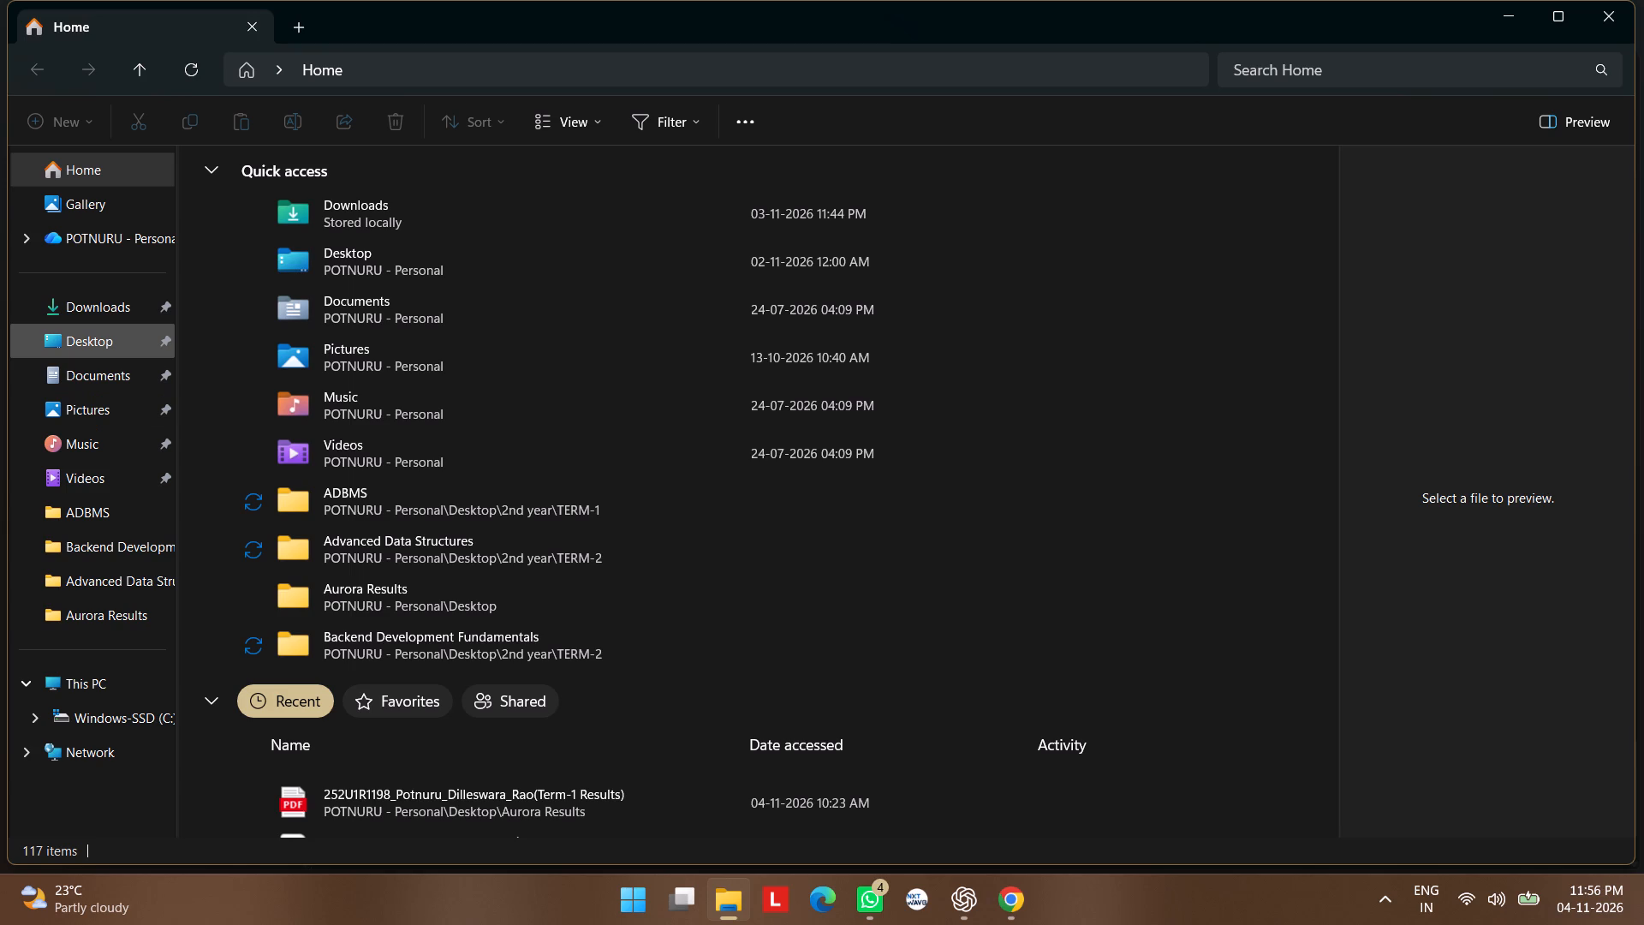
{"action": "double_click", "coordinate": [72, 347]}
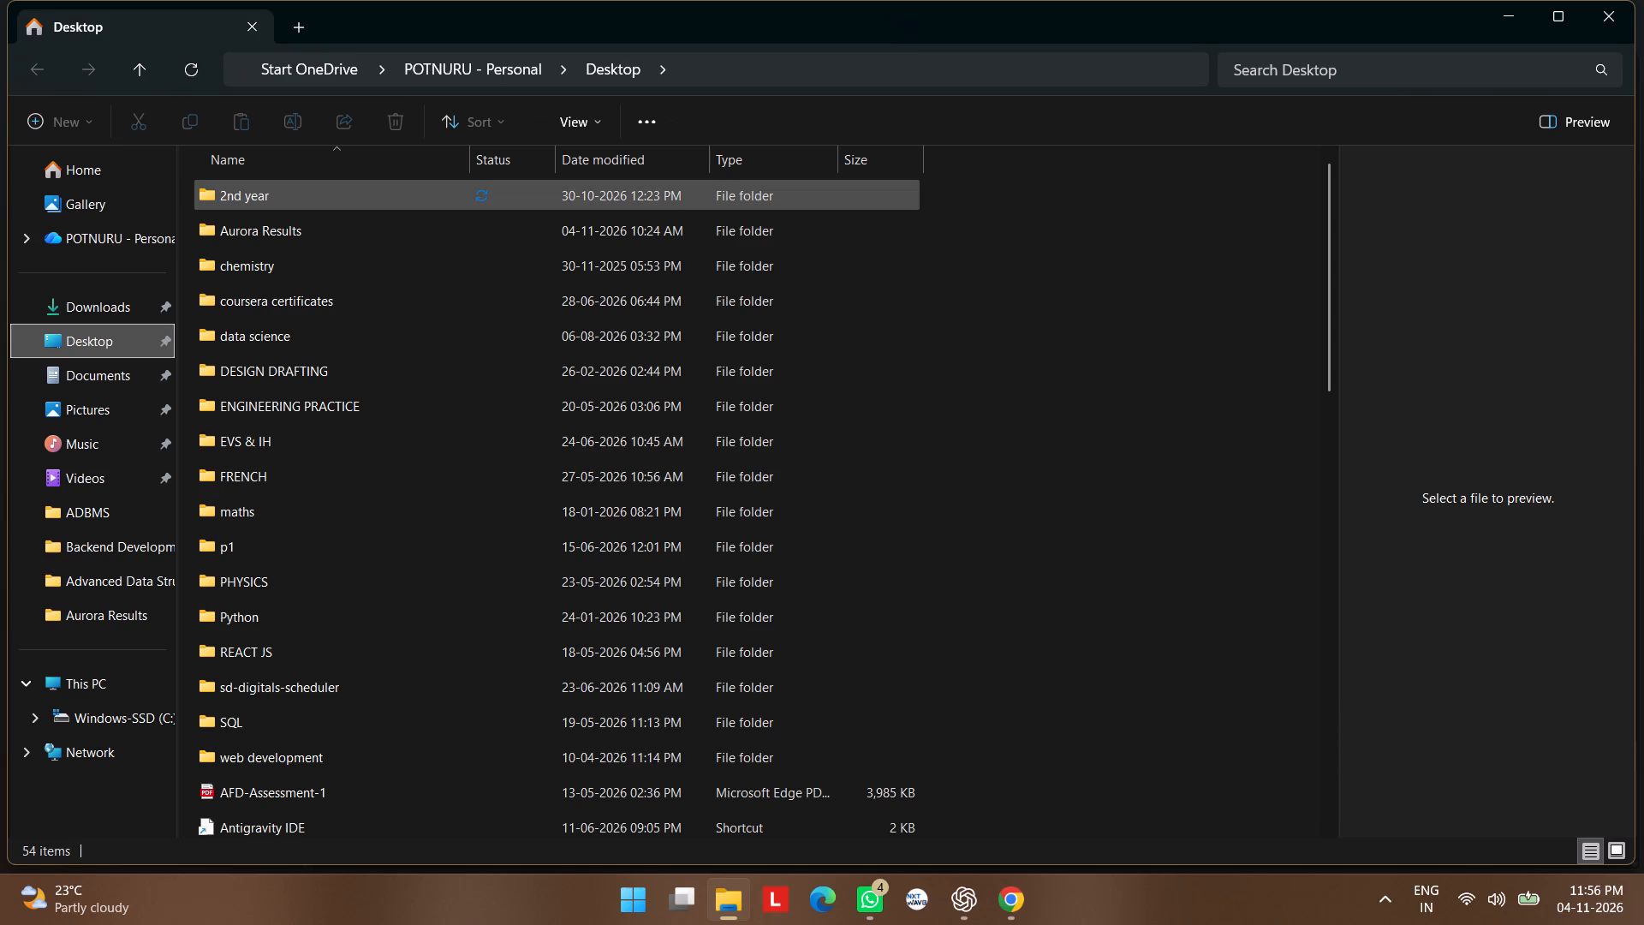
{"action": "double_click", "coordinate": [271, 200]}
{"action": "double_click", "coordinate": [271, 200]}
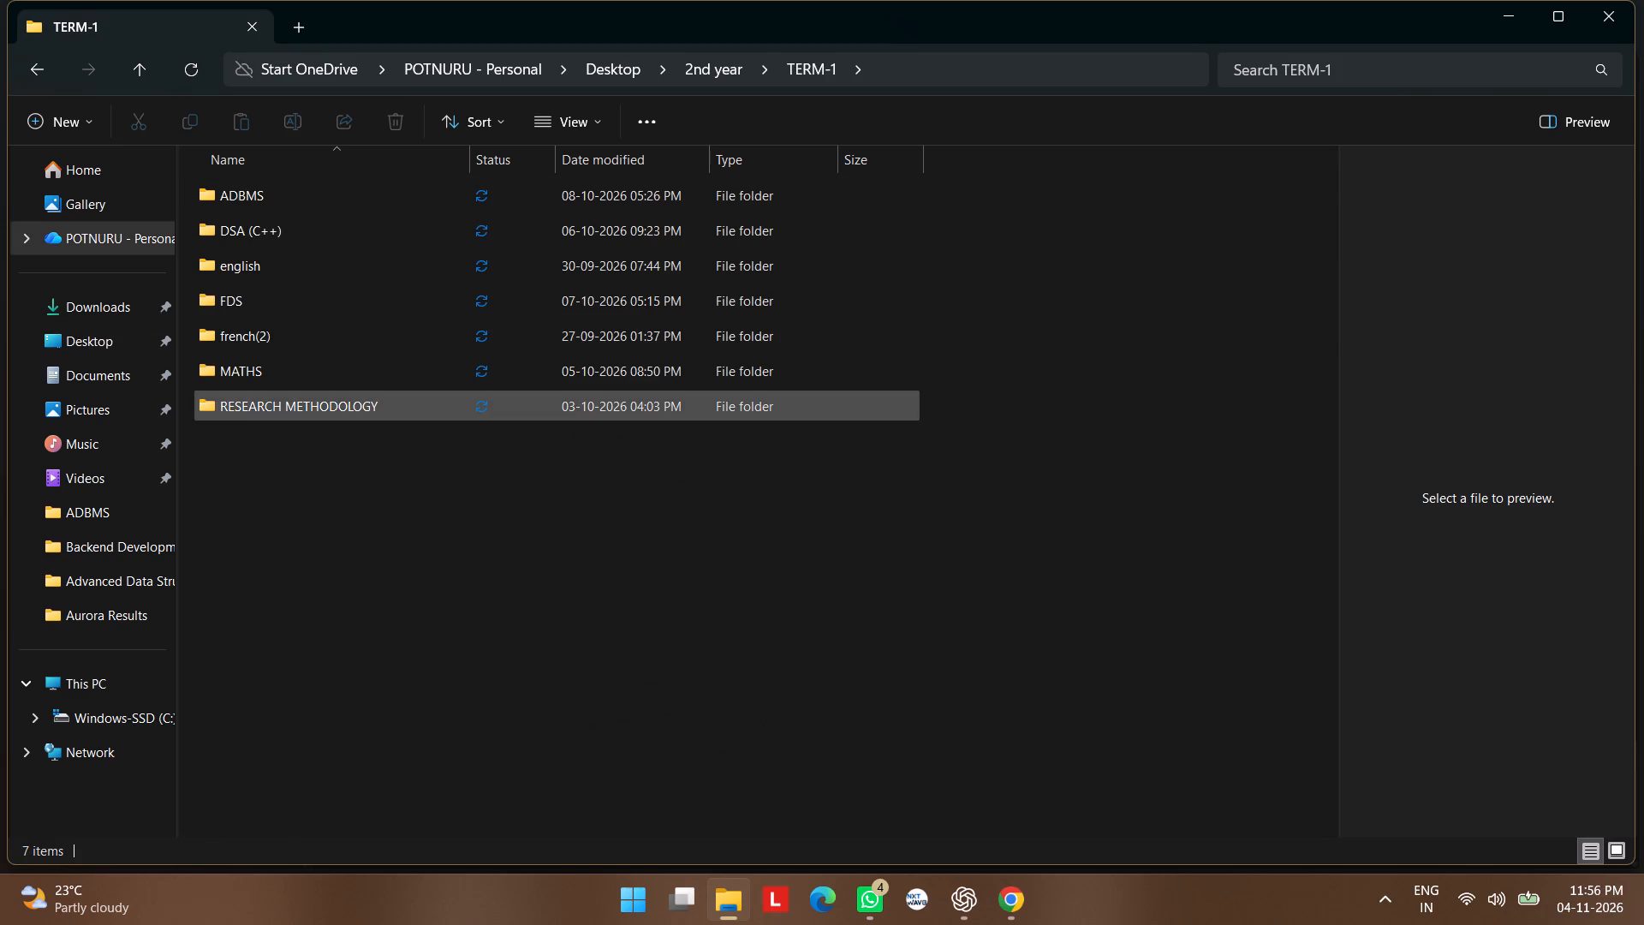
{"action": "double_click", "coordinate": [342, 400]}
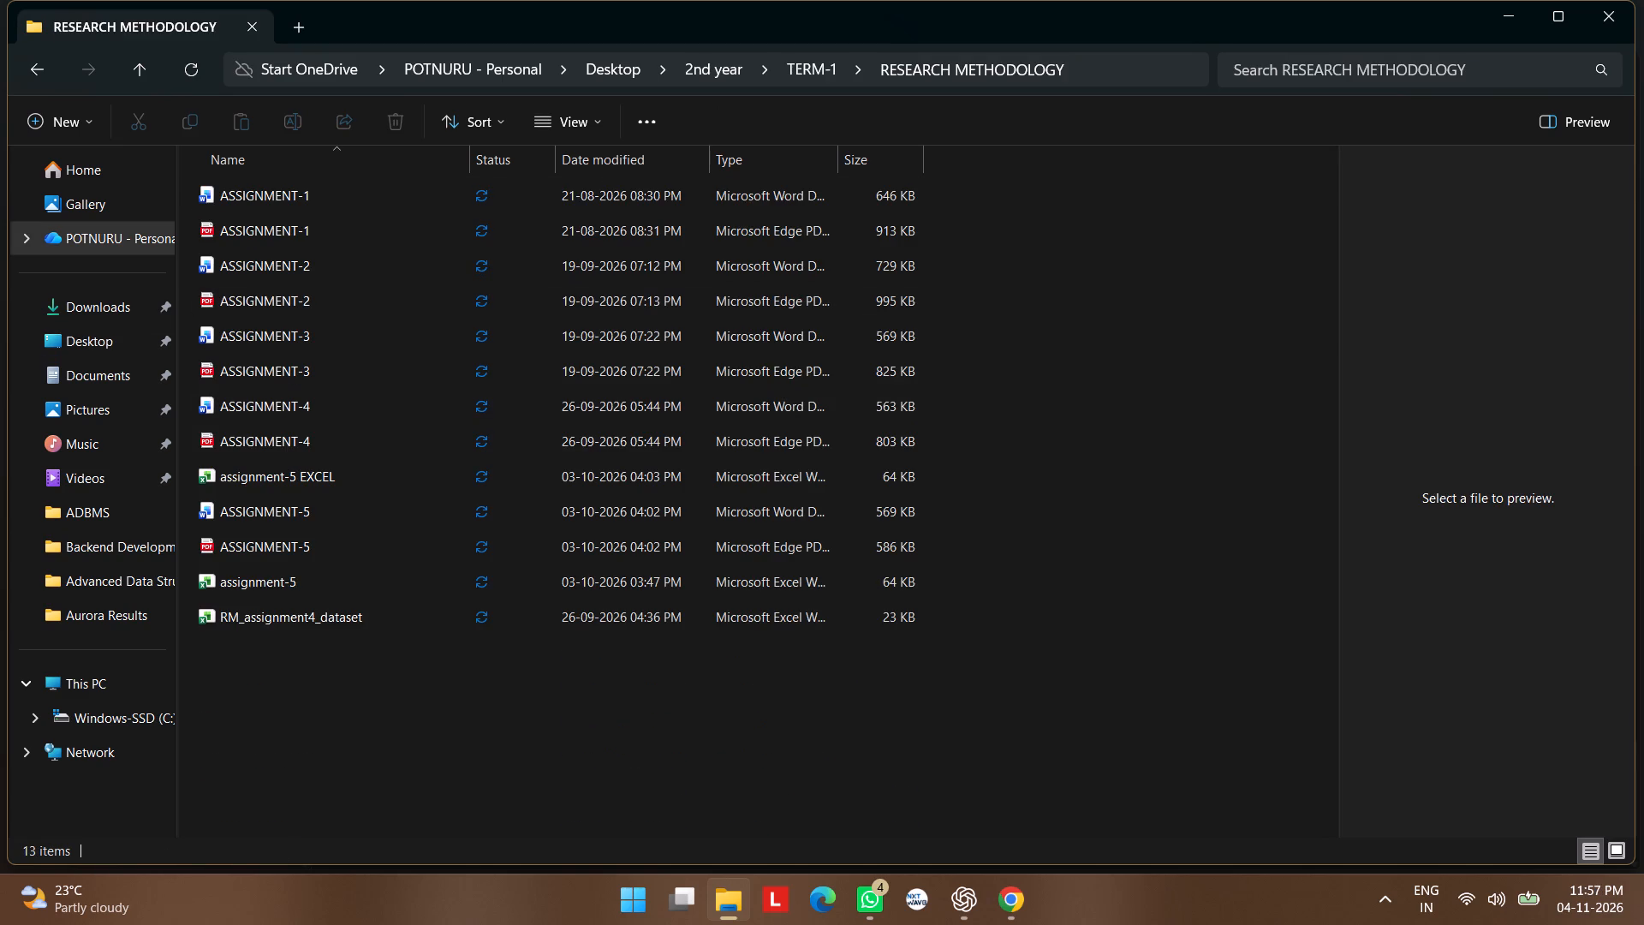
{"action": "double_click", "coordinate": [330, 206]}
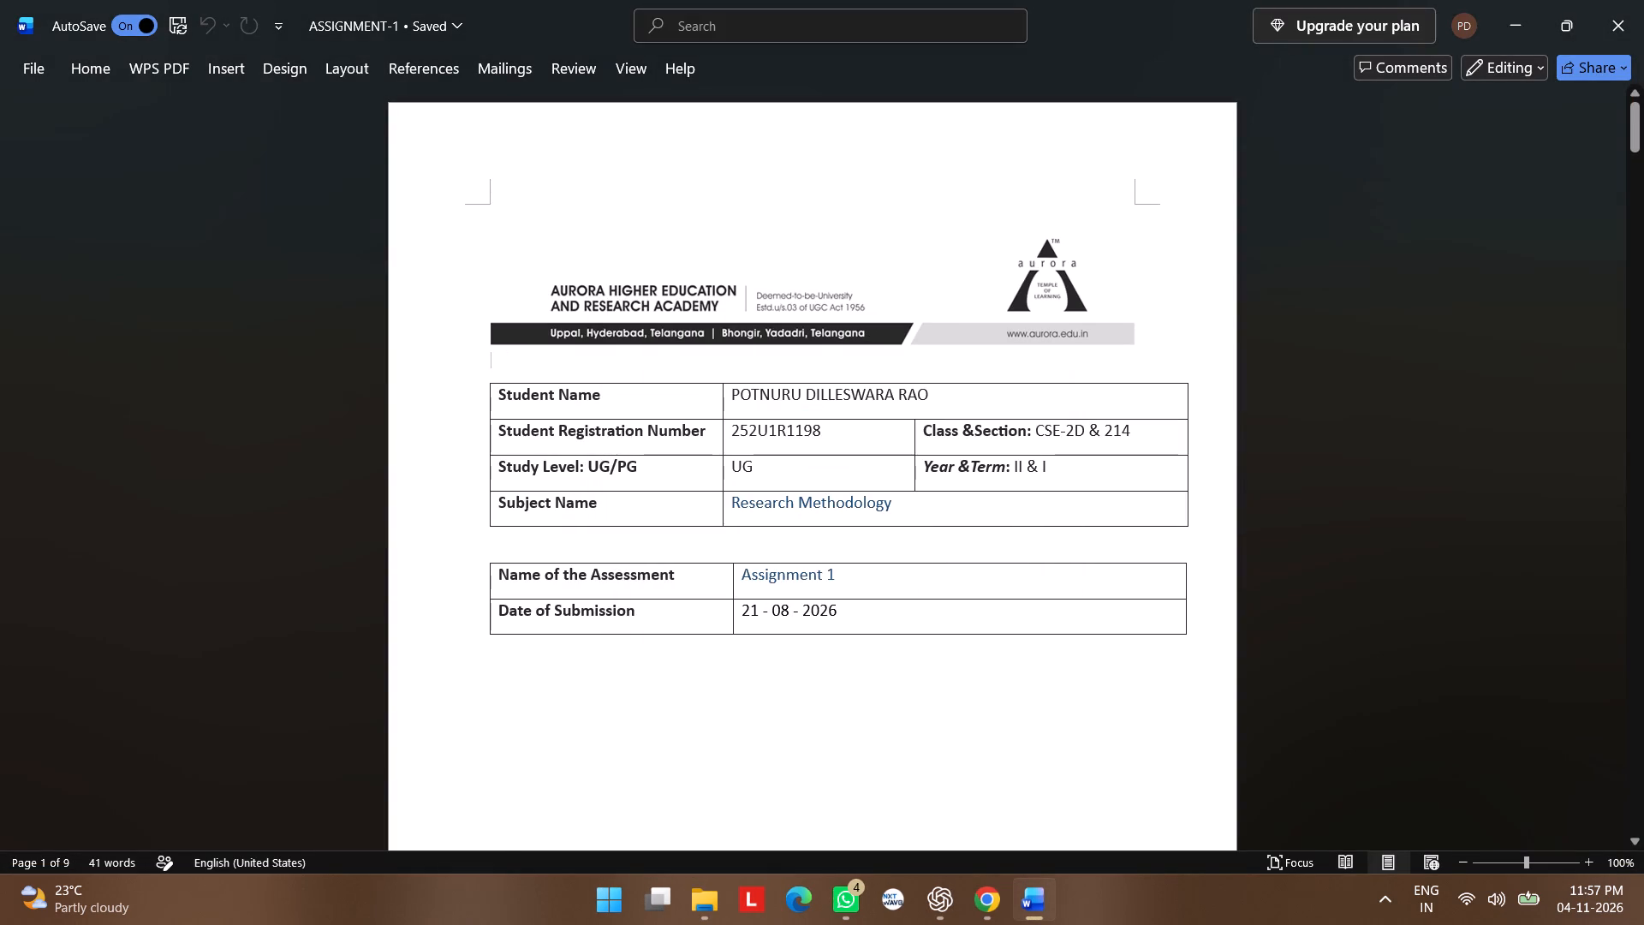
Copy the Aurora letterhead and both cover-page tables from ASSIGNMENT-1 into a new blank document.
{"action": "scroll", "coordinate": [714, 383], "scroll_direction": "down", "scroll_amount": 2}
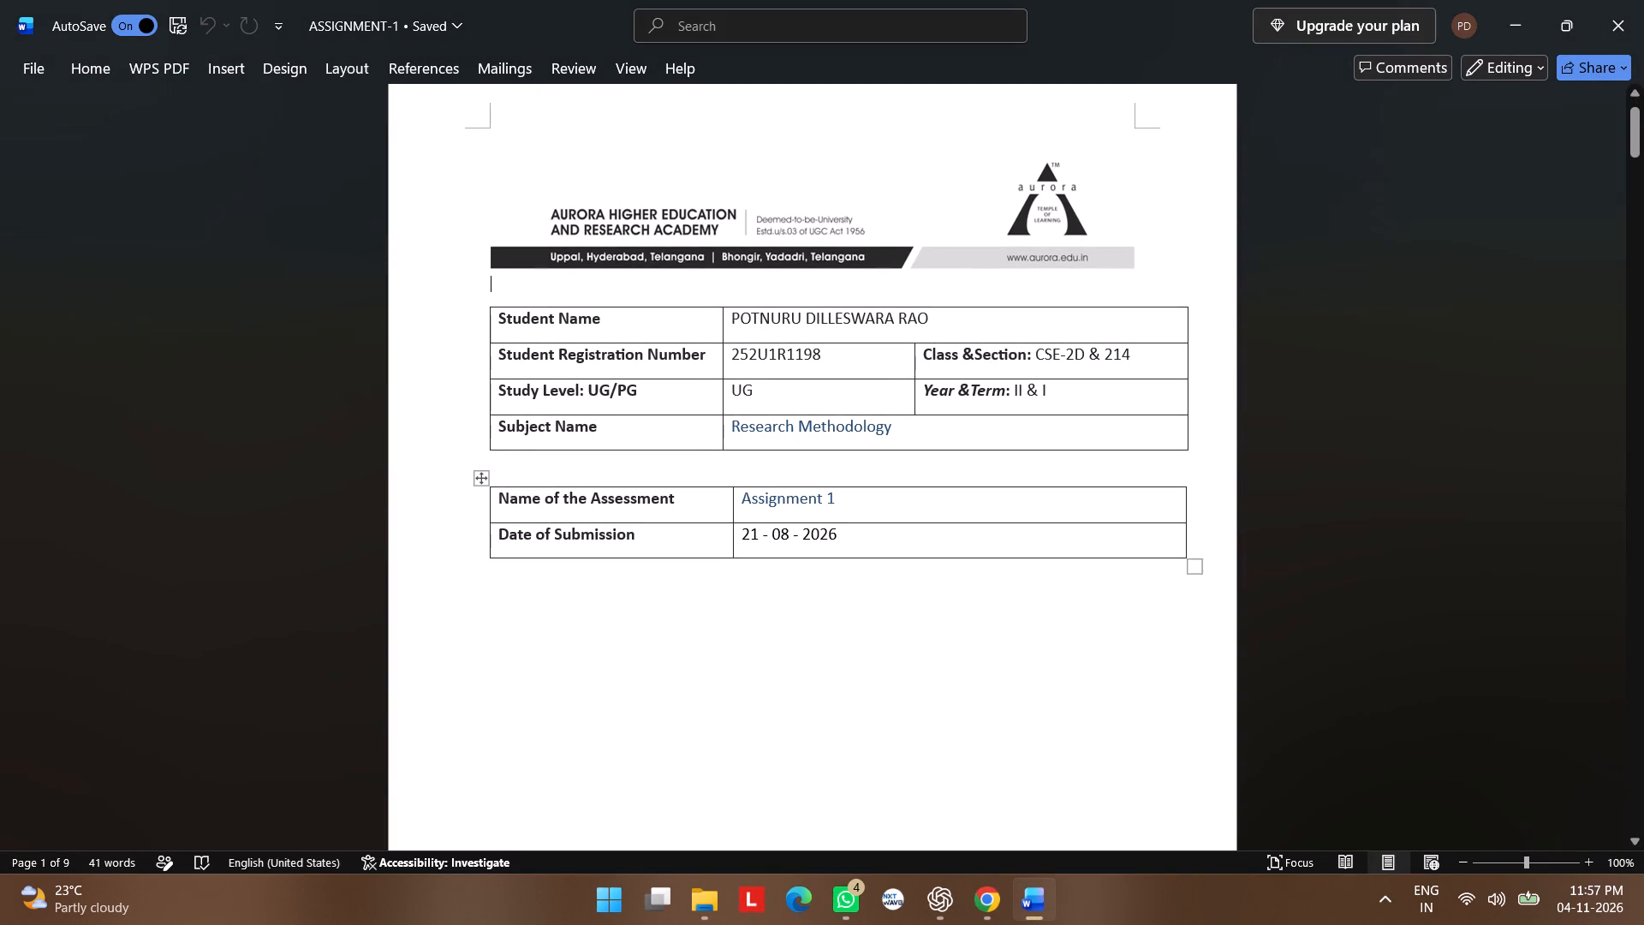
{"action": "scroll", "coordinate": [703, 681], "scroll_direction": "down", "scroll_amount": 5}
{"action": "scroll", "coordinate": [703, 681], "scroll_direction": "up", "scroll_amount": 8}
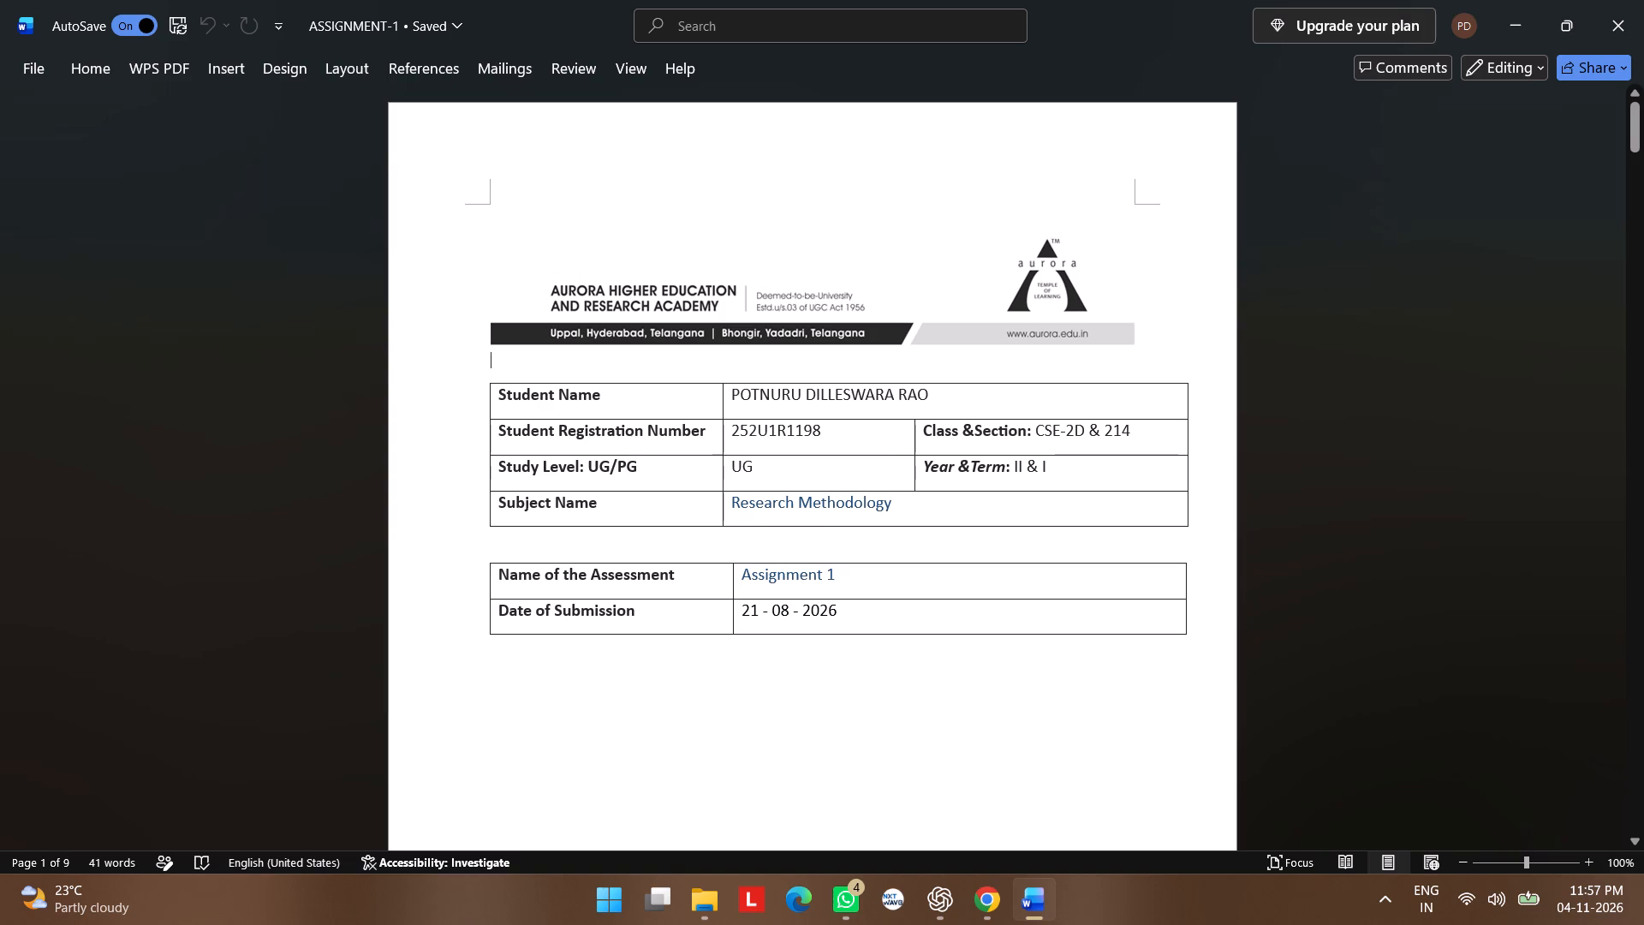
{"action": "left_click_drag", "start_coordinate": [477, 213], "coordinate": [543, 309]}
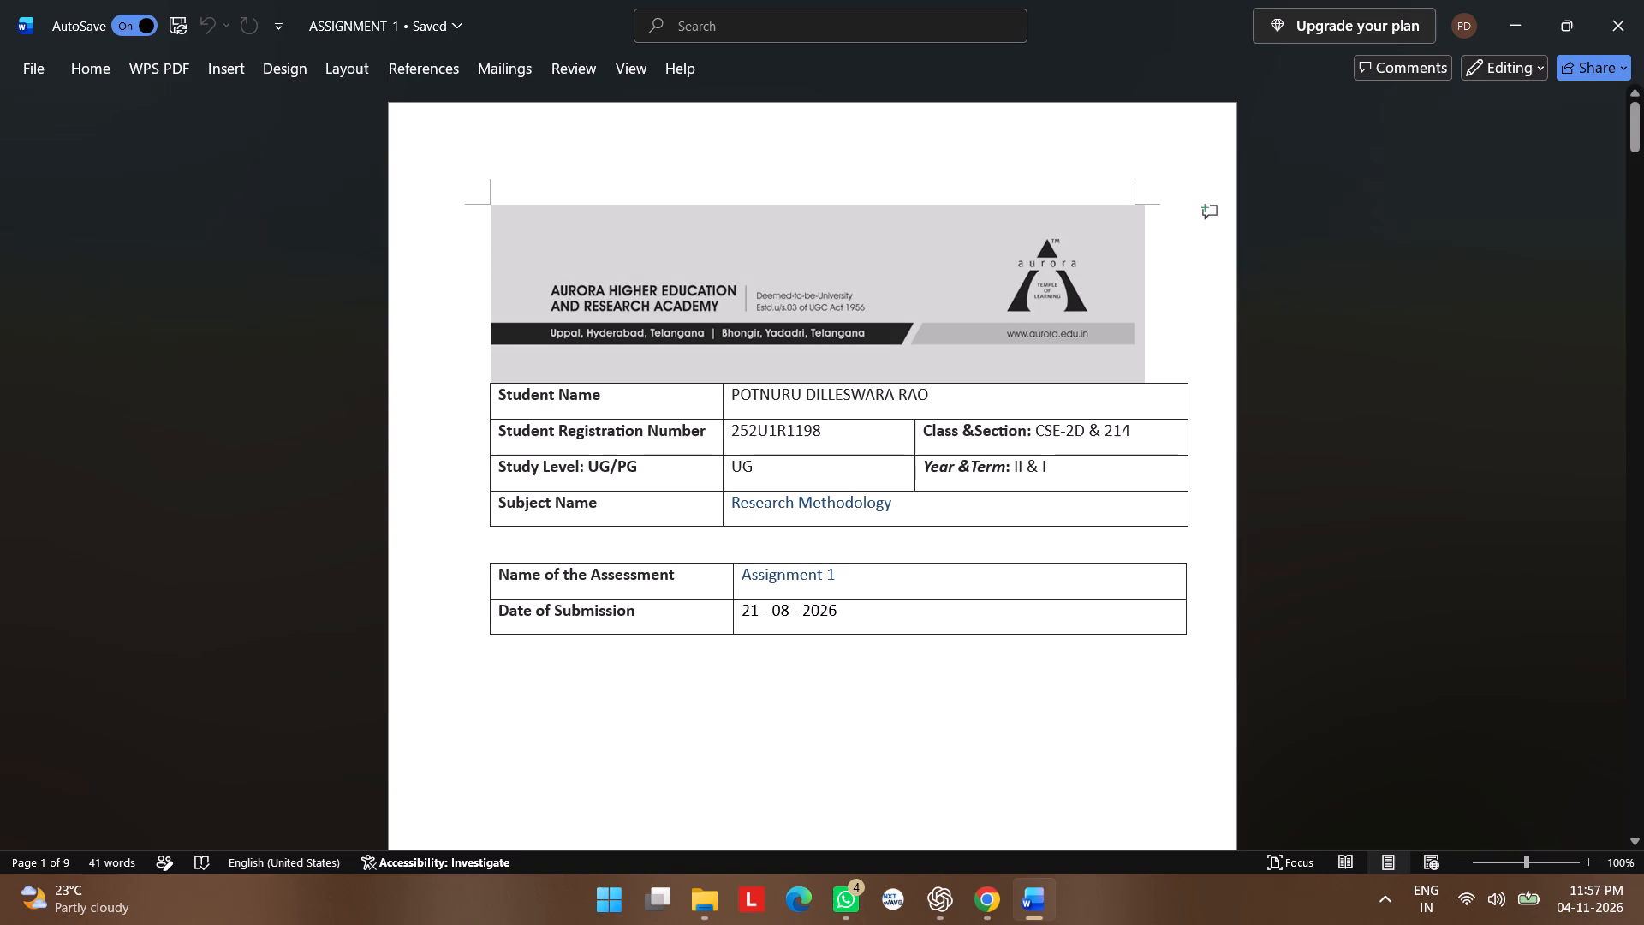
{"action": "left_click_drag", "start_coordinate": [543, 309], "coordinate": [658, 665]}
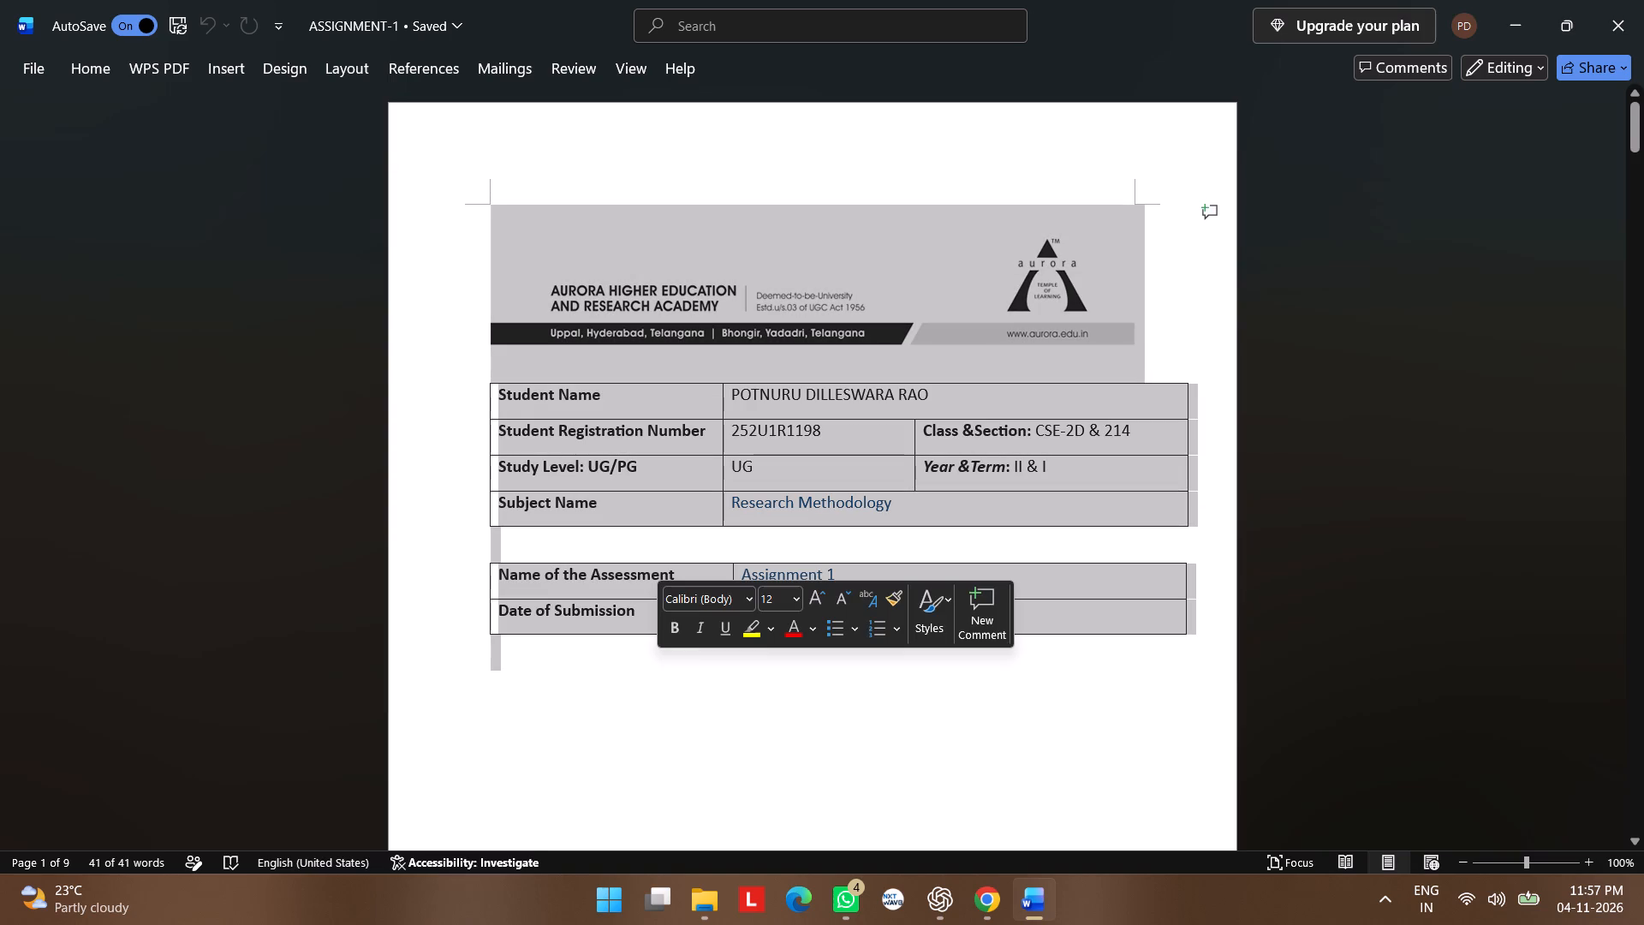
{"action": "key", "text": "ctrl+c"}
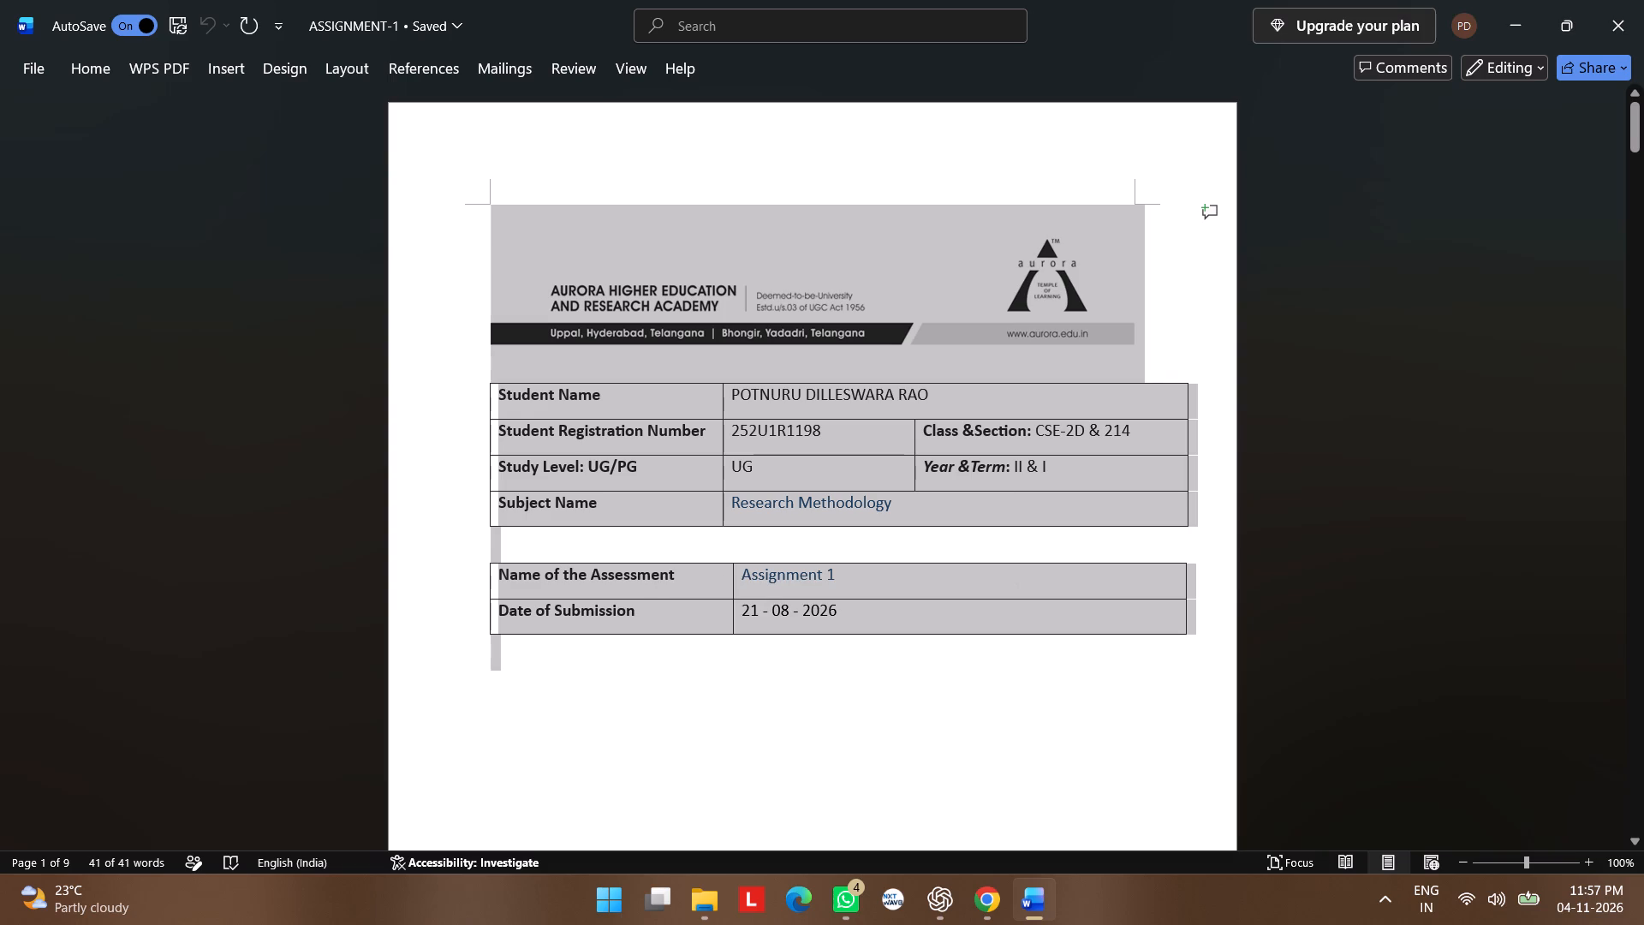
{"action": "key", "text": "ctrl+n"}
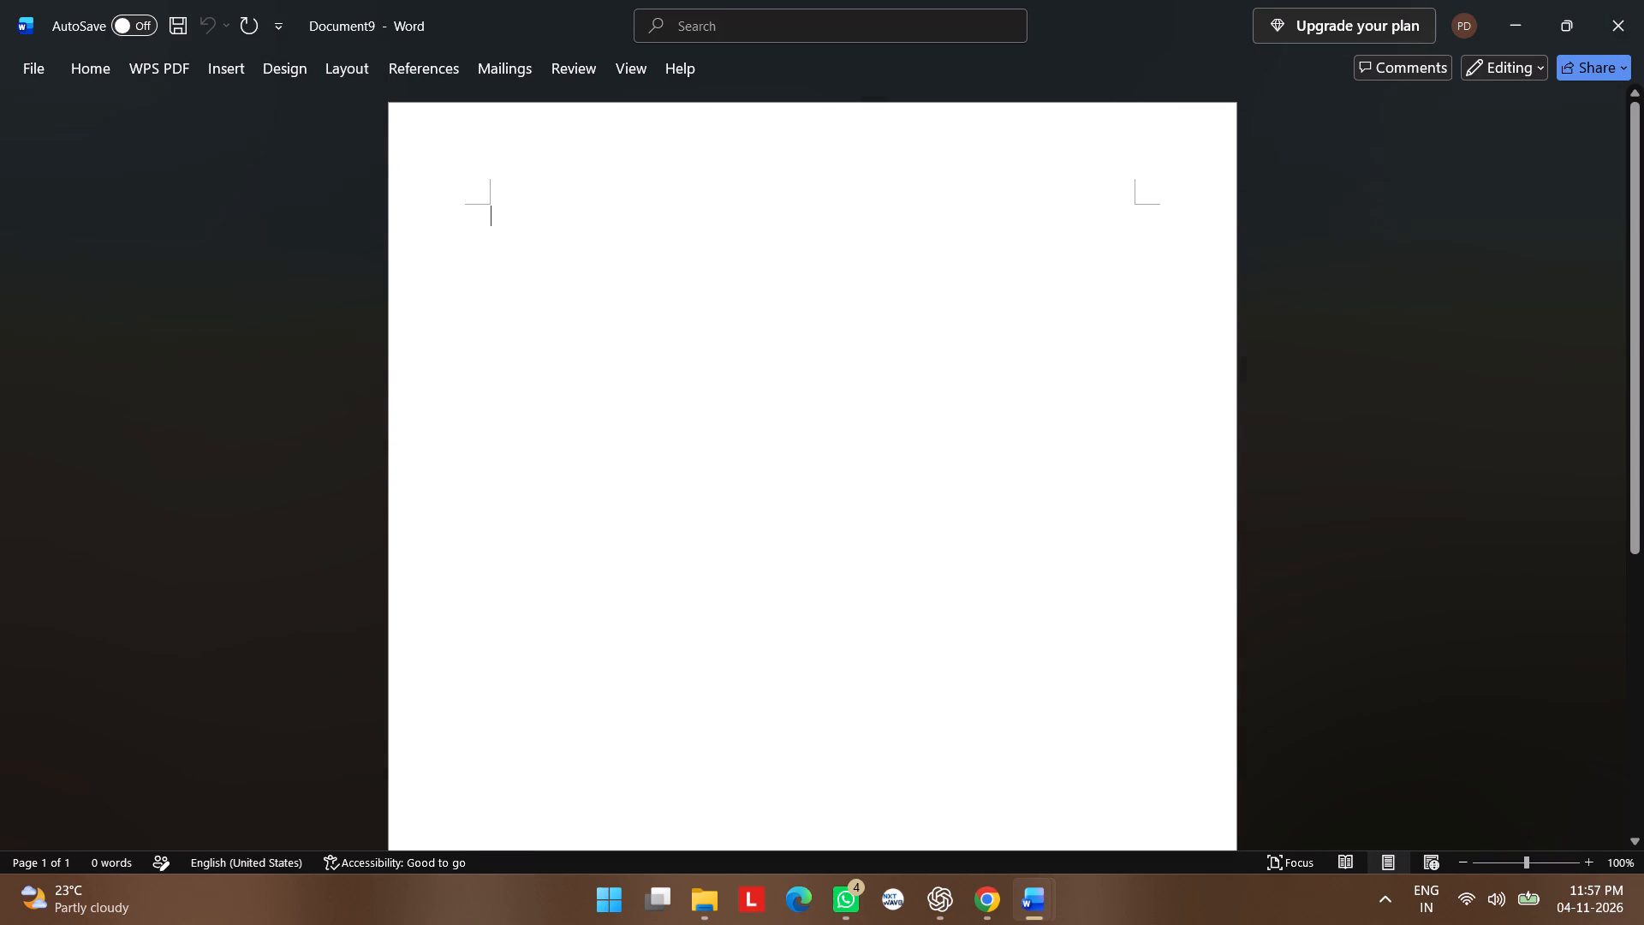
{"action": "key", "text": "ctrl+v"}
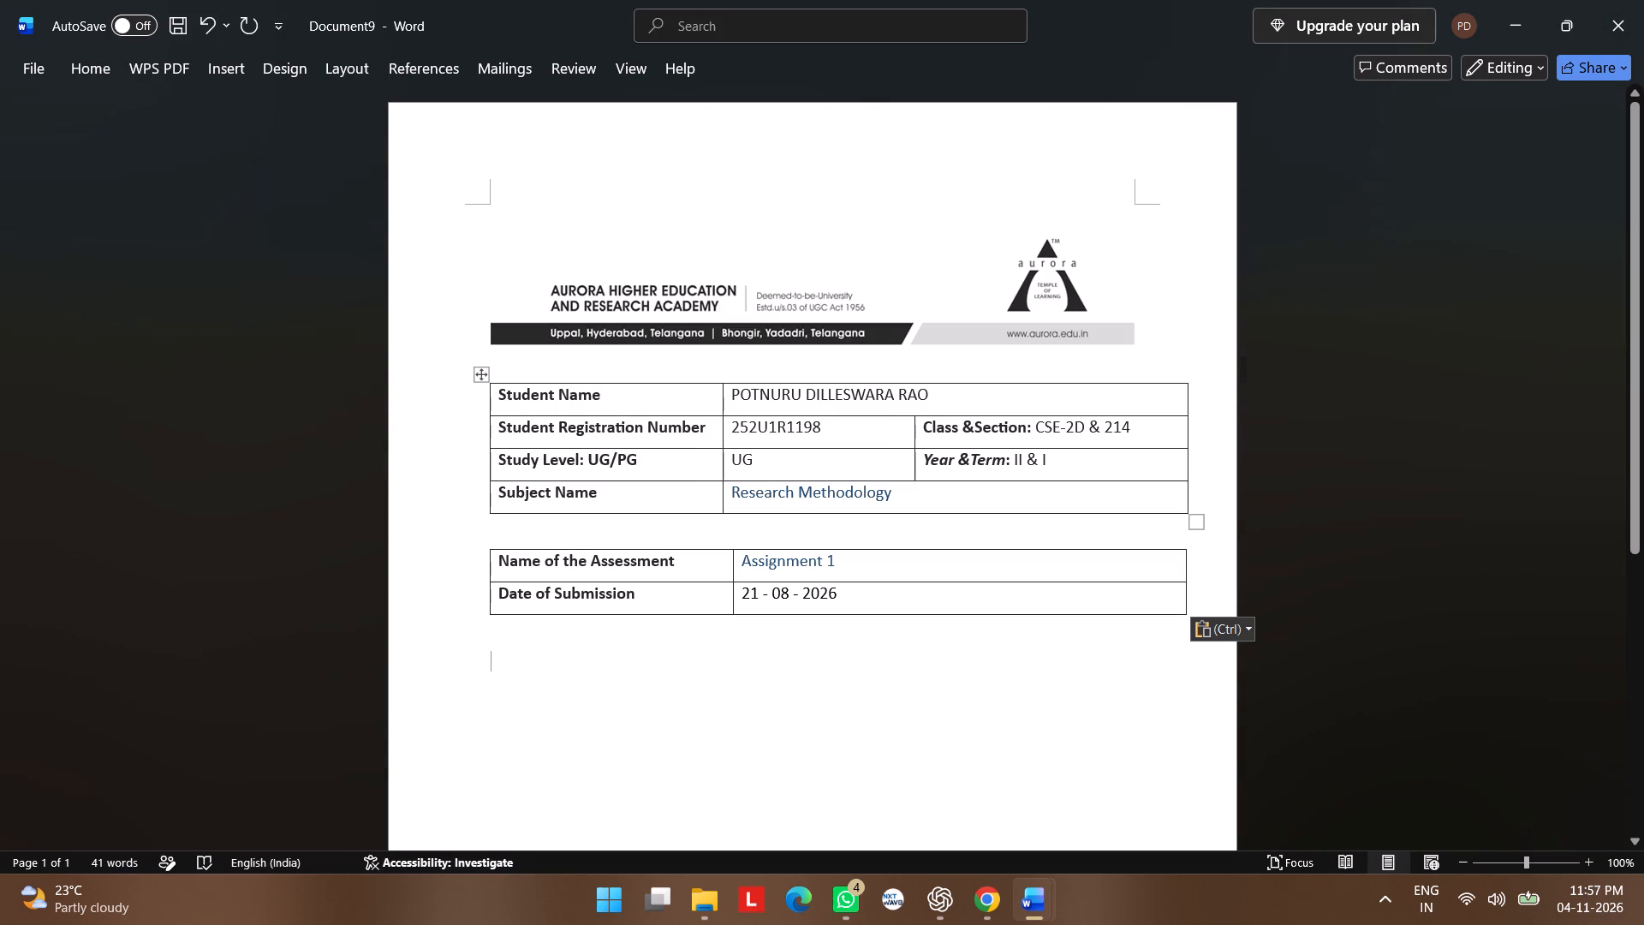
Change the Year & Term entry in the student details table to II & II.
{"action": "left_click", "coordinate": [1046, 463]}
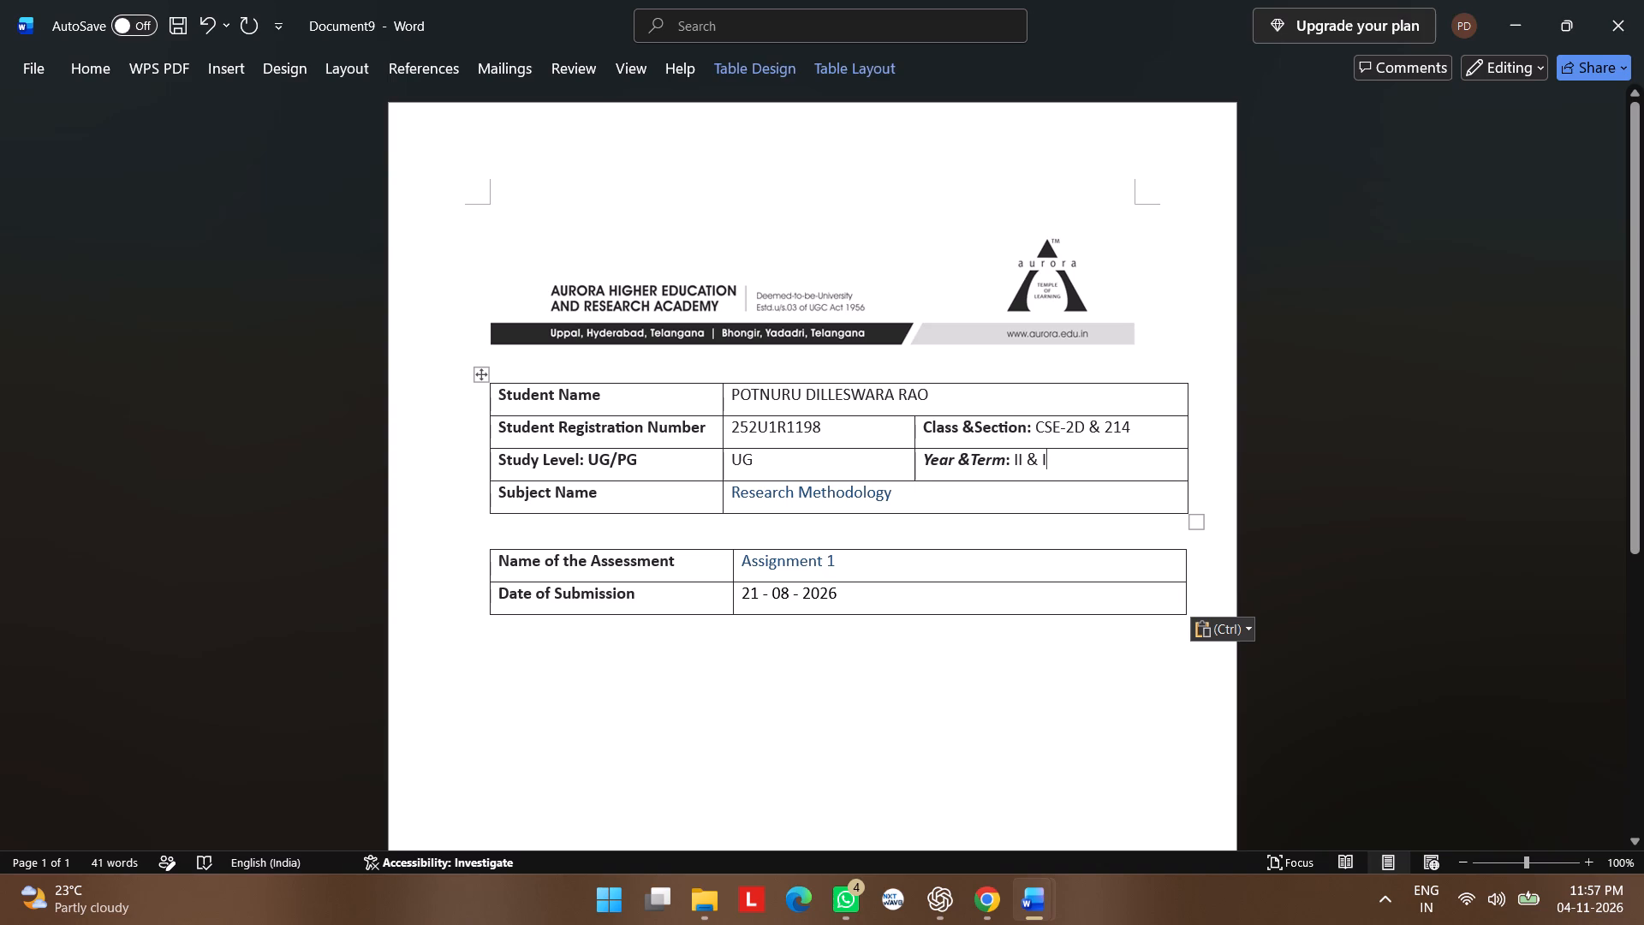
{"action": "key", "text": "i"}
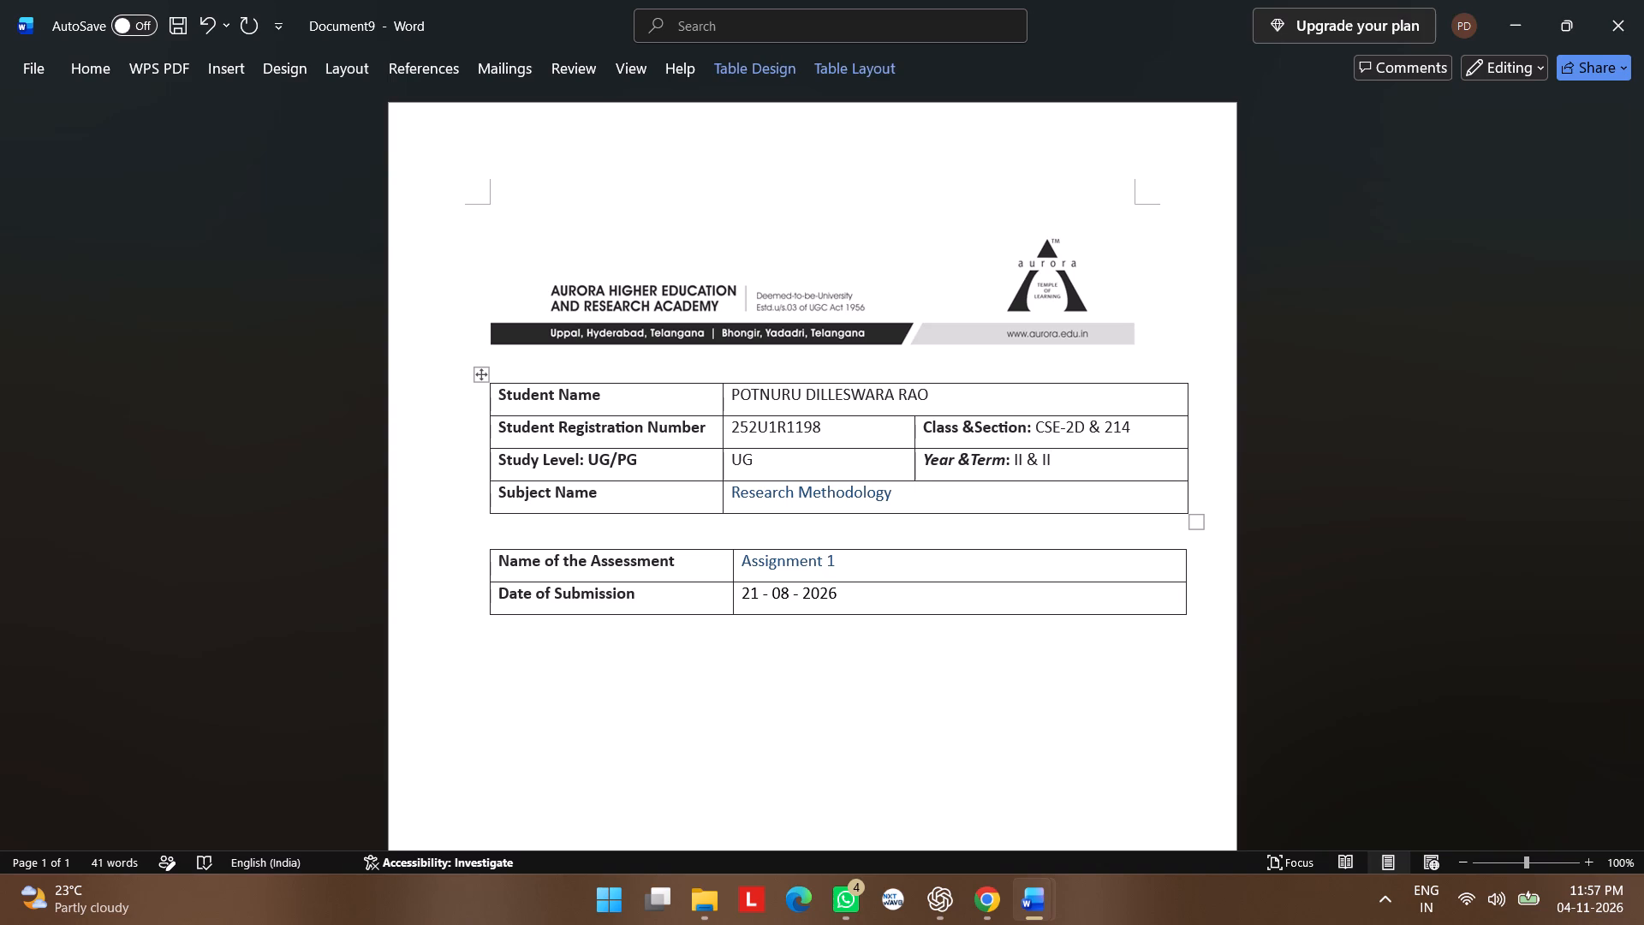
Change the Subject Name entry in the student details table to Research and Publication Ethics.
{"action": "left_click", "coordinate": [905, 504]}
{"action": "key", "text": "BackSpace"}
{"action": "key", "text": "BackSpace"}
{"action": "key", "text": "BackSpace"}
{"action": "key", "text": "BackSpace"}
{"action": "key", "text": "BackSpace"}
{"action": "key", "text": "BackSpace"}
{"action": "key", "text": "BackSpace"}
{"action": "key", "text": "BackSpace"}
{"action": "key", "text": "BackSpace"}
{"action": "key", "text": "BackSpace"}
{"action": "key", "text": "BackSpace"}
{"action": "key", "text": "BackSpace"}
{"action": "key", "text": "space"}
{"action": "type", "text": "and"}
{"action": "key", "text": "space"}
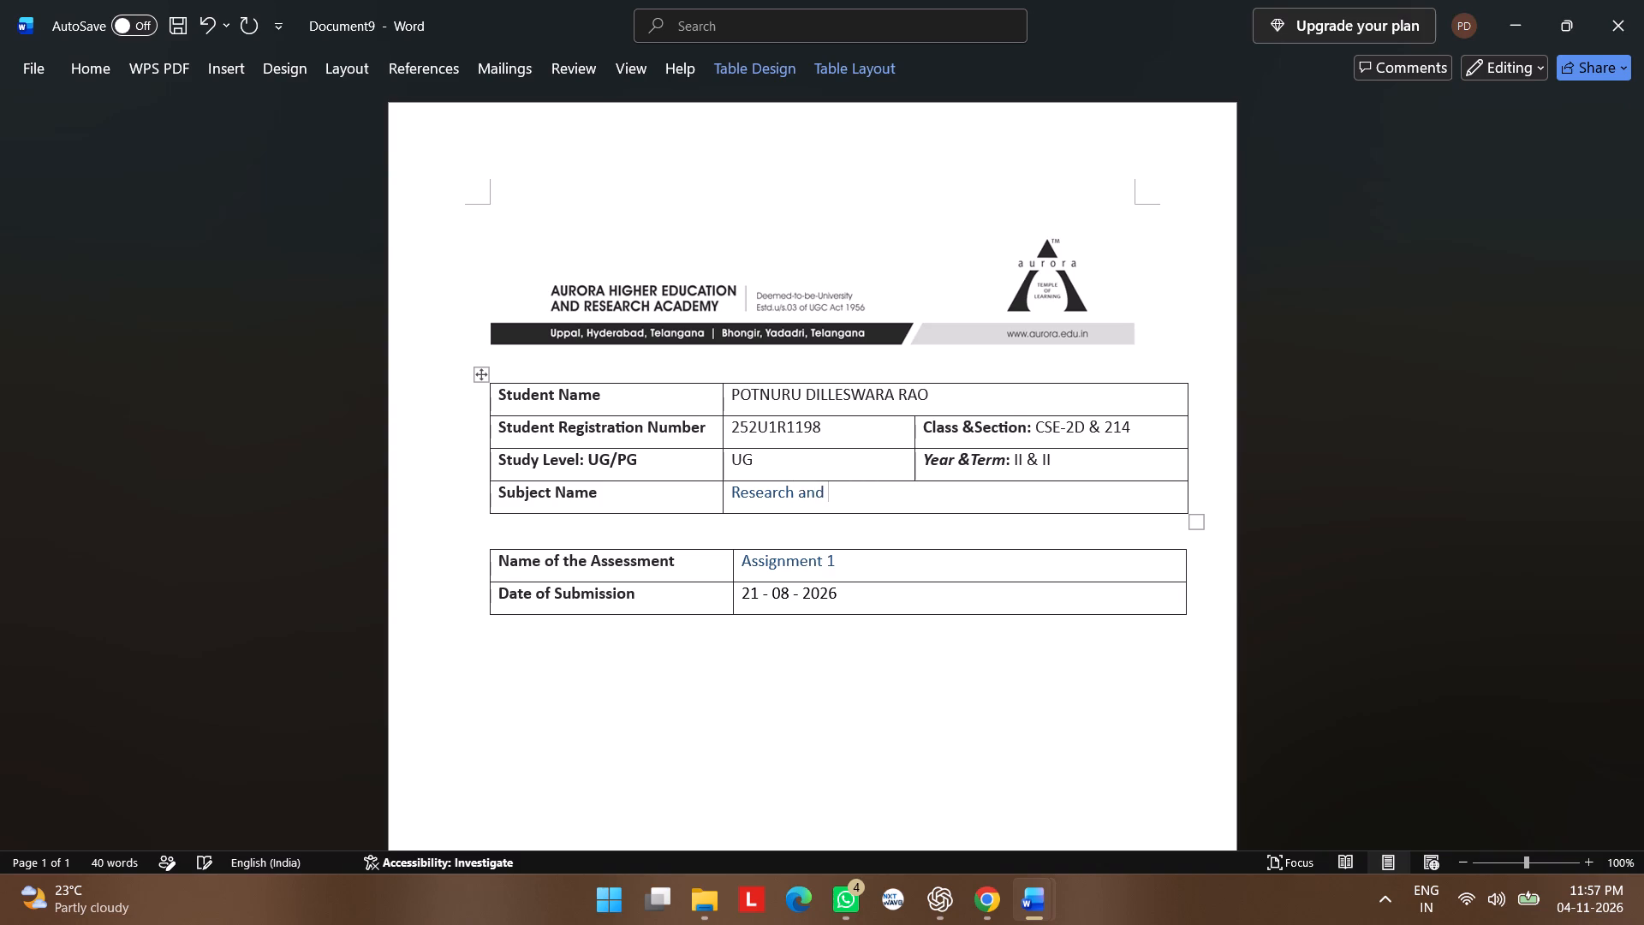
{"action": "key", "text": "p"}
{"action": "type", "text": "UBLICATION"}
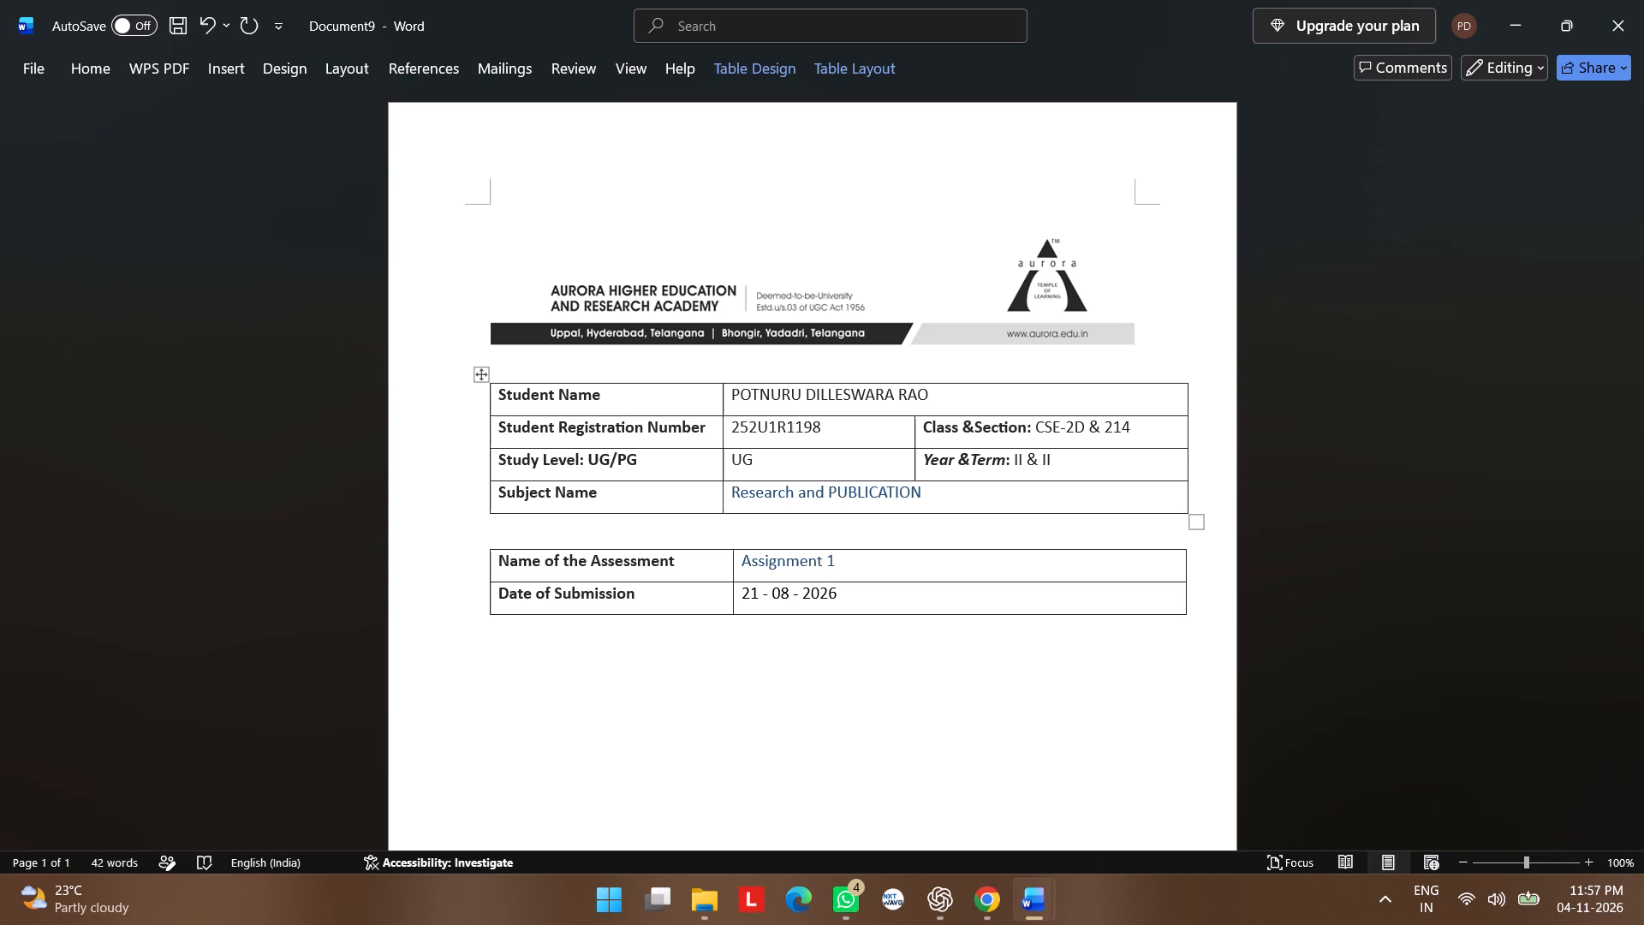
{"action": "key", "text": "BackSpace"}
{"action": "key", "text": "BackSpace"}
{"action": "key", "text": "BackSpace"}
{"action": "key", "text": "BackSpace"}
{"action": "key", "text": "BackSpace"}
{"action": "key", "text": "BackSpace"}
{"action": "key", "text": "BackSpace"}
{"action": "key", "text": "BackSpace"}
{"action": "key", "text": "BackSpace"}
{"action": "key", "text": "BackSpace"}
{"action": "type", "text": "ublication"}
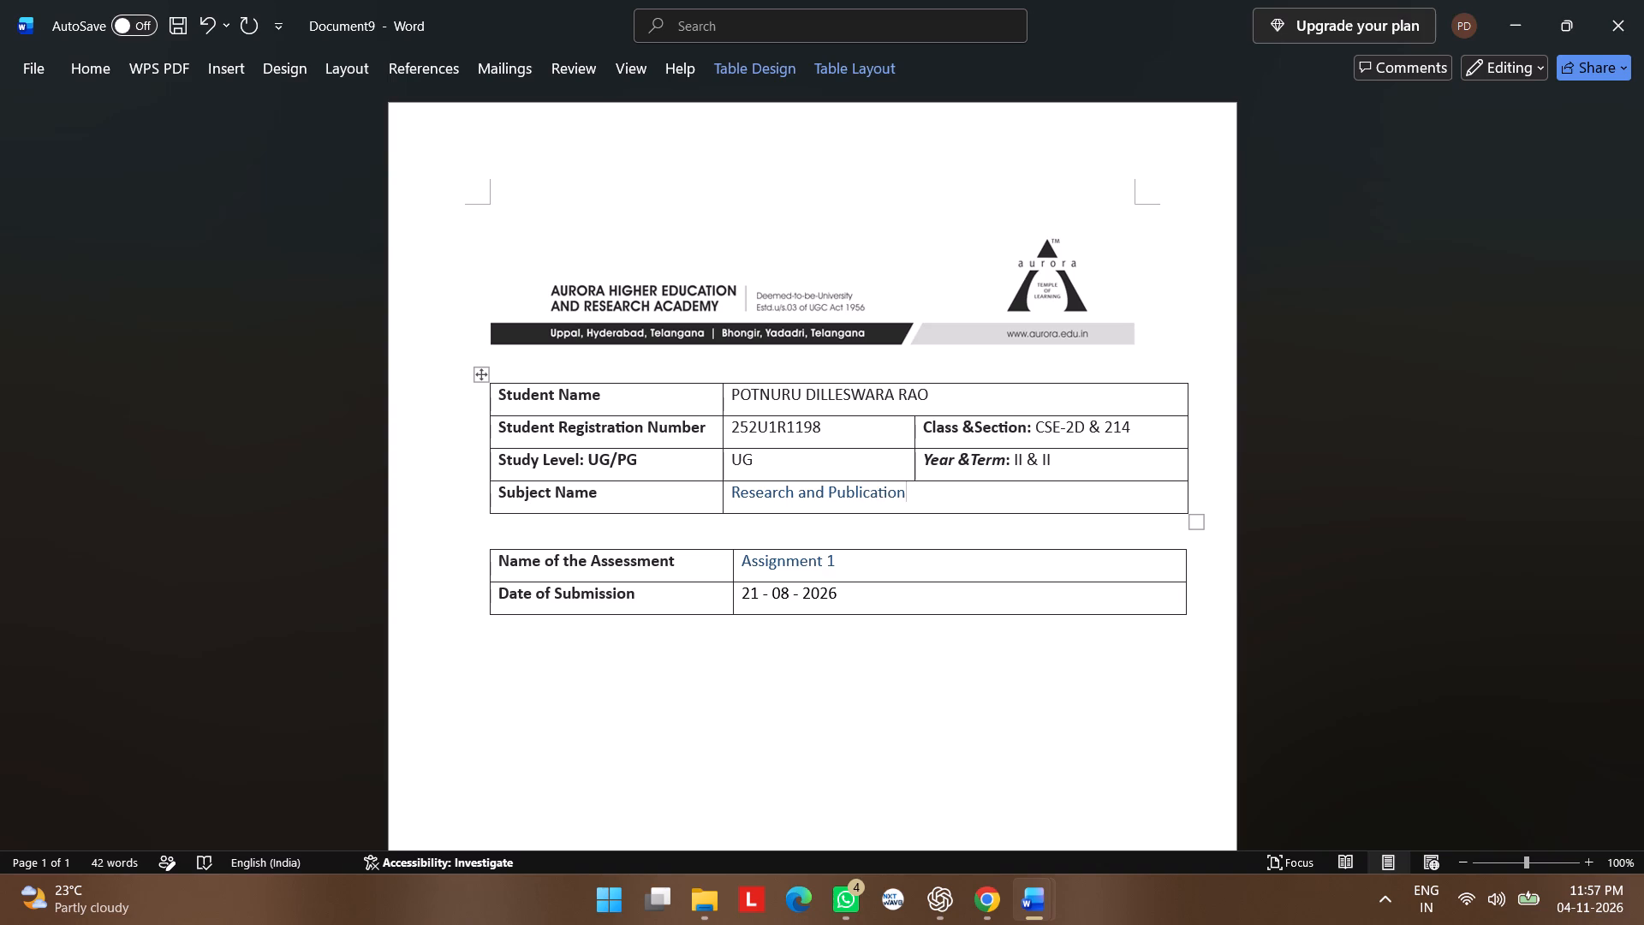
{"action": "key", "text": "space"}
{"action": "key", "text": "shift+e"}
{"action": "type", "text": "thics"}
Set the Date of Submission in the assessment table to 04- 11- 2026.
{"action": "left_click", "coordinate": [797, 600]}
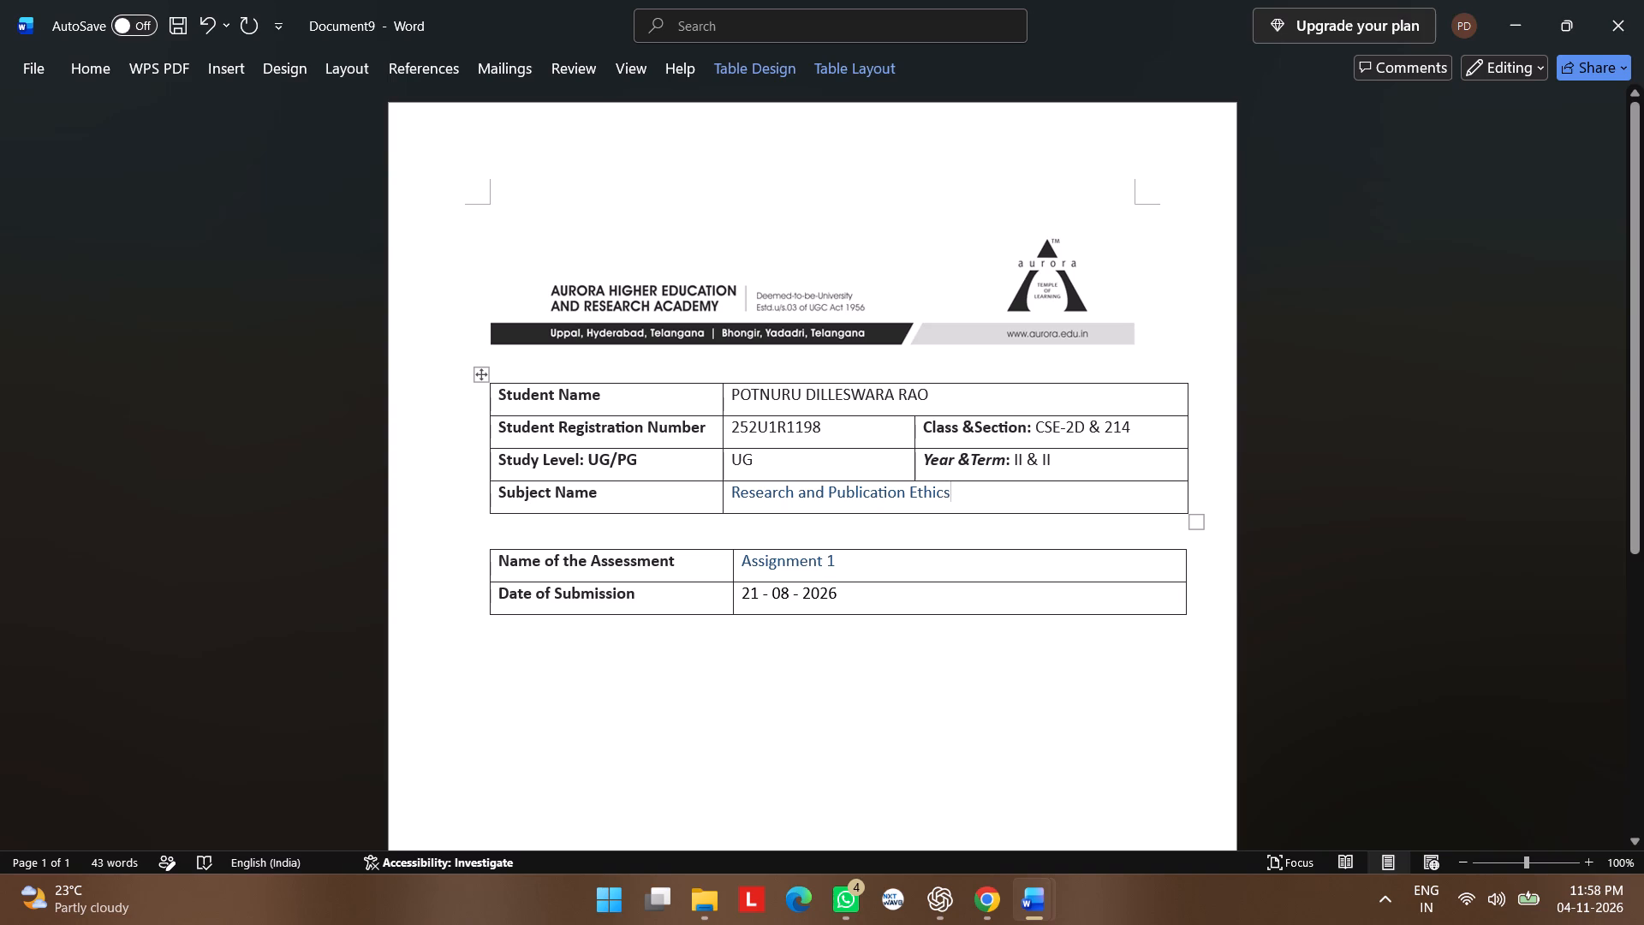
{"action": "key", "text": "Left"}
{"action": "key", "text": "BackSpace"}
{"action": "key", "text": "BackSpace"}
{"action": "key", "text": "BackSpace"}
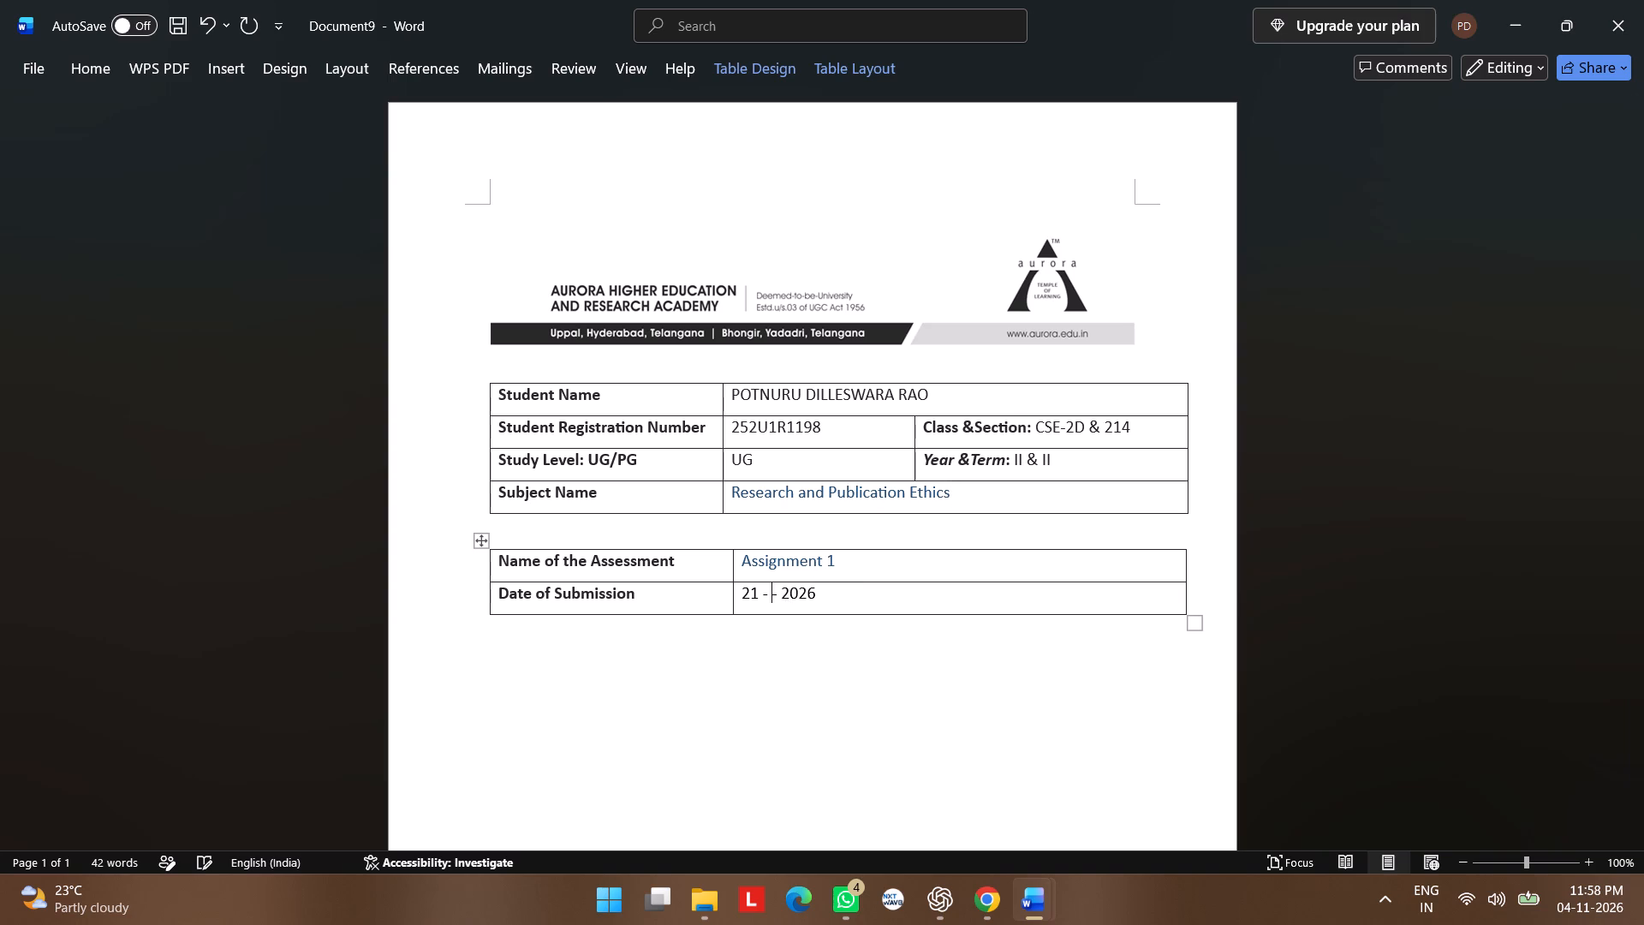
{"action": "type", "text": "11"}
{"action": "key", "text": "Left"}
{"action": "key", "text": "Left"}
{"action": "key", "text": "Left"}
{"action": "key", "text": "Left"}
{"action": "key", "text": "BackSpace"}
{"action": "key", "text": "BackSpace"}
{"action": "key", "text": "BackSpace"}
{"action": "type", "text": "04"}
{"action": "key", "text": "Right"}
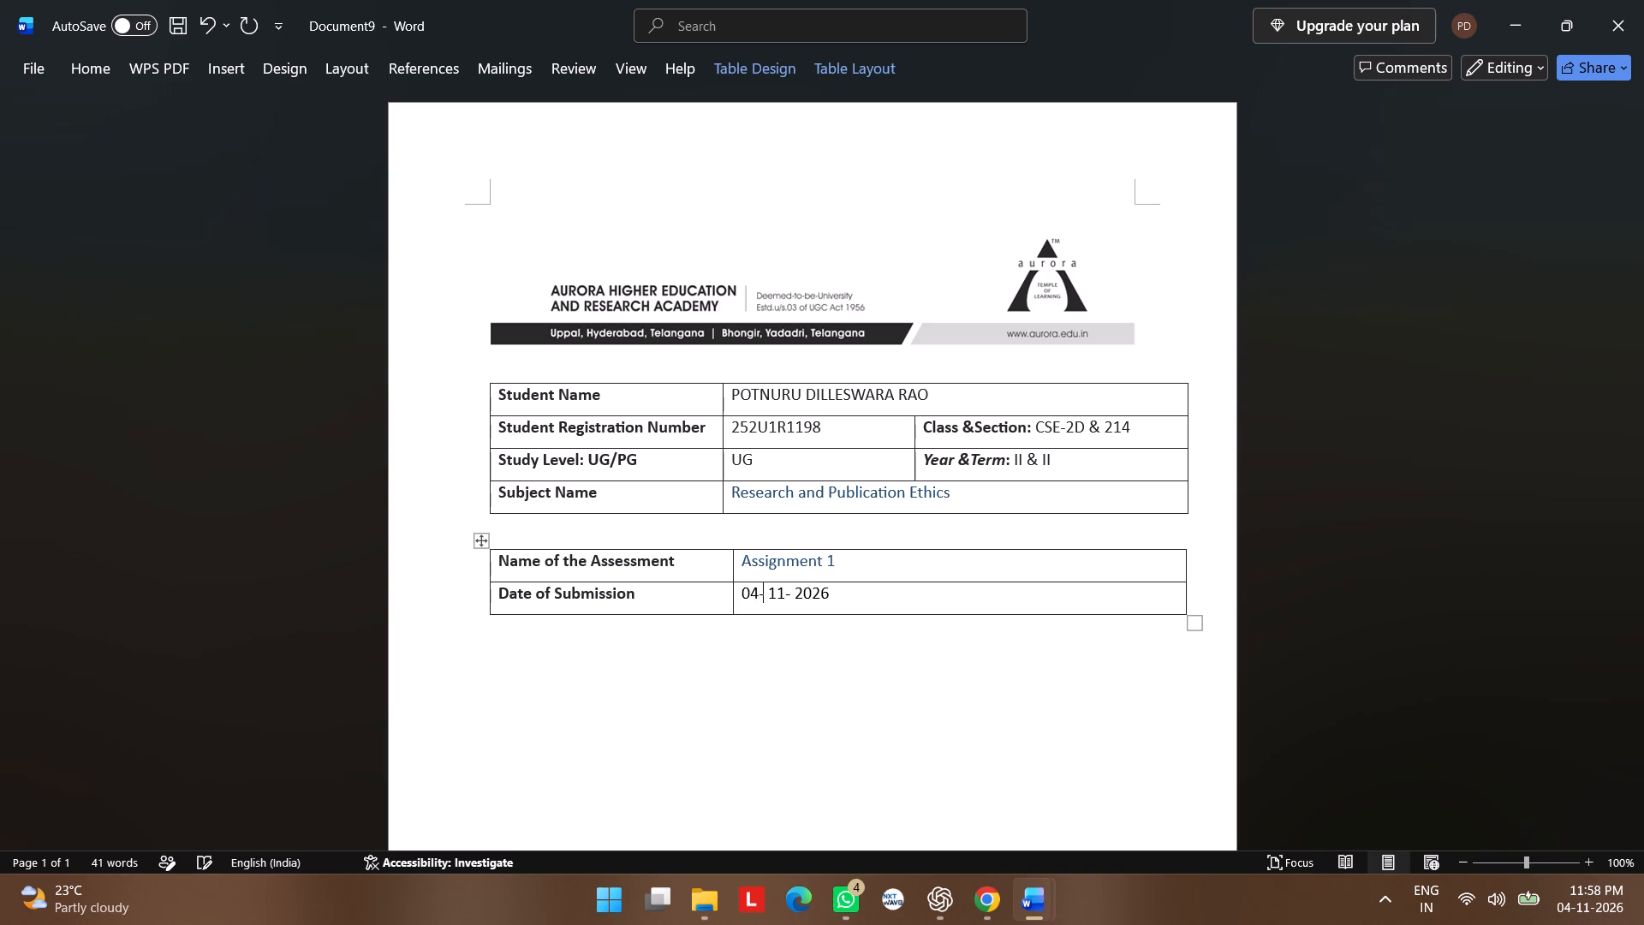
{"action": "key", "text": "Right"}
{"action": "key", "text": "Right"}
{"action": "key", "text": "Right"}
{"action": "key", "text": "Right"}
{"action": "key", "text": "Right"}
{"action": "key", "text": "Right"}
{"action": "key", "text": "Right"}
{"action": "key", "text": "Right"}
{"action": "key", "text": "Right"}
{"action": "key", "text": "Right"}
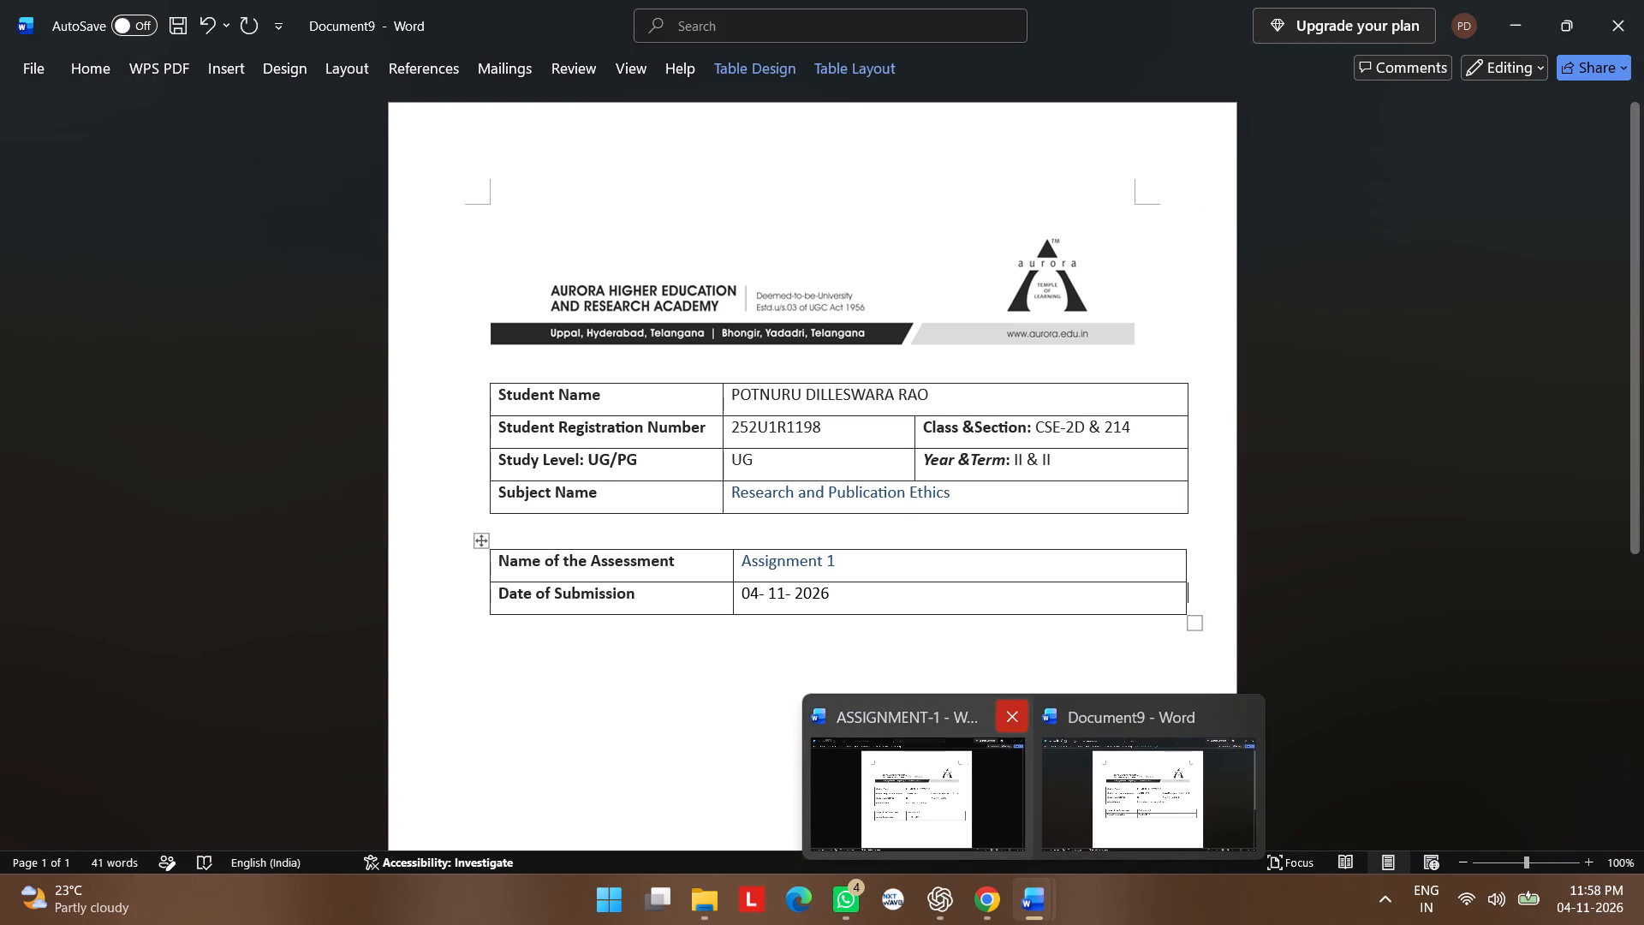
Close the ASSIGNMENT-1 document and return to the new cover-page document.
{"action": "left_click", "coordinate": [1015, 715]}
{"action": "left_click", "coordinate": [1038, 792]}
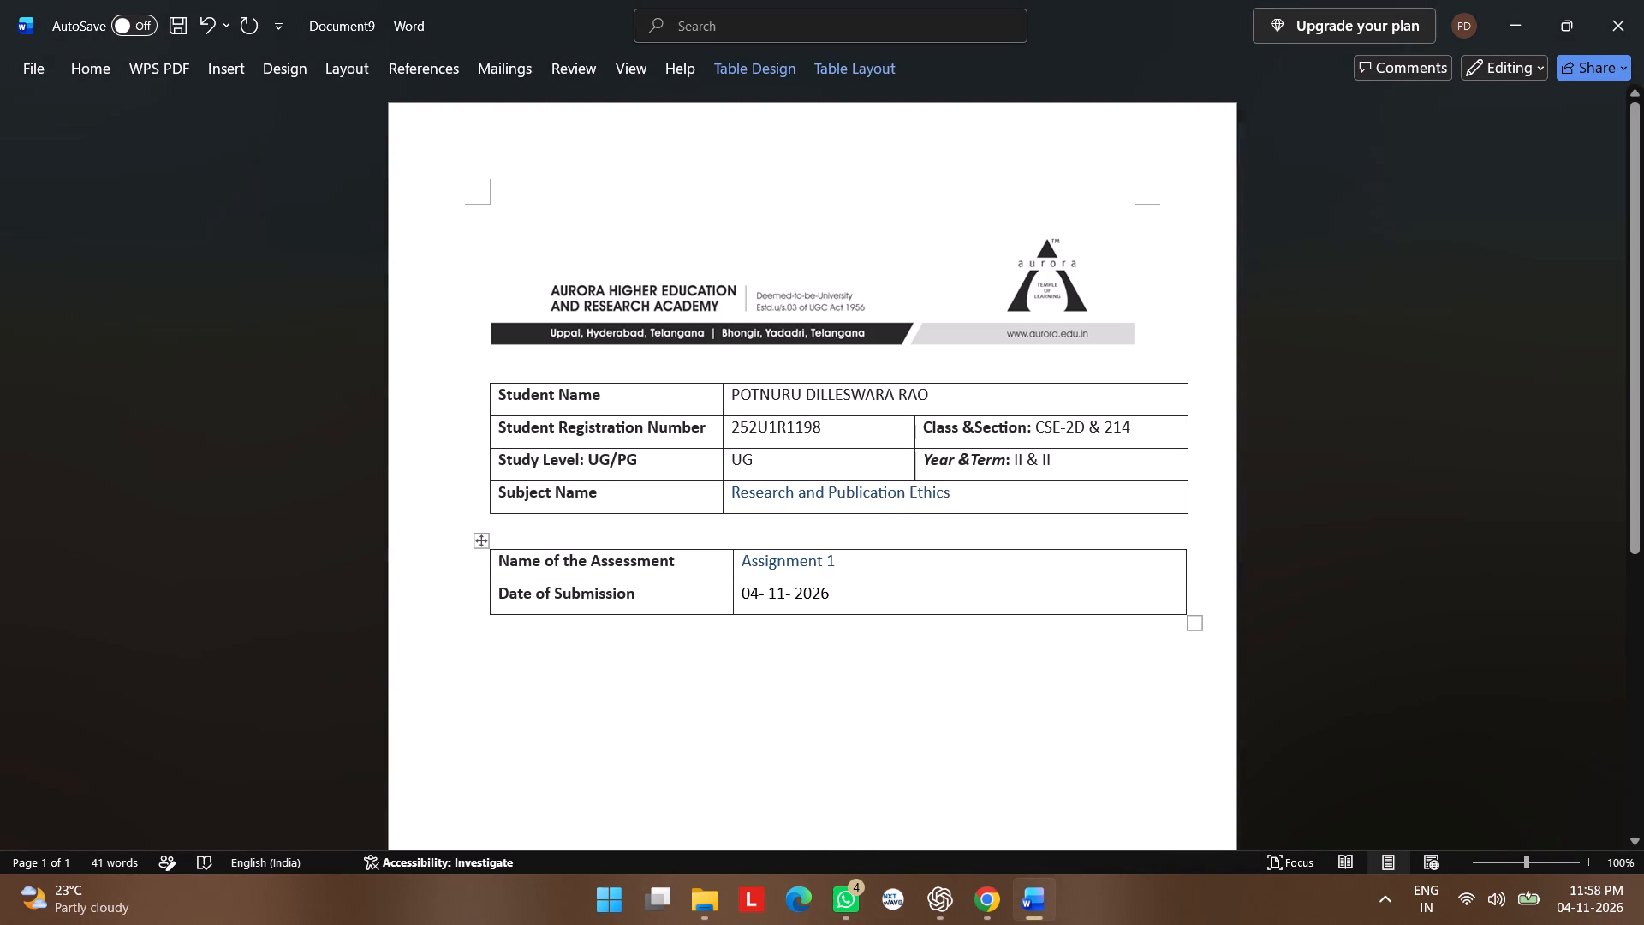
Add blank lines below the assessment table to bring the insertion point down towards the end of the cover page.
{"action": "scroll", "coordinate": [833, 665], "scroll_direction": "down", "scroll_amount": 19}
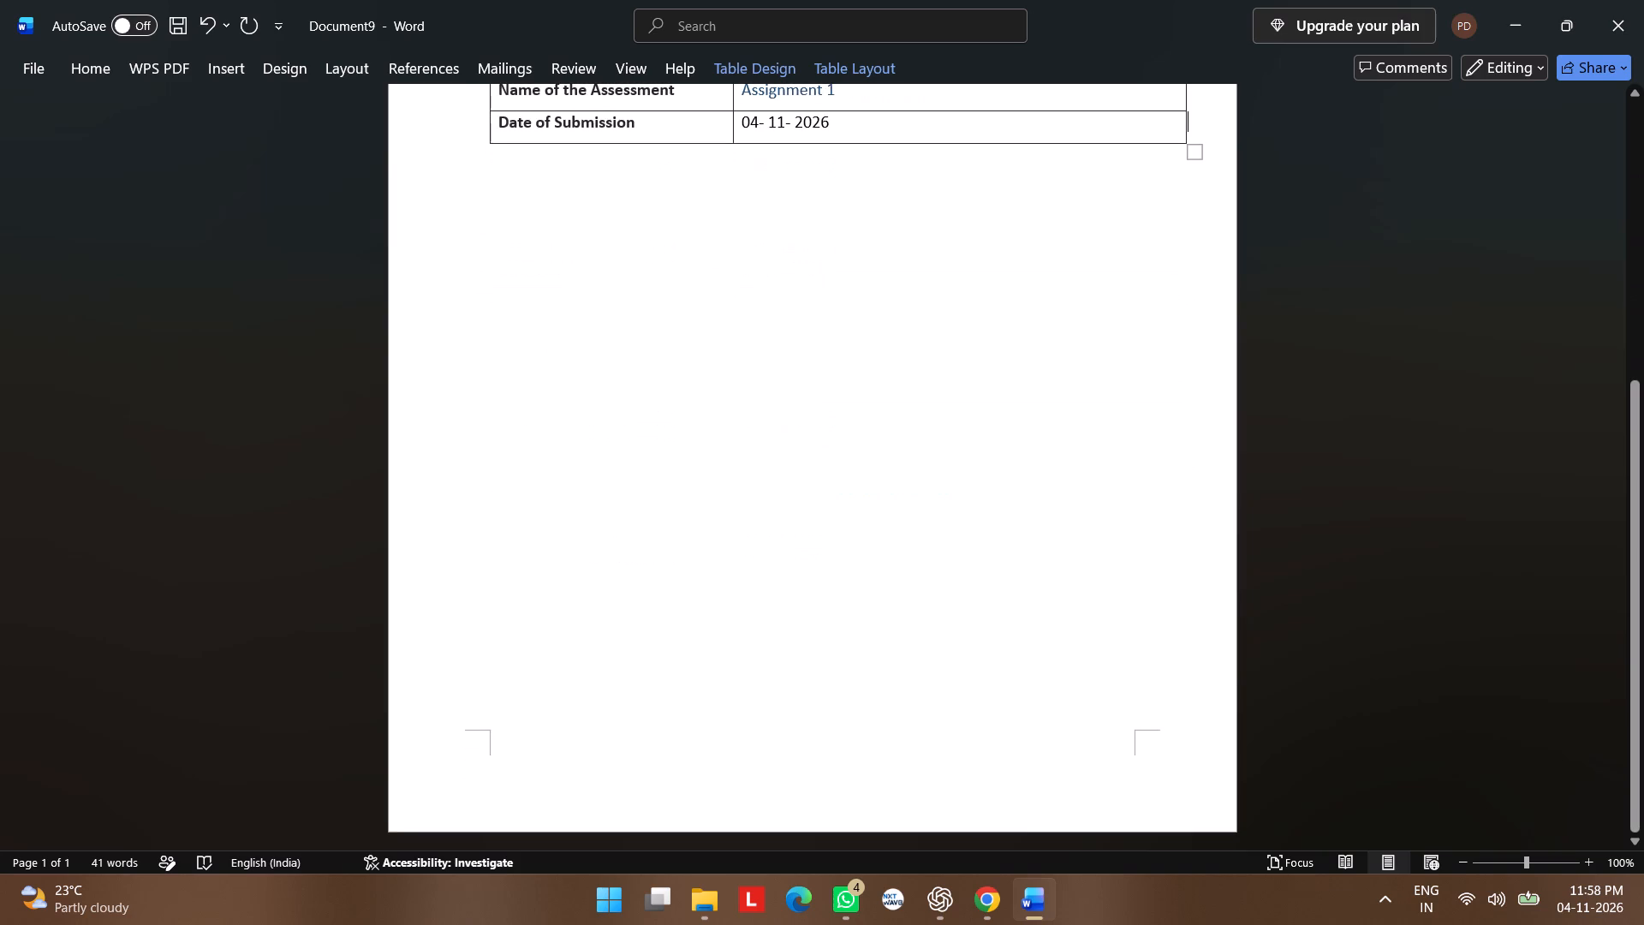
{"action": "scroll", "coordinate": [825, 687], "scroll_direction": "down", "scroll_amount": 5}
{"action": "scroll", "coordinate": [816, 689], "scroll_direction": "up", "scroll_amount": 5}
{"action": "scroll", "coordinate": [807, 691], "scroll_direction": "down", "scroll_amount": 3}
{"action": "left_click", "coordinate": [643, 677]}
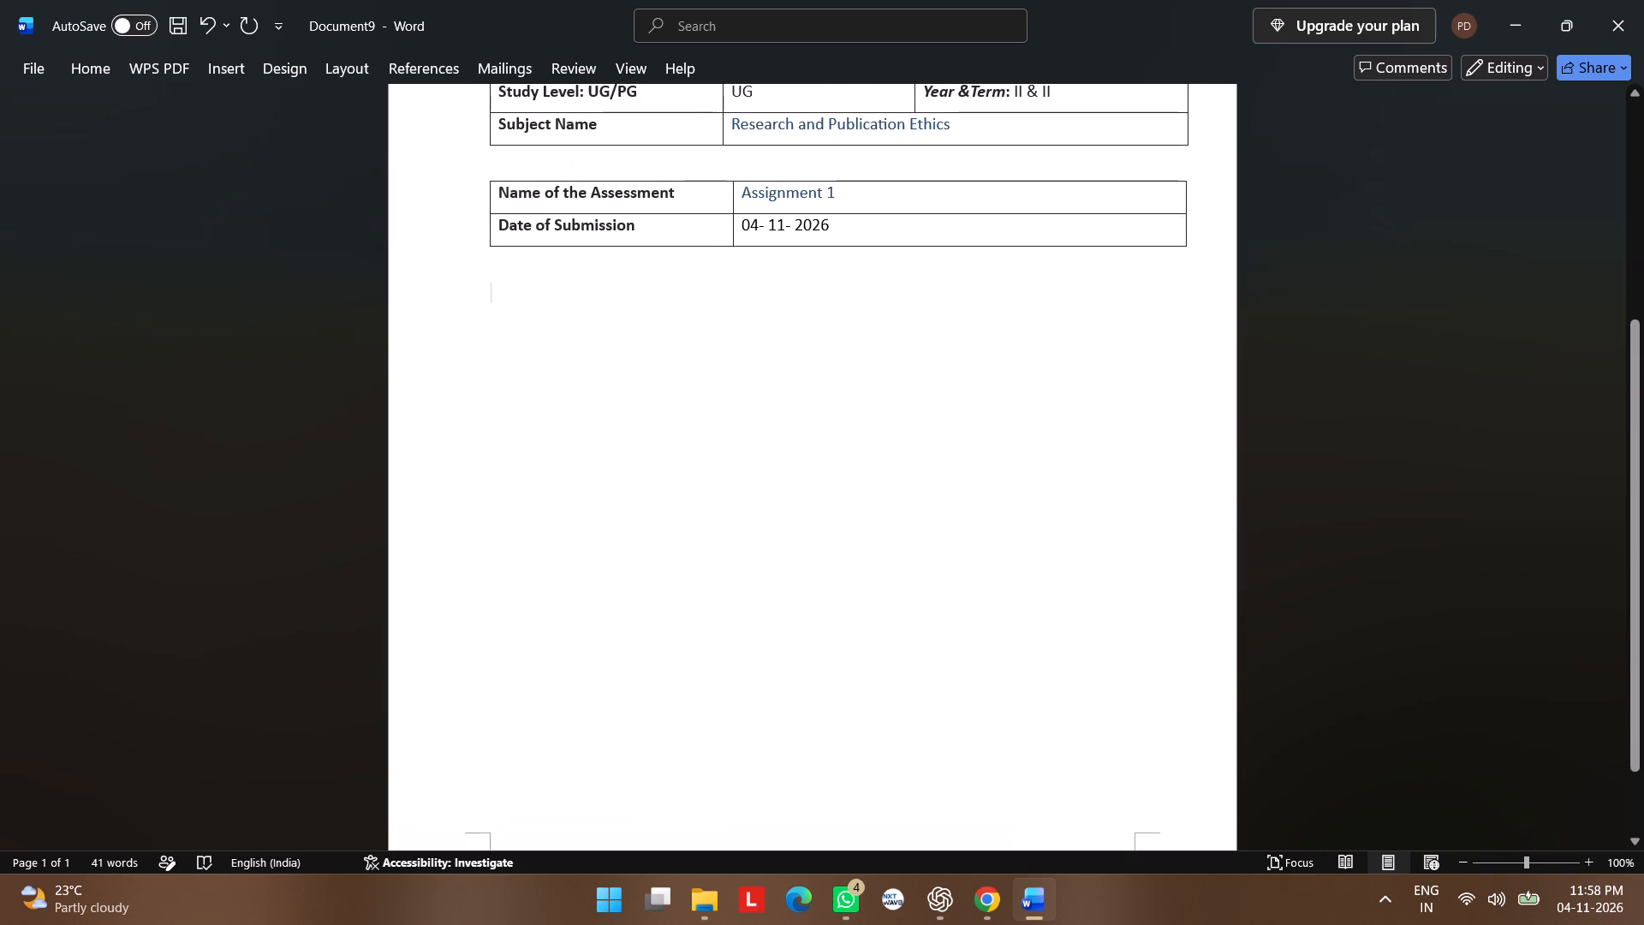
{"action": "key", "text": "Return"}
{"action": "key", "text": "Return"}
{"action": "key", "text": "Return"}
{"action": "key", "text": "Return"}
{"action": "key", "text": "Return"}
{"action": "key", "text": "Return"}
{"action": "key", "text": "Return"}
{"action": "key", "text": "Return"}
{"action": "key", "text": "Return"}
{"action": "key", "text": "Return"}
{"action": "key", "text": "Return"}
{"action": "key", "text": "Return"}
{"action": "key", "text": "Return"}
{"action": "key", "text": "Return"}
{"action": "key", "text": "Return"}
{"action": "key", "text": "Return"}
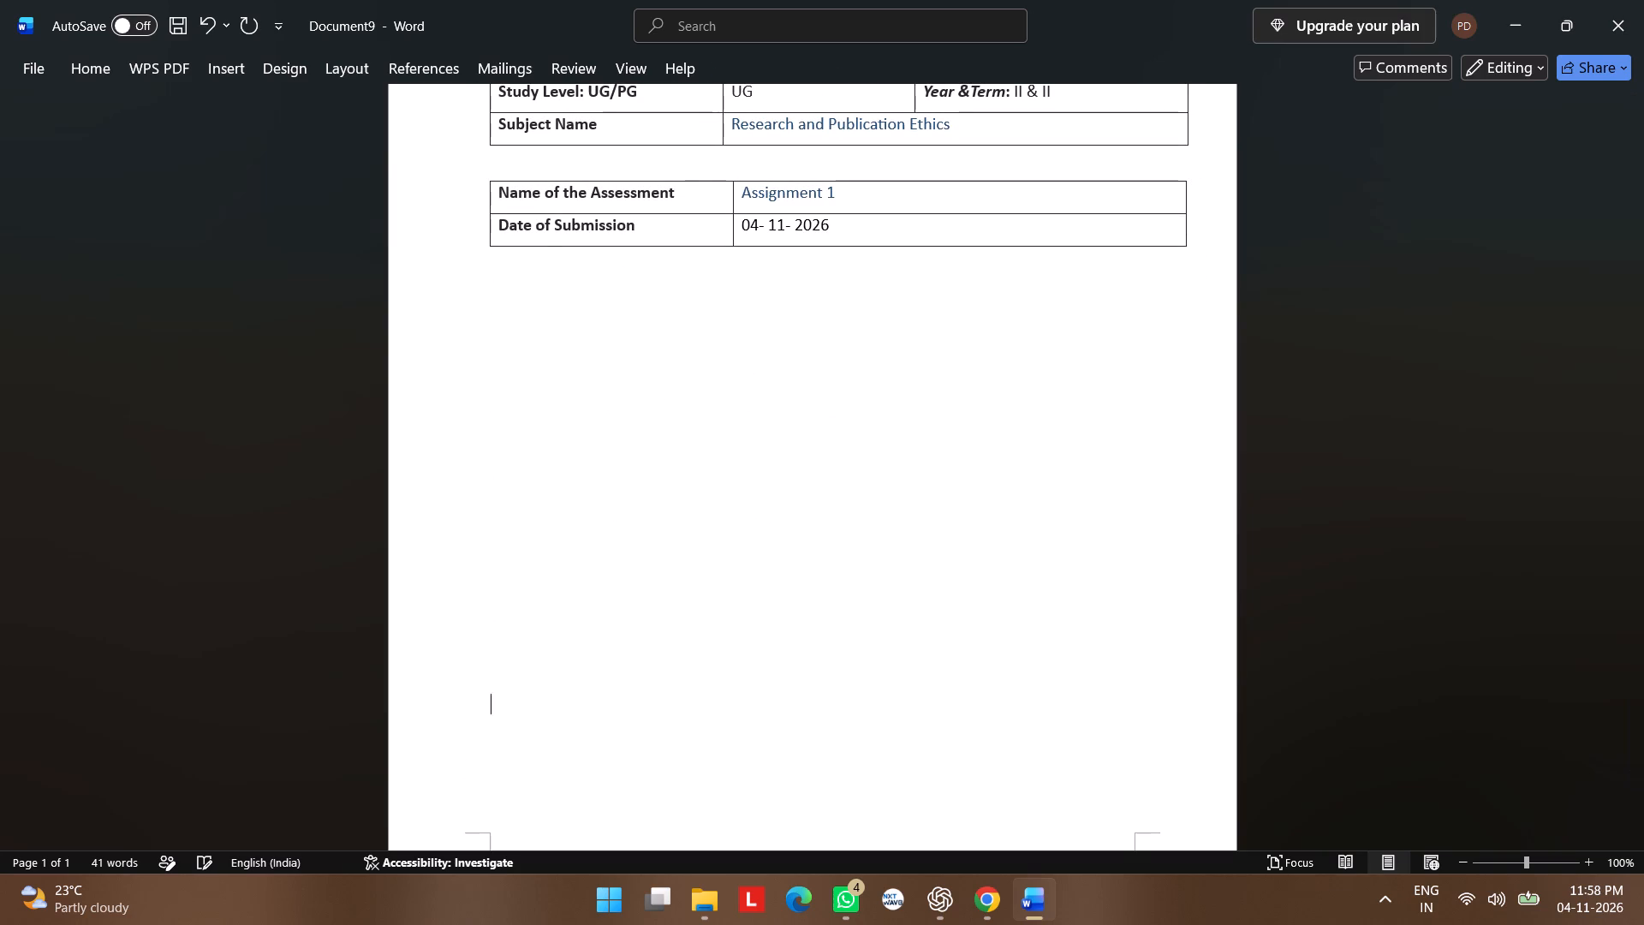
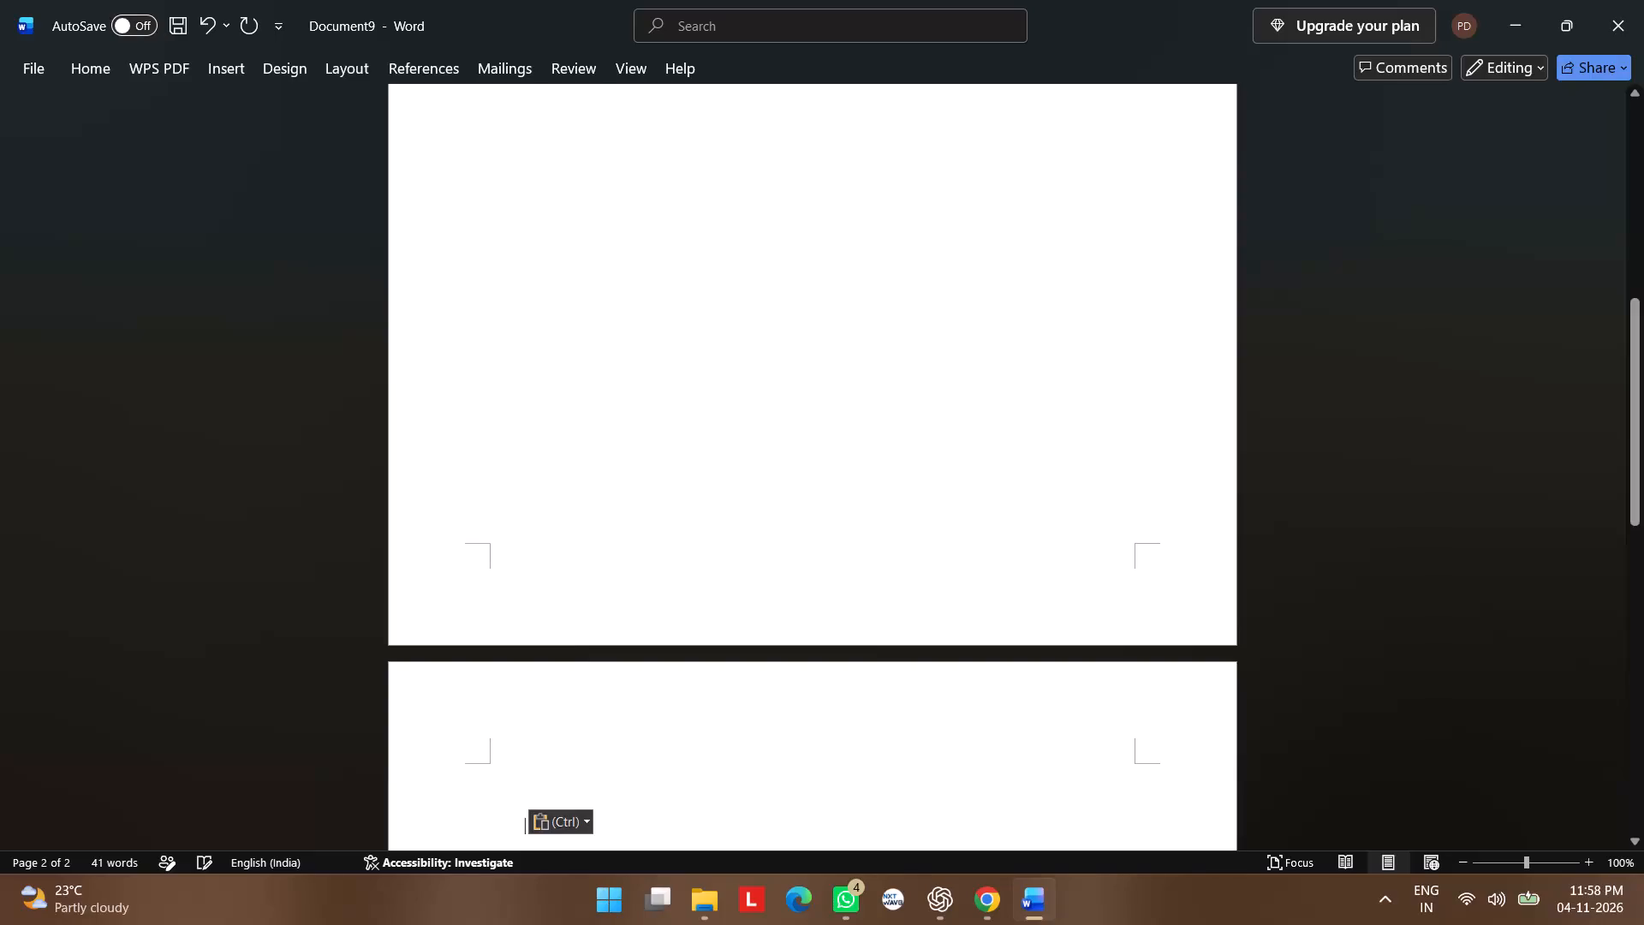
Undo the last paste at the top of the document's second page.
{"action": "key", "text": "ctrl+z"}
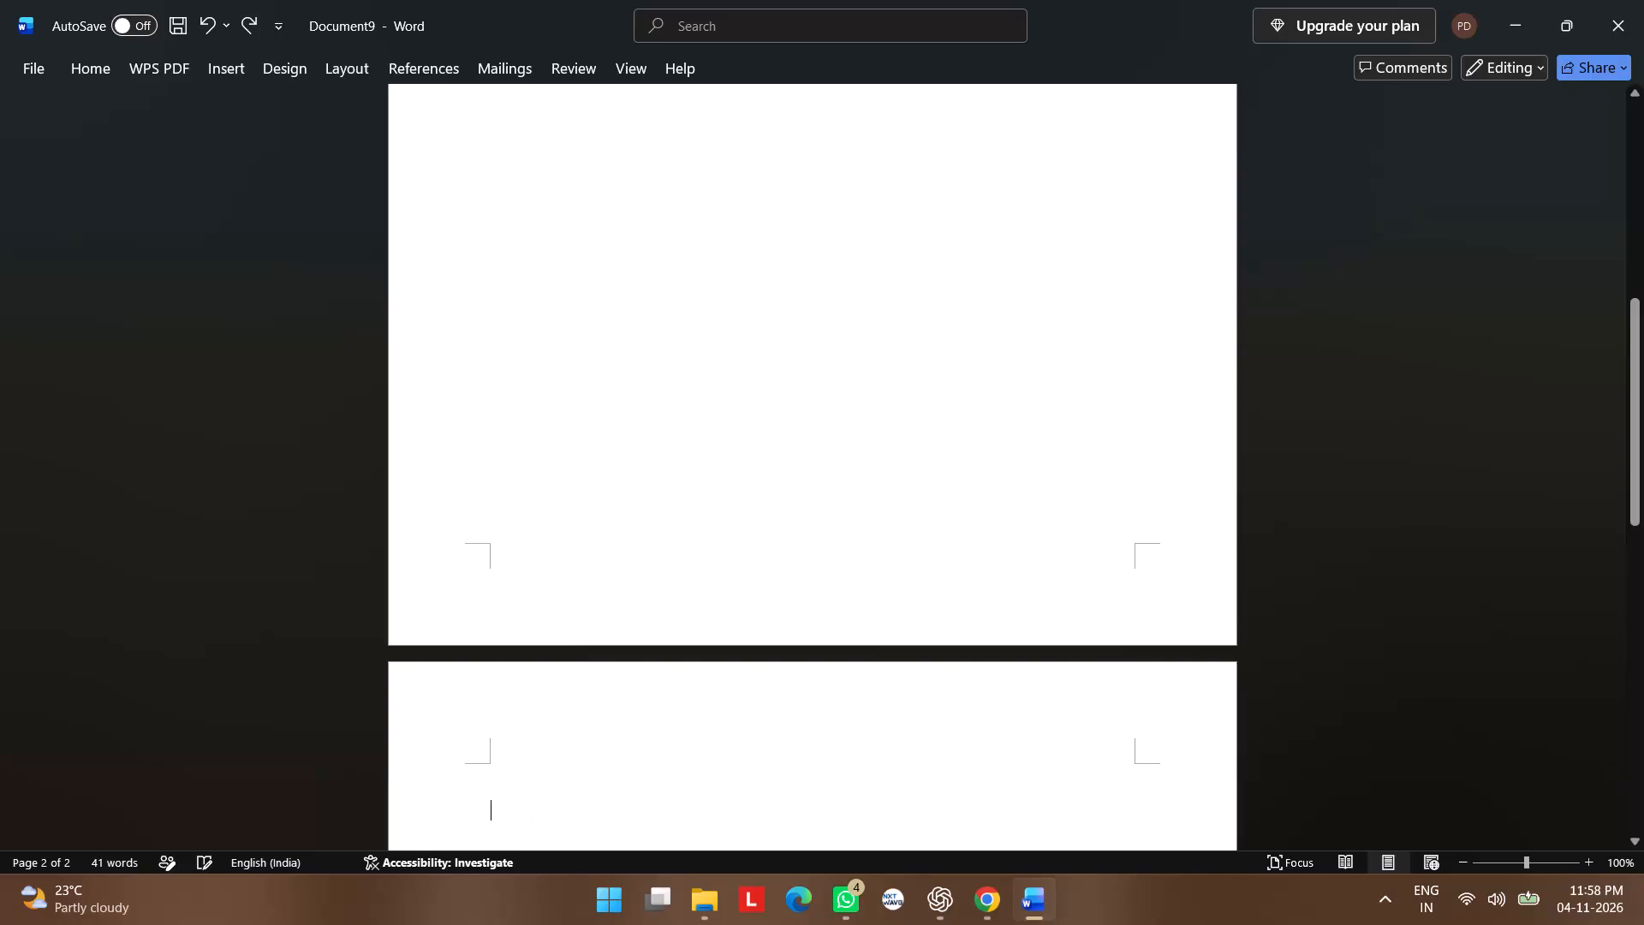
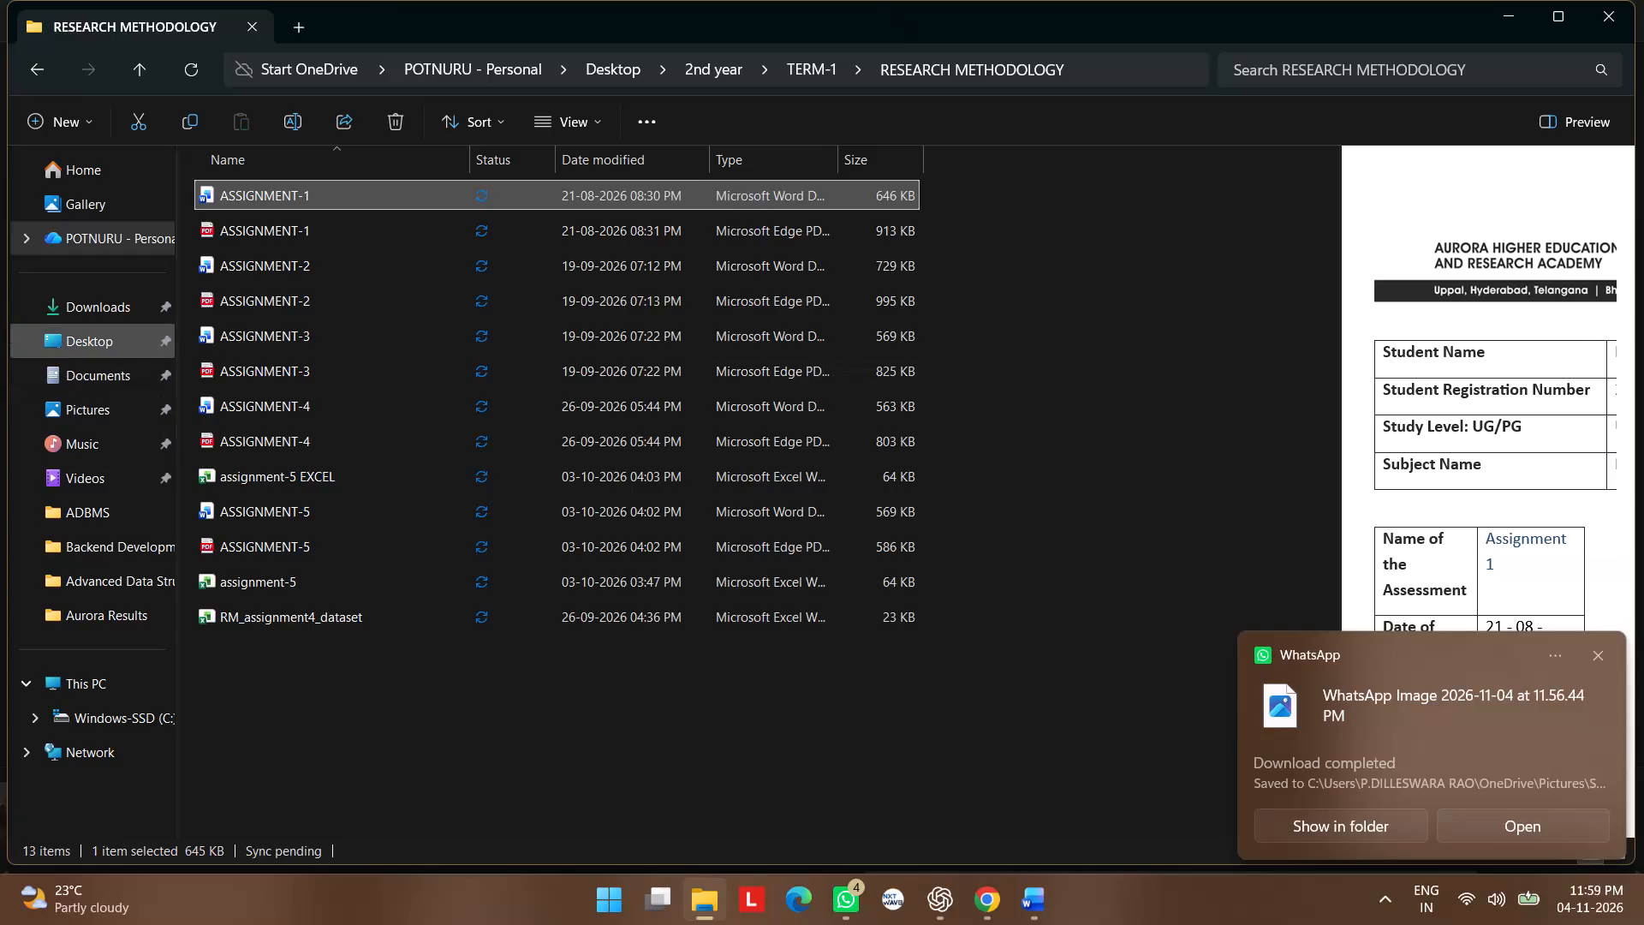
Delete the WhatsApp Image 2026-11-04 at 11.56.44 PM from the Saved Pictures folder inside Pictures.
{"action": "left_click", "coordinate": [95, 347]}
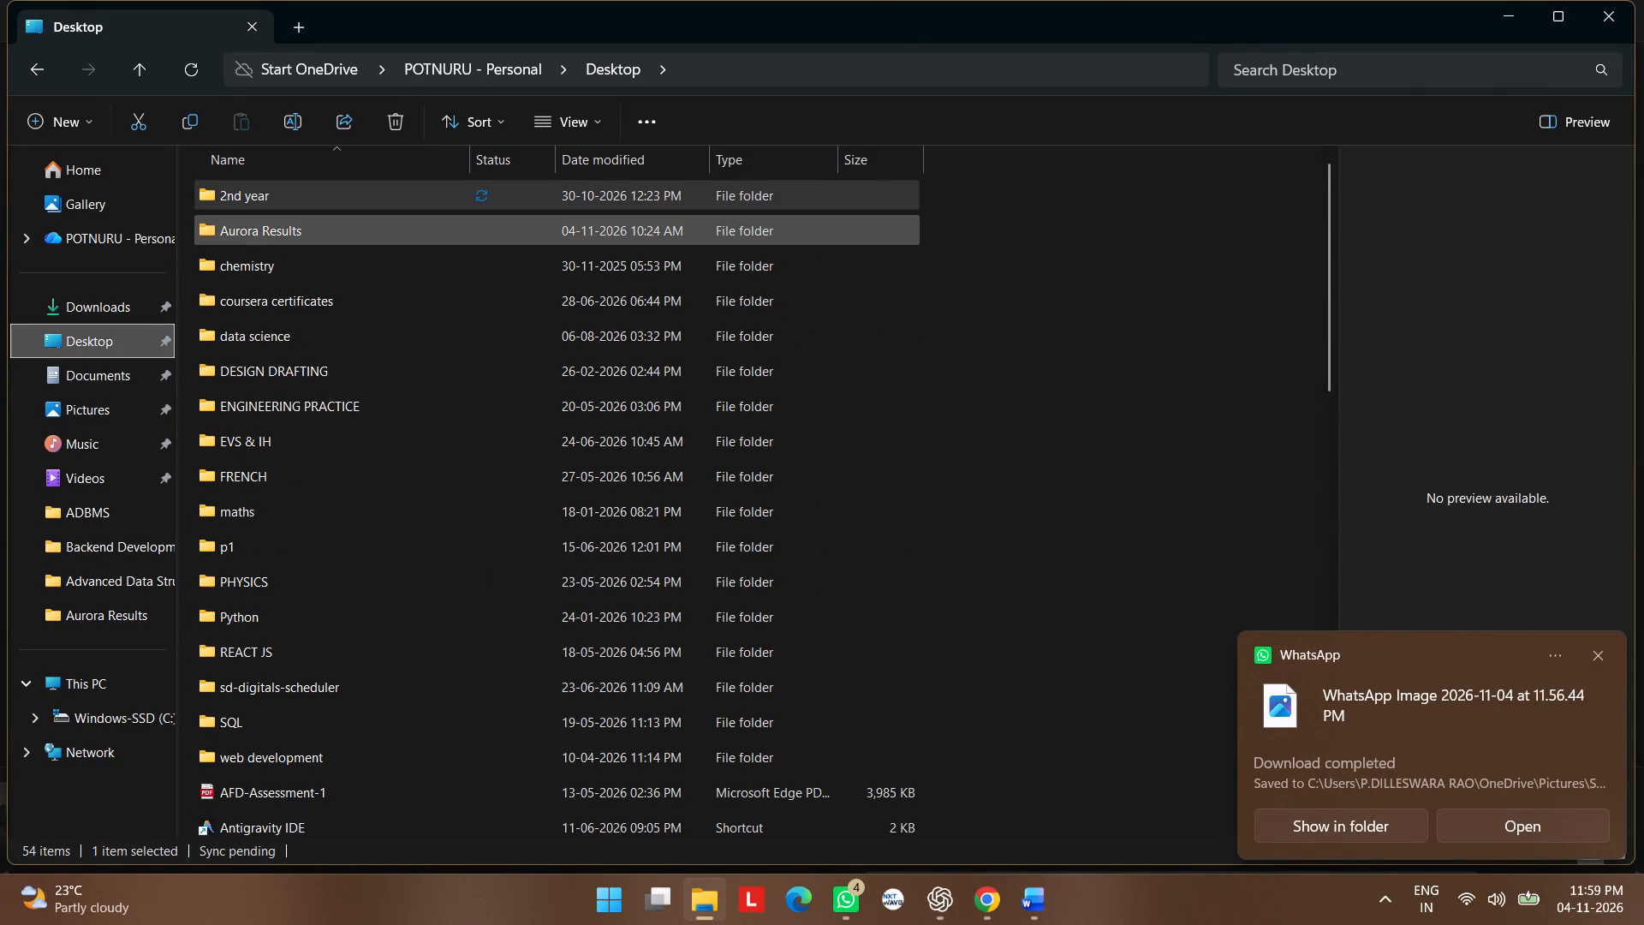
{"action": "left_click", "coordinate": [116, 310]}
{"action": "left_click", "coordinate": [138, 400]}
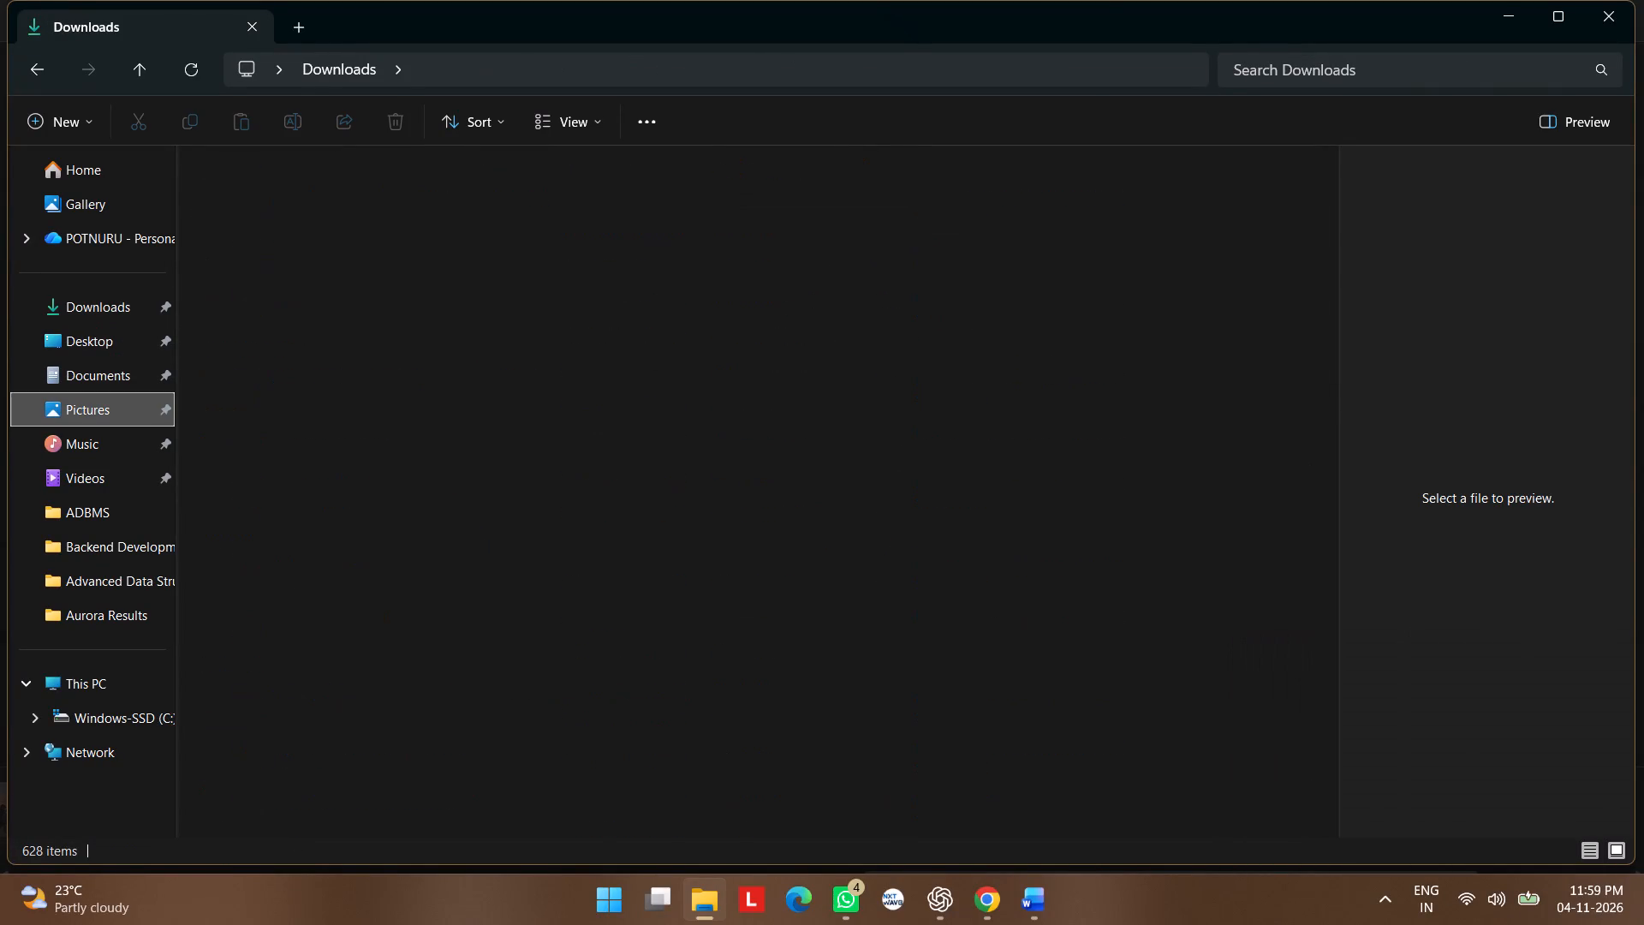
{"action": "left_click", "coordinate": [362, 230]}
{"action": "double_click", "coordinate": [363, 230]}
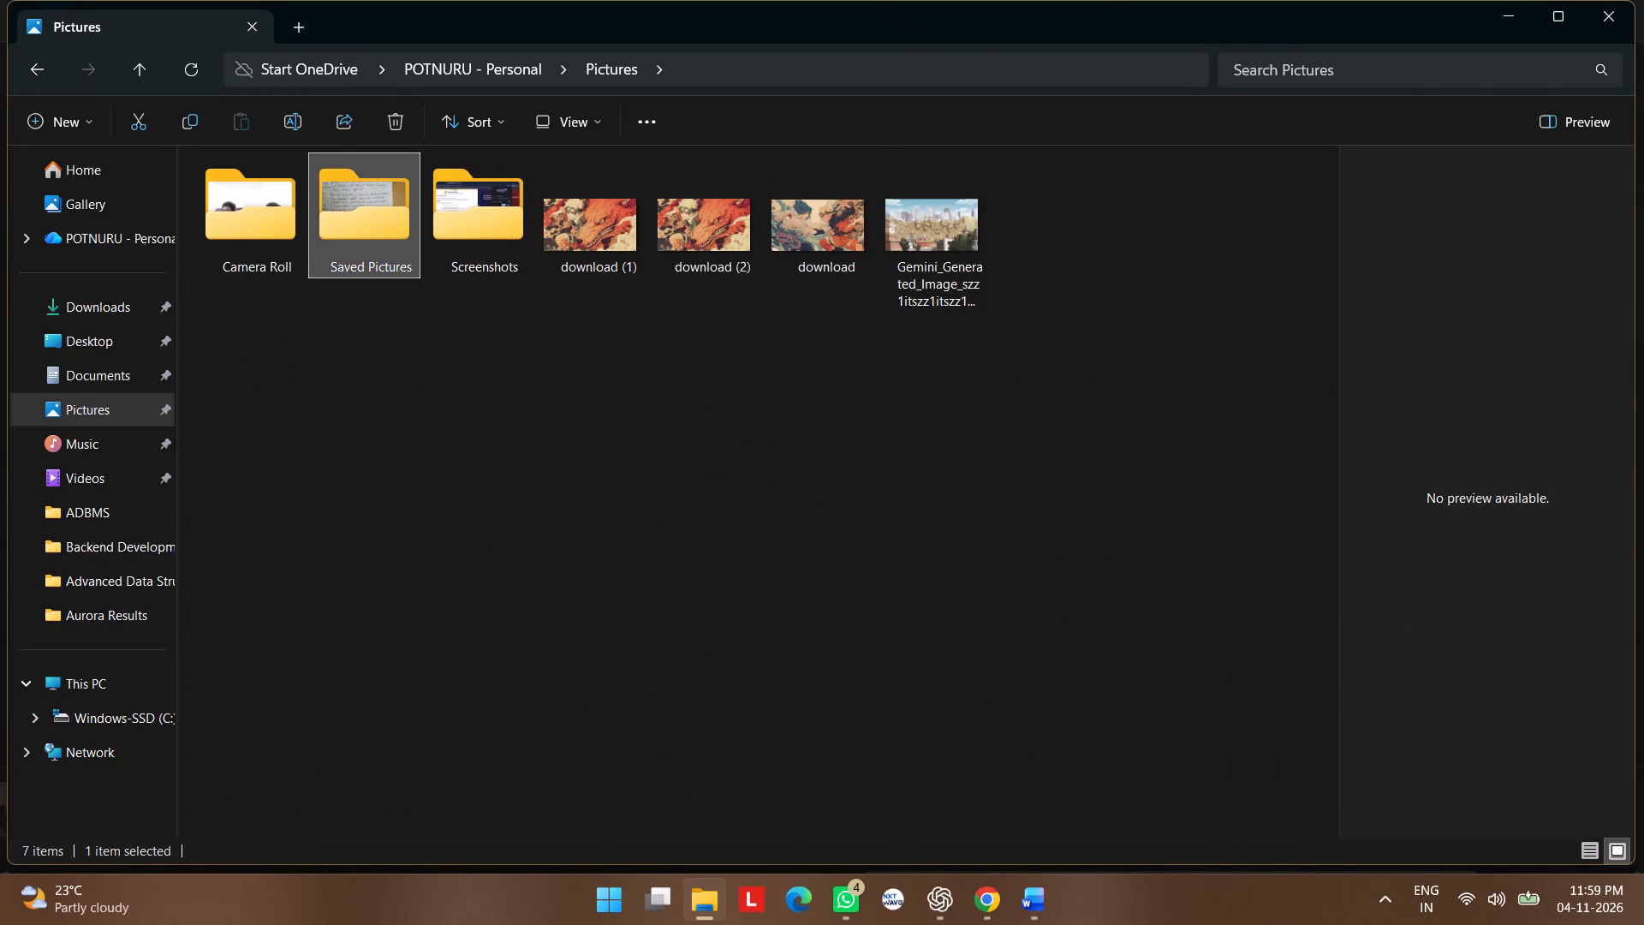
{"action": "scroll", "coordinate": [378, 240], "scroll_direction": "down", "scroll_amount": 20}
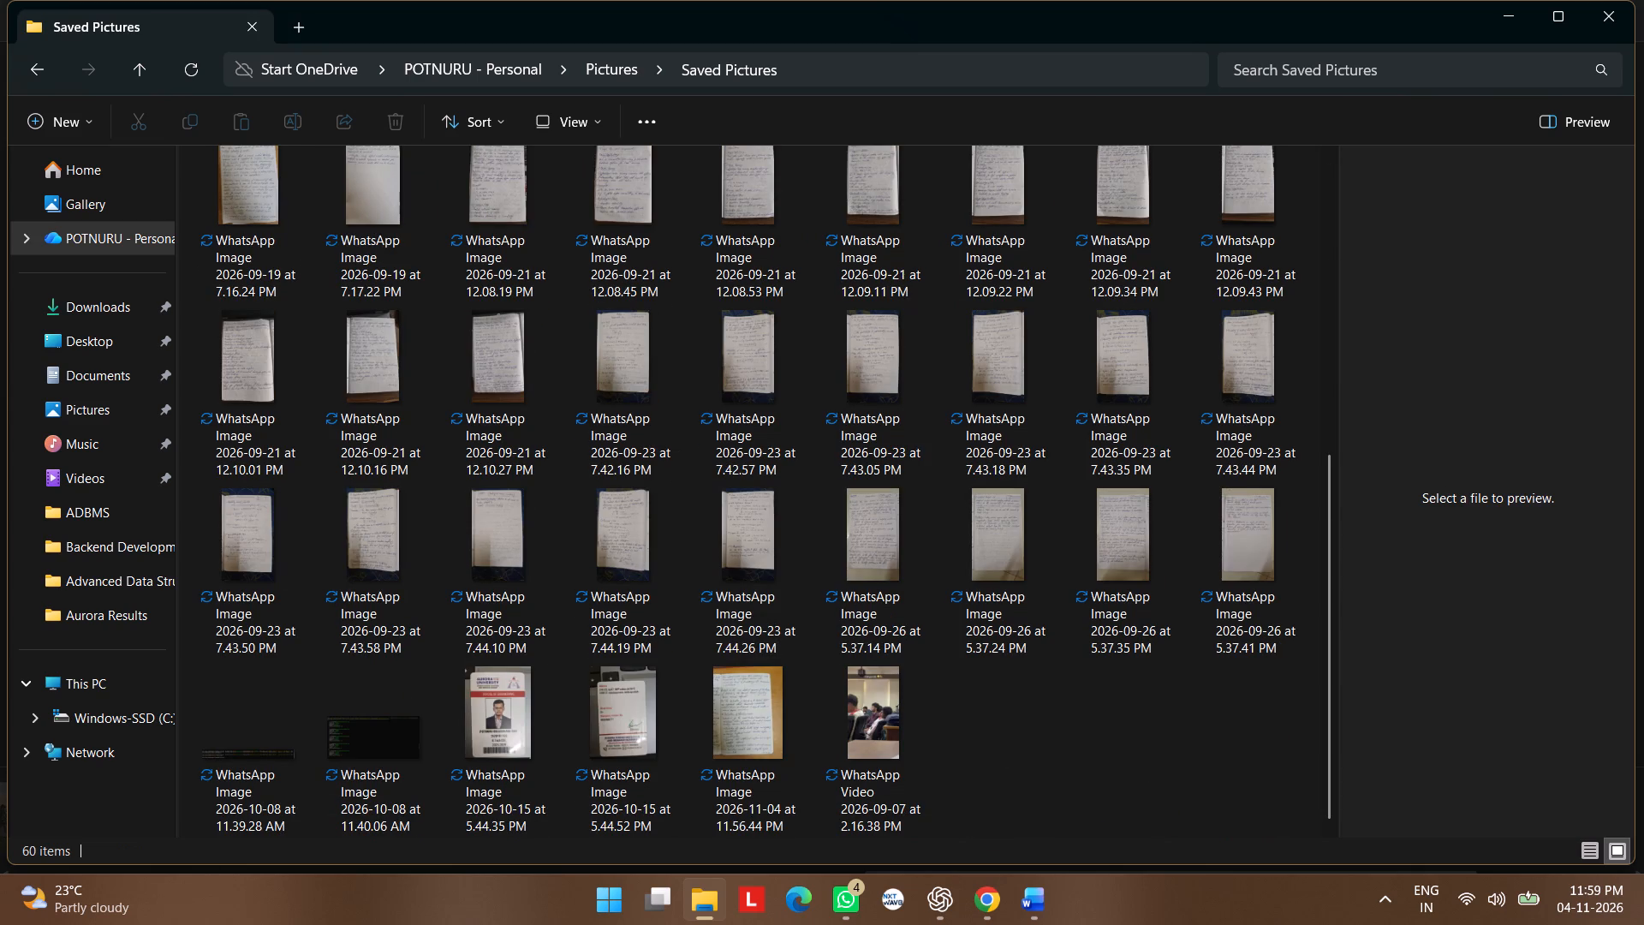
{"action": "left_click", "coordinate": [757, 710]}
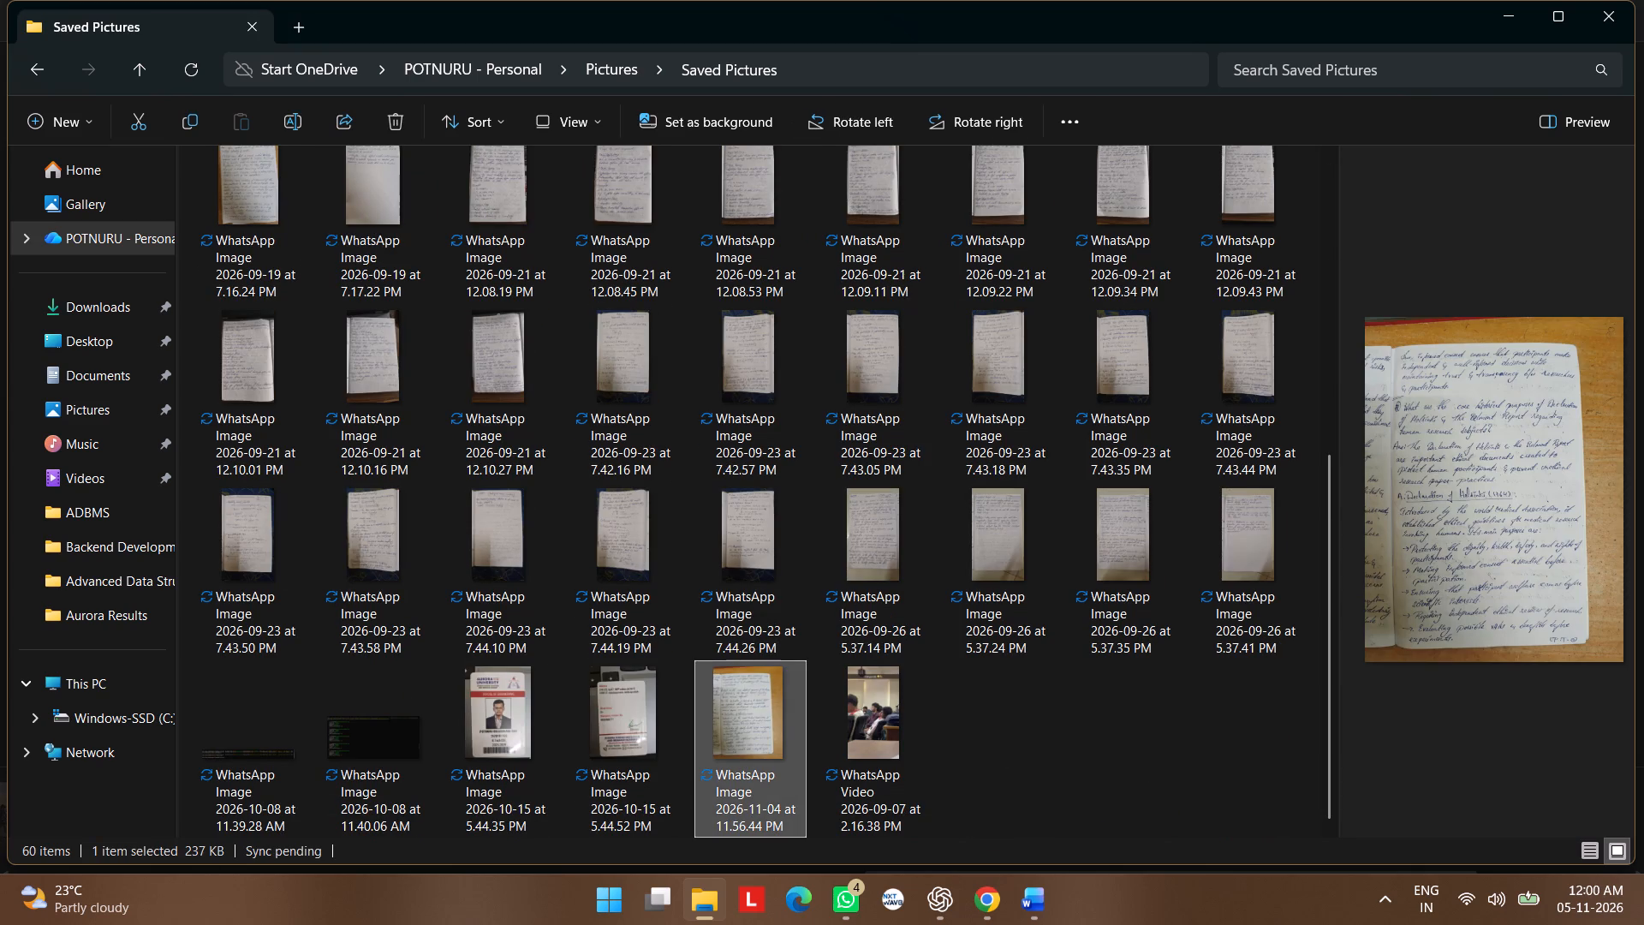
{"action": "right_click", "coordinate": [1454, 441]}
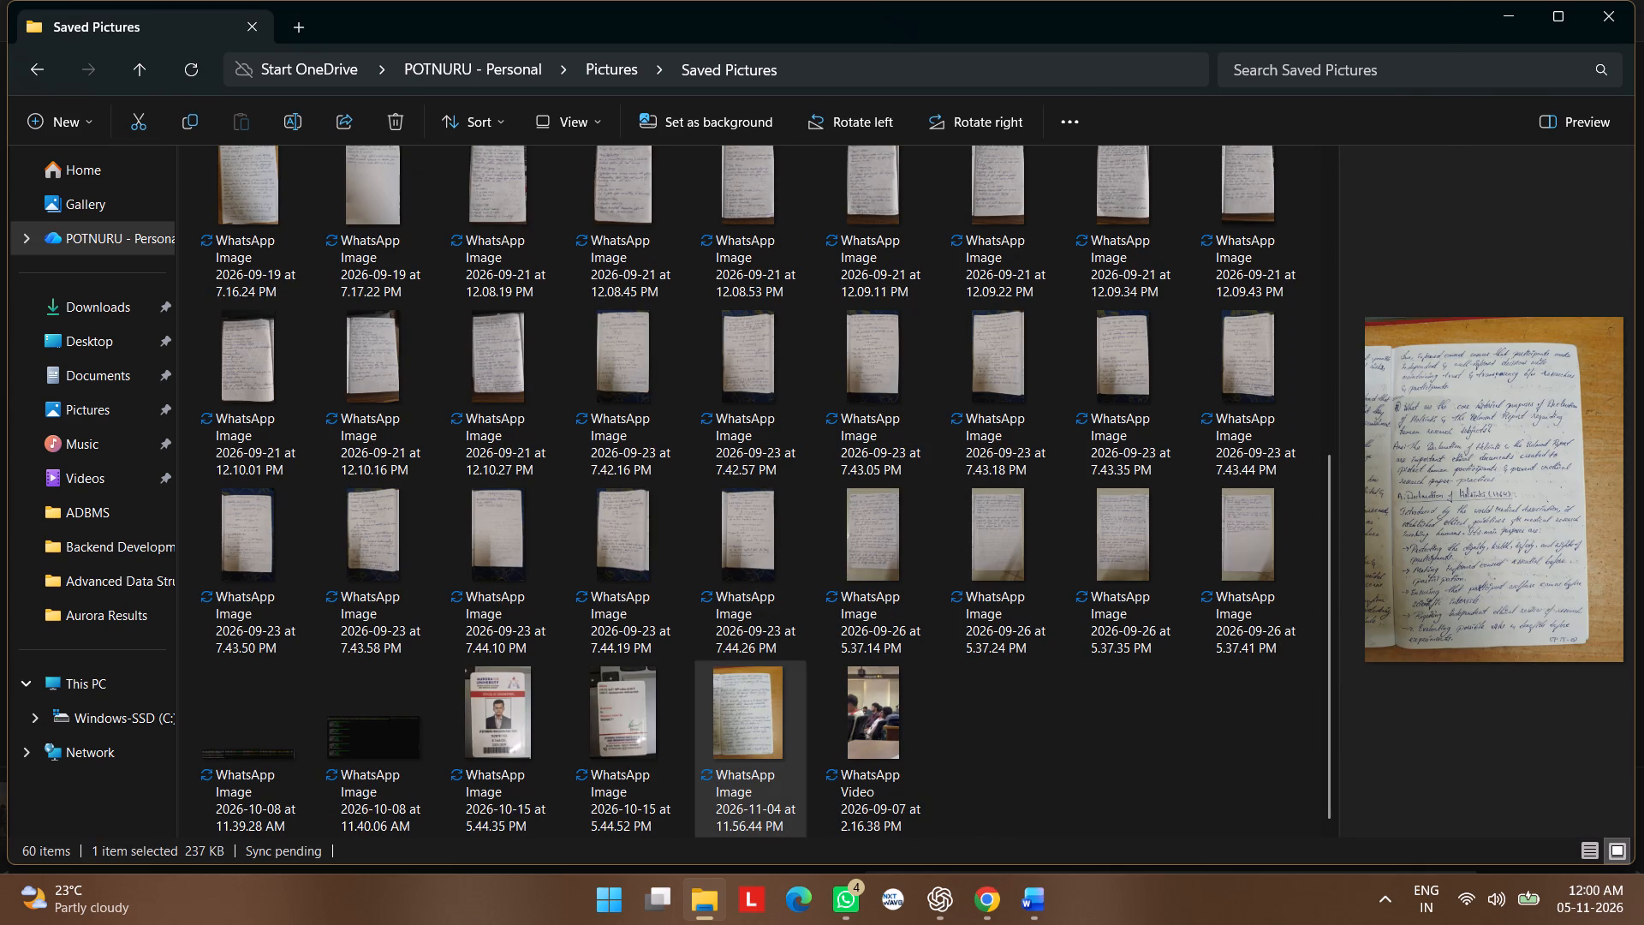
{"action": "left_click", "coordinate": [1435, 21]}
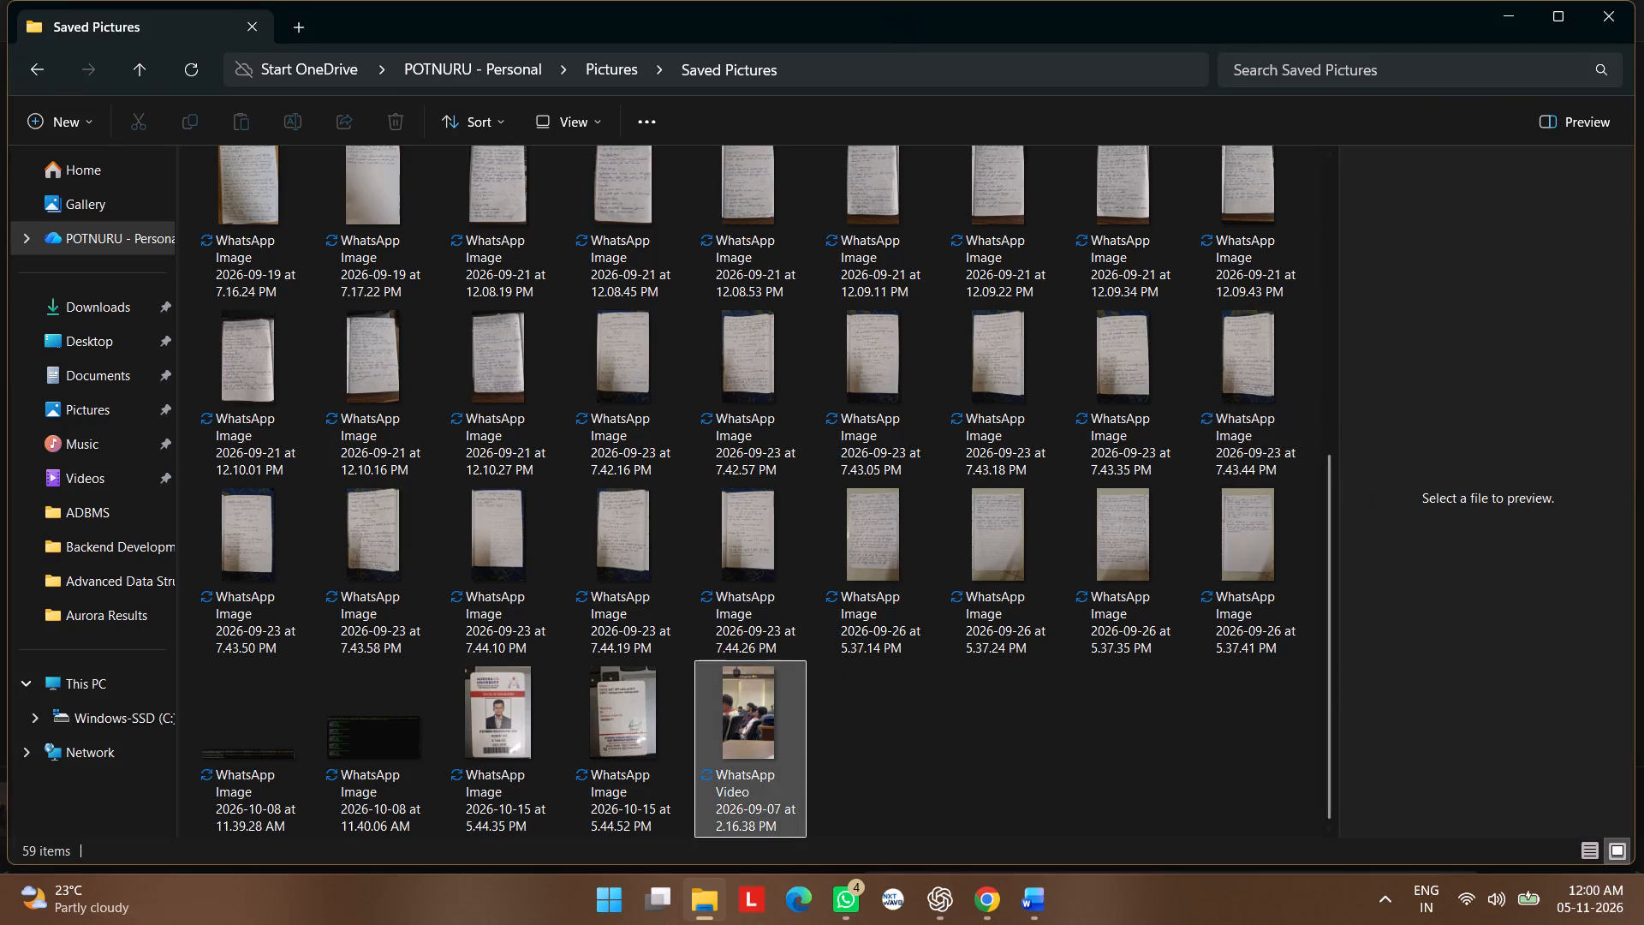
Preview the last files in Saved Pictures, including the WhatsApp video, the card photos, the October 8 screenshots and the last notes photo.
{"action": "left_click", "coordinate": [792, 728]}
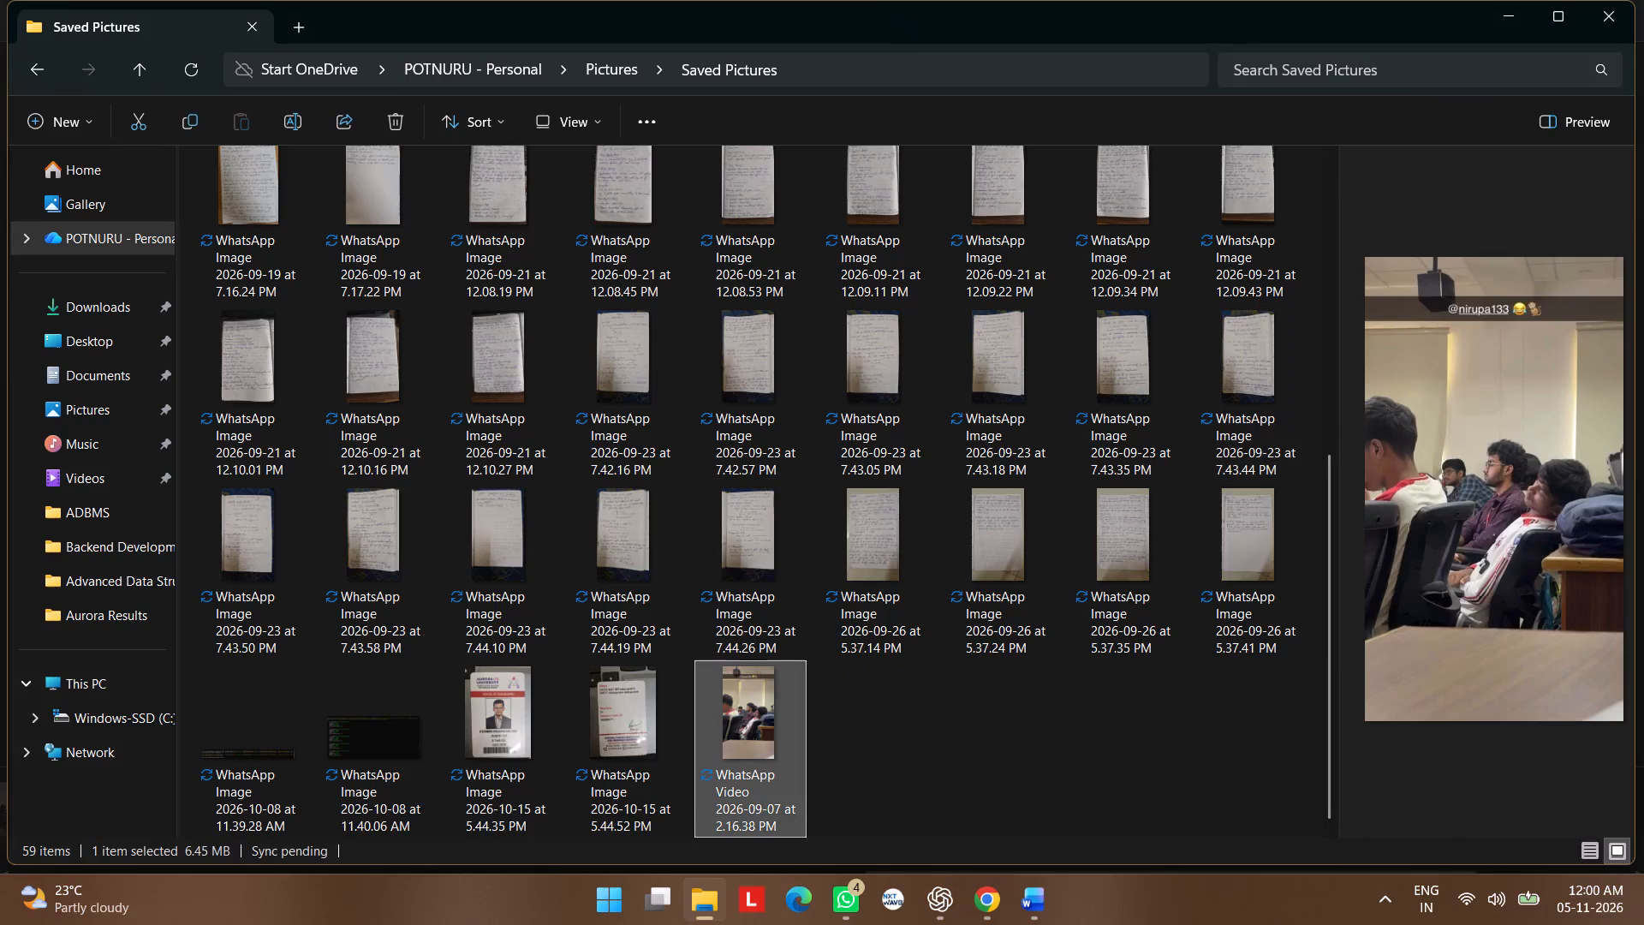
{"action": "left_click", "coordinate": [659, 747]}
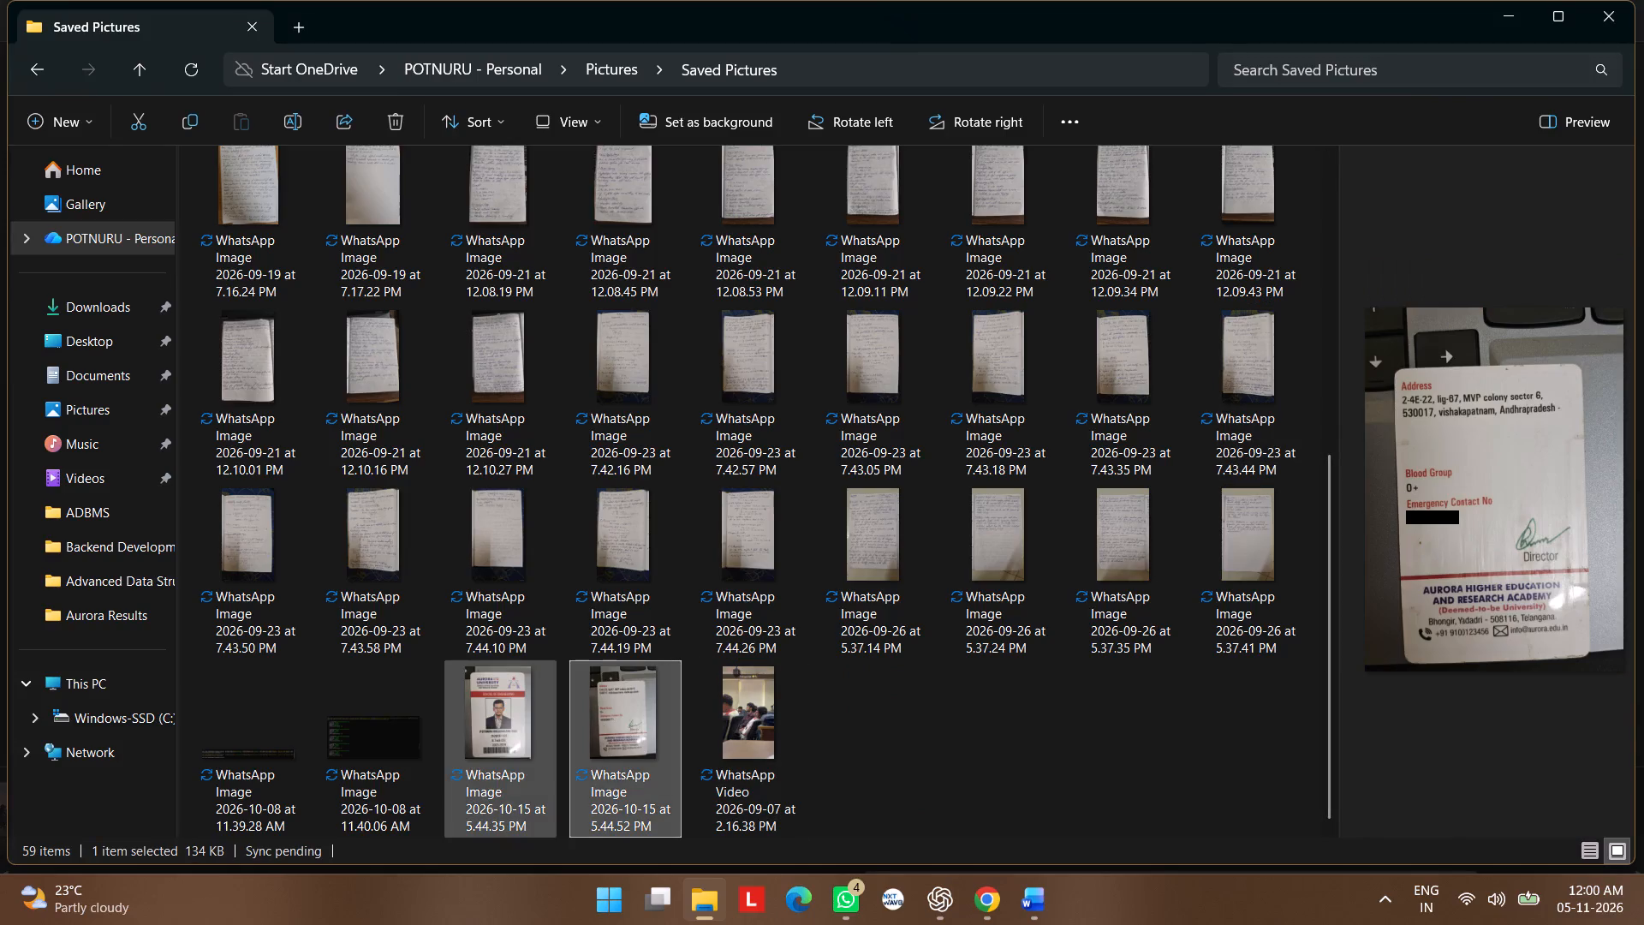
{"action": "left_click", "coordinate": [513, 747]}
{"action": "left_click", "coordinate": [347, 736]}
{"action": "left_click", "coordinate": [260, 735]}
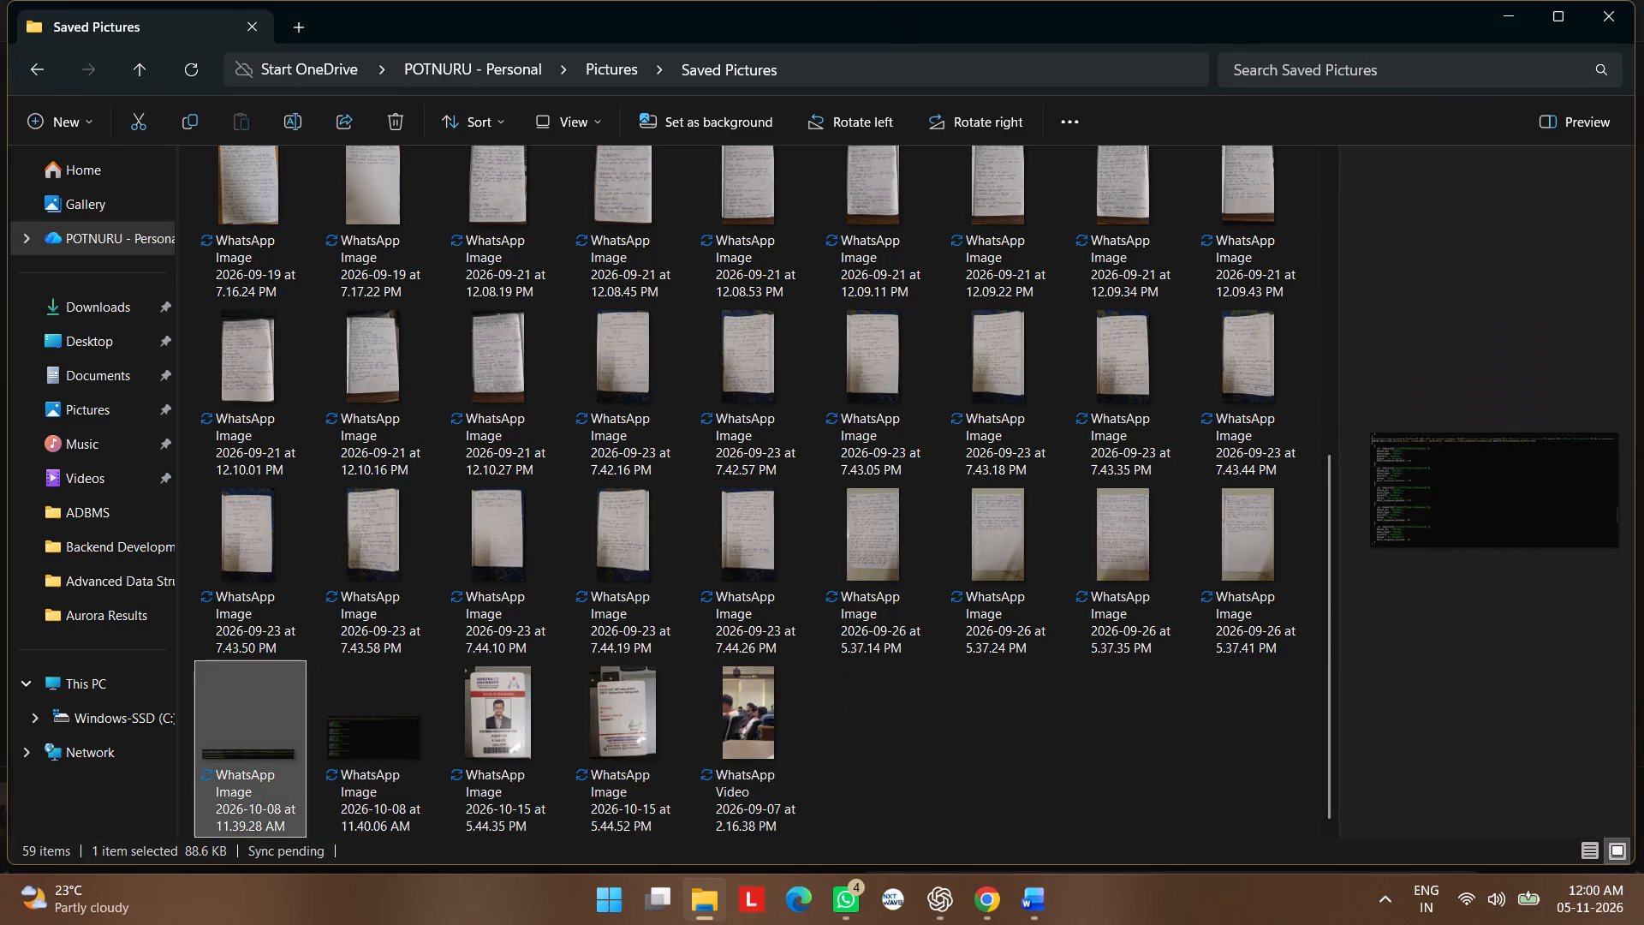
{"action": "left_click", "coordinate": [1233, 598]}
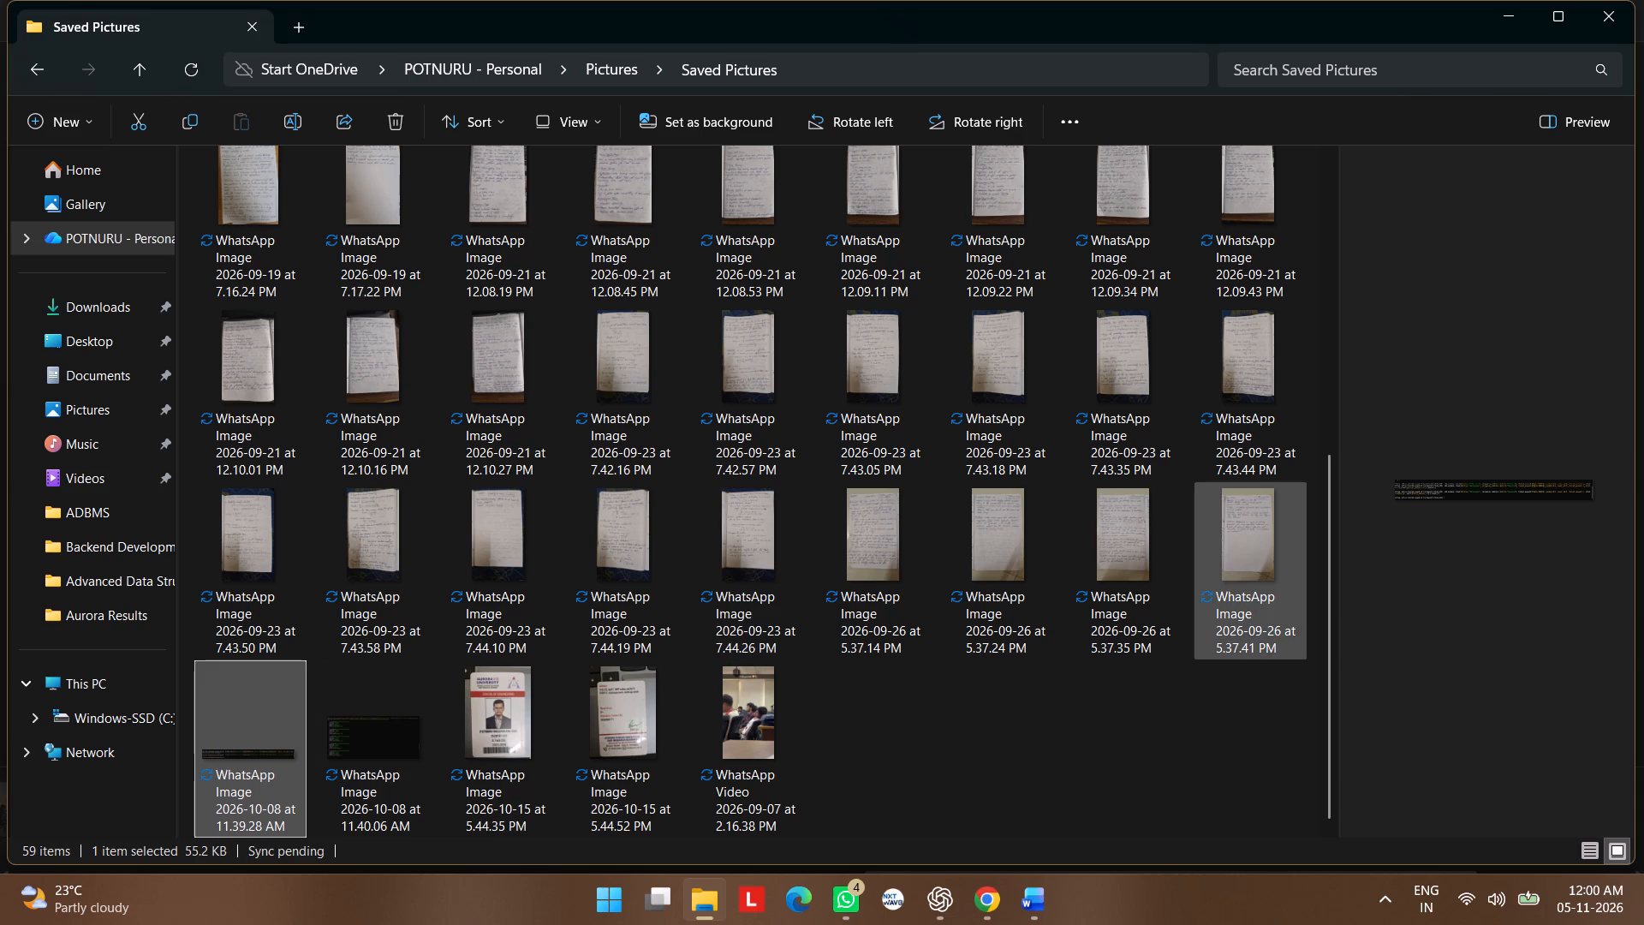
{"action": "right_click", "coordinate": [1233, 598]}
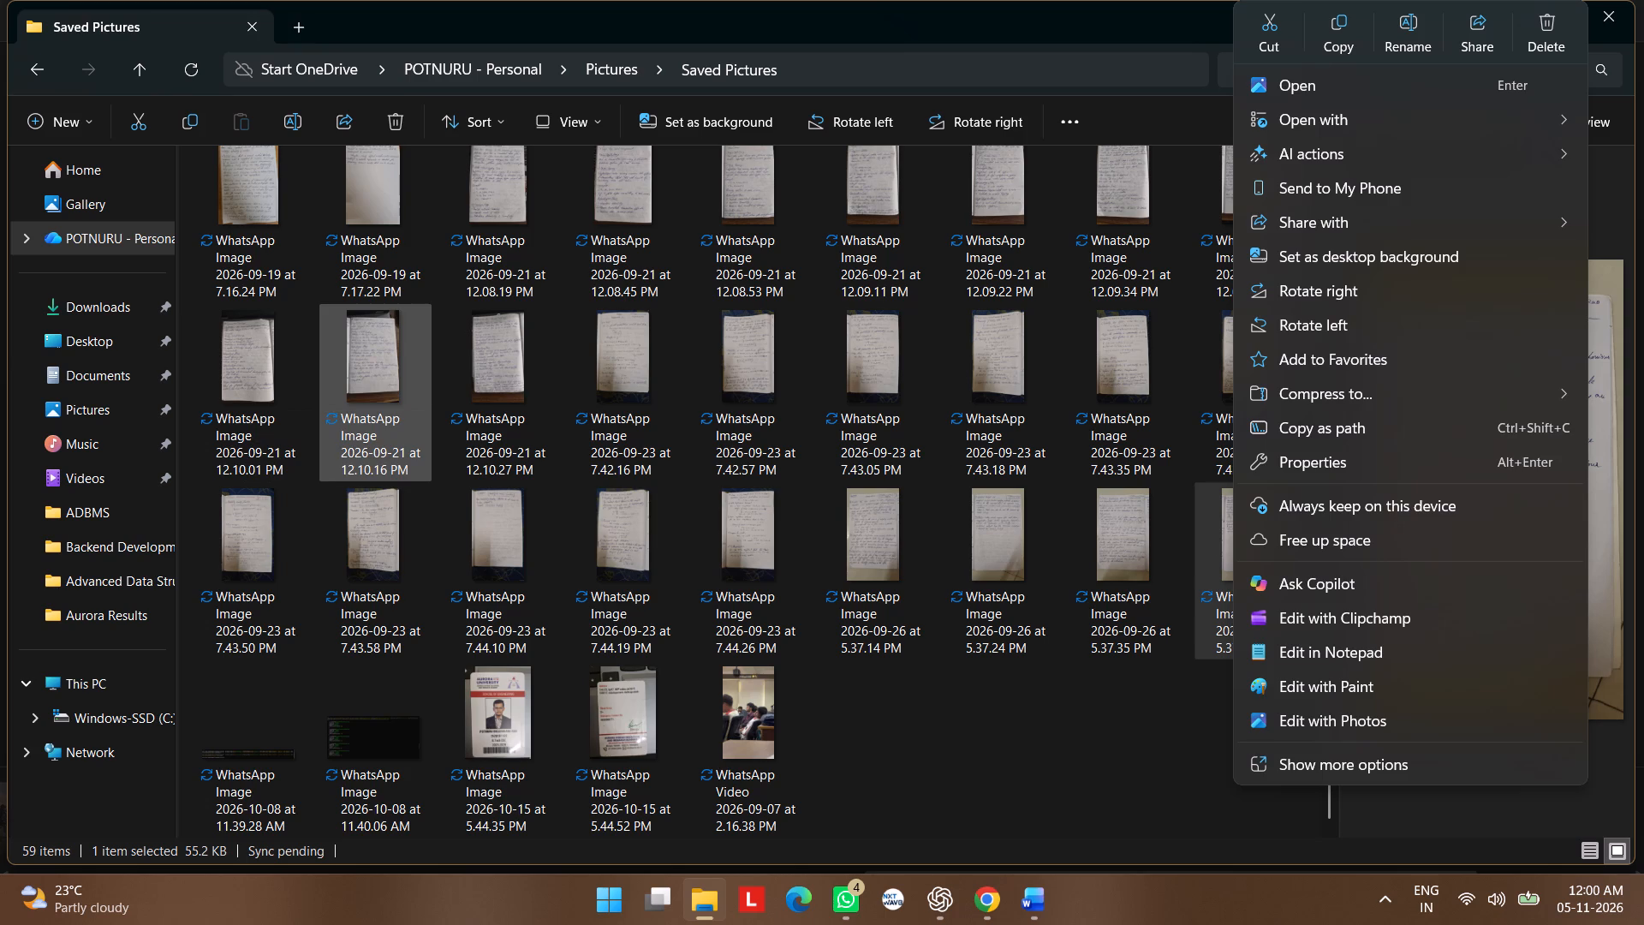
{"action": "left_click", "coordinate": [1023, 766]}
Select the consecutive handwritten-note photos from WhatsApp Image 2026-09-26 at 5.37.41 PM back to 2026-09-19 at 7.17.22 PM.
{"action": "left_click", "coordinate": [1254, 596]}
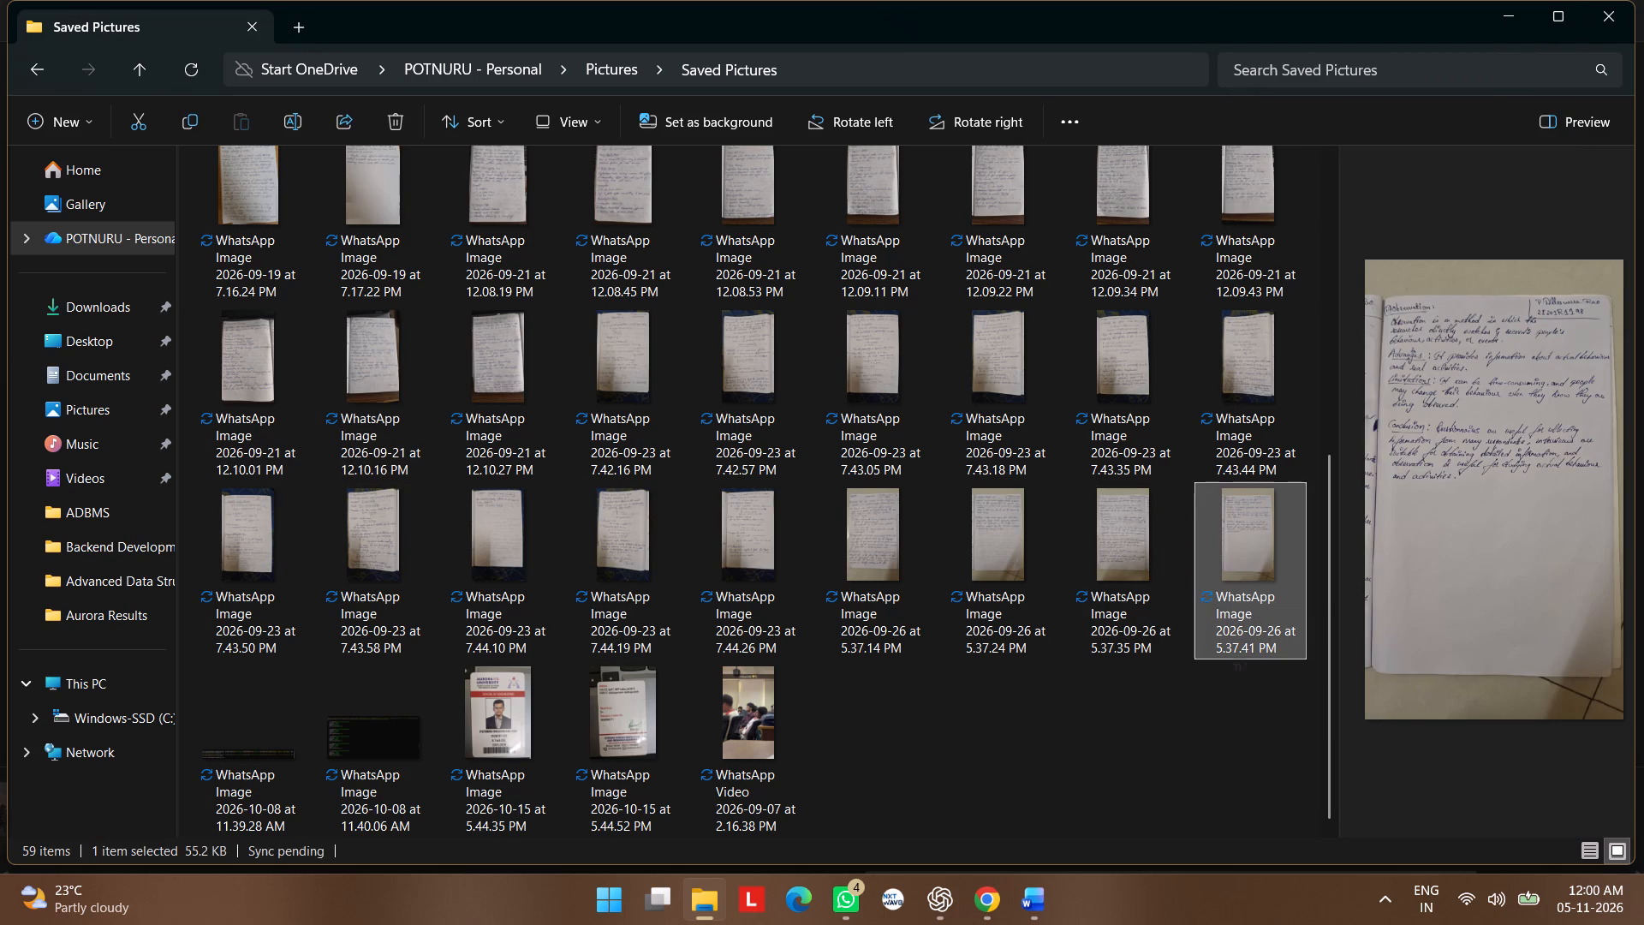
{"action": "key", "text": "shift+Left"}
{"action": "key", "text": "shift+Left"}
{"action": "key", "text": "shift+Left"}
{"action": "key", "text": "shift+Left"}
{"action": "key", "text": "shift+Left"}
{"action": "key", "text": "shift+Left"}
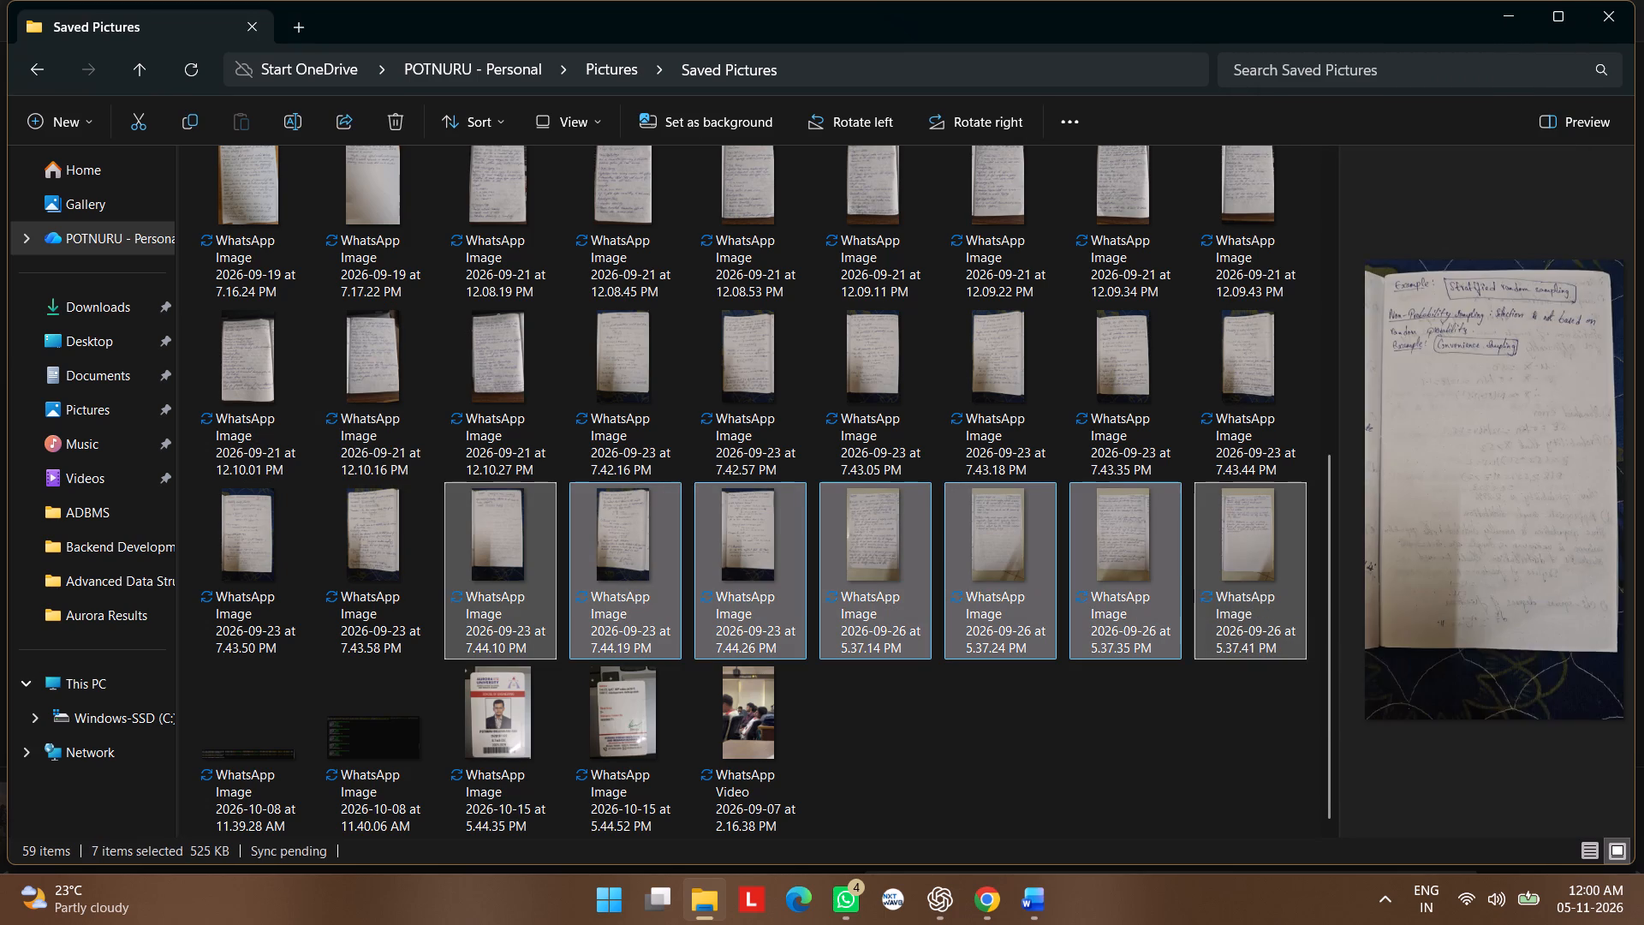
{"action": "key", "text": "shift+Up"}
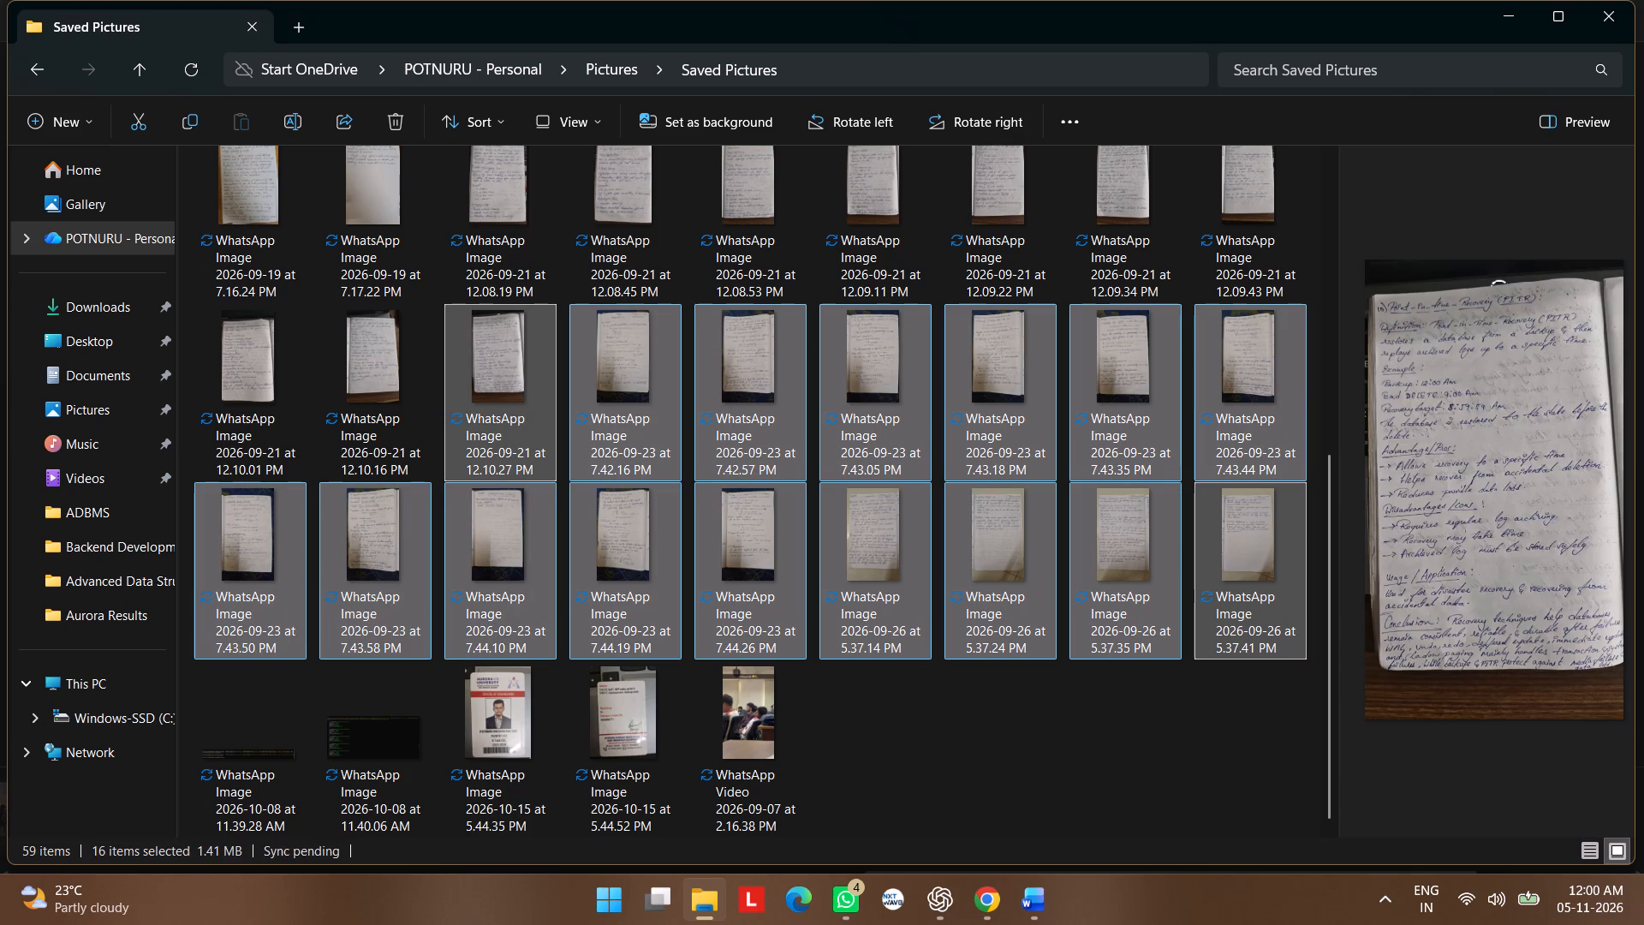
{"action": "key", "text": "shift+Left"}
{"action": "key", "text": "shift+Up"}
{"action": "scroll", "coordinate": [1211, 640], "scroll_direction": "up", "scroll_amount": 3}
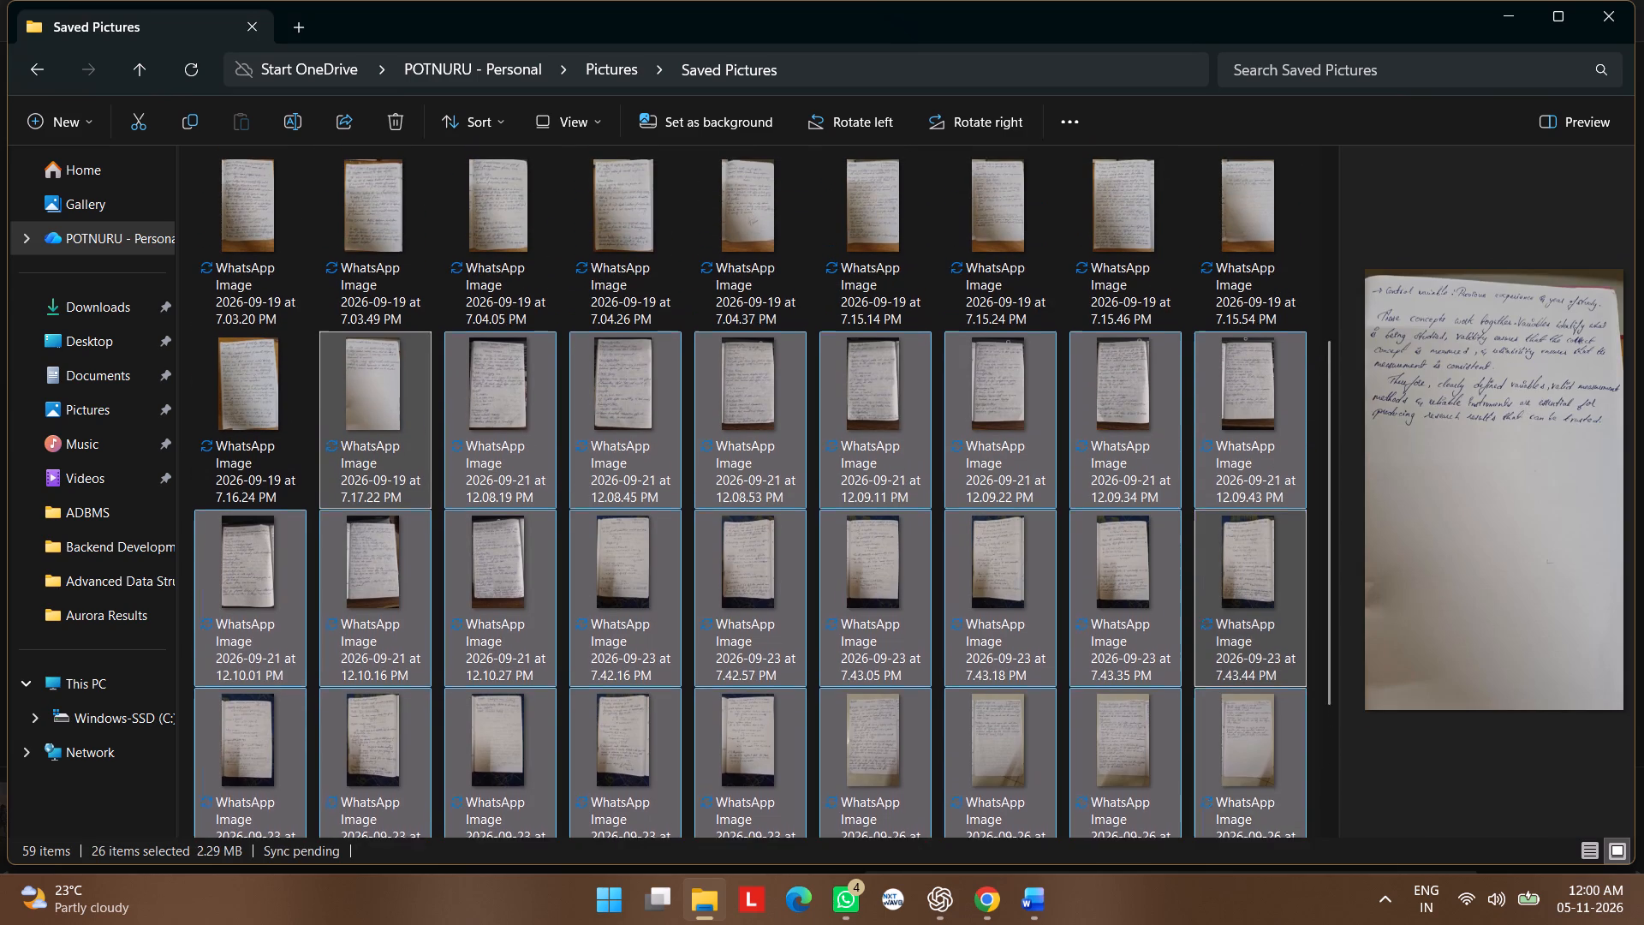
Extend the Saved Pictures selection to cover all WhatsApp images from 2026-08-21 at 8.17.26 PM through 2026-09-26 at 5.37.41 PM.
{"action": "scroll", "coordinate": [1211, 640], "scroll_direction": "up", "scroll_amount": 2}
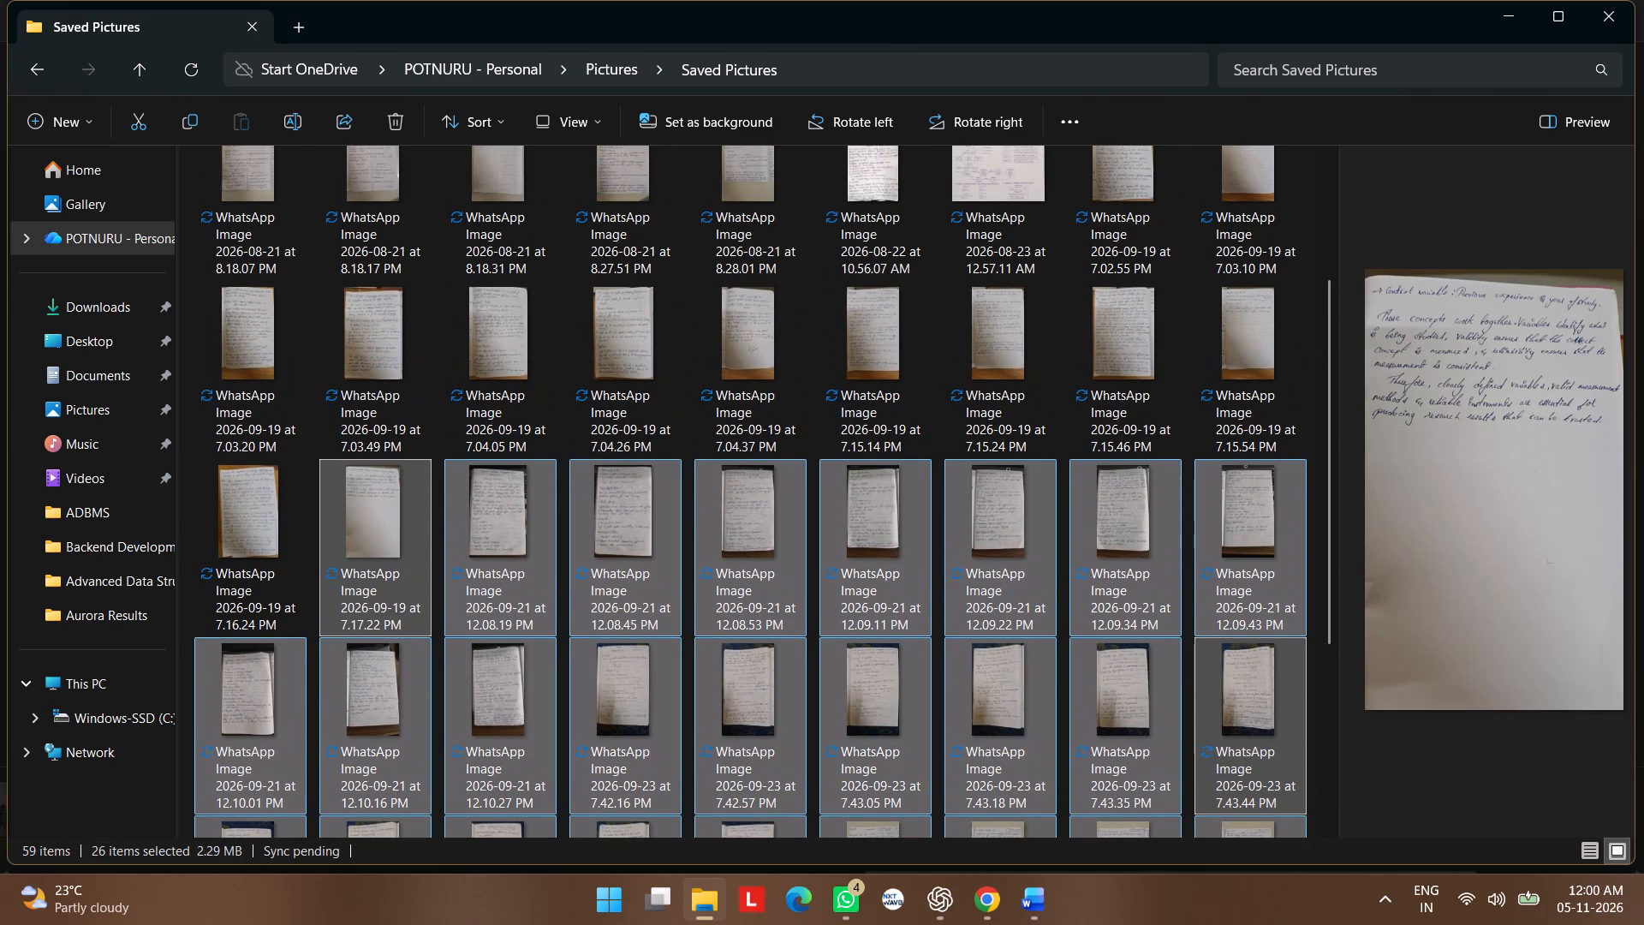
{"action": "key", "text": "shift+Up"}
{"action": "key", "text": "shift+Up"}
{"action": "scroll", "coordinate": [1211, 640], "scroll_direction": "up", "scroll_amount": 1}
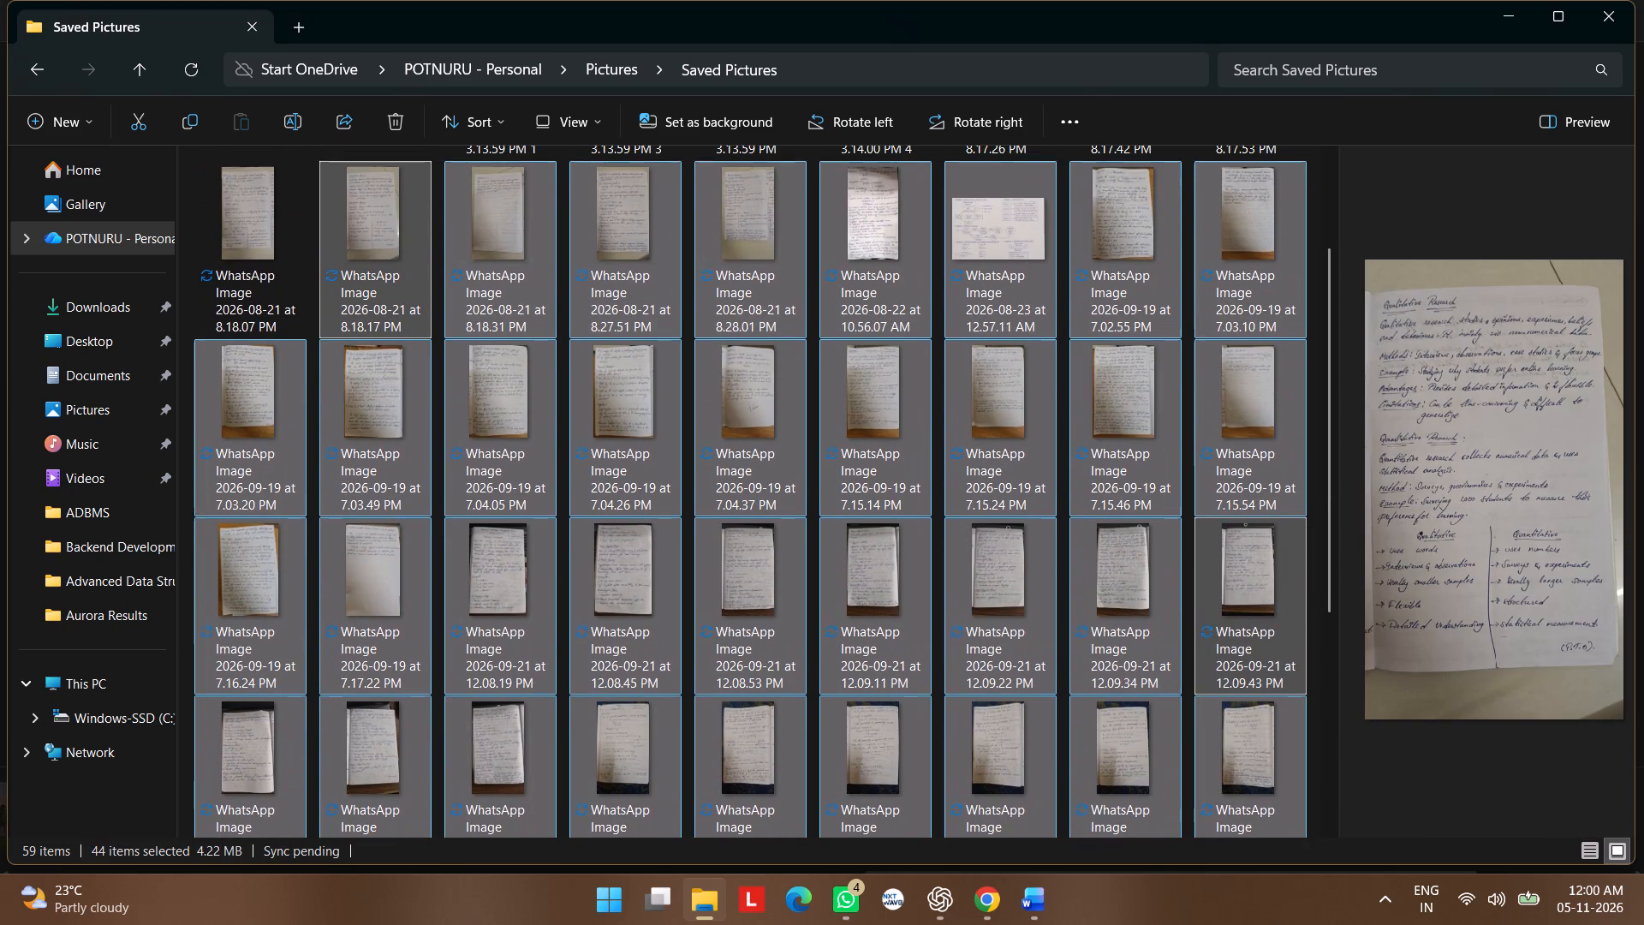
{"action": "scroll", "coordinate": [1211, 640], "scroll_direction": "up", "scroll_amount": 3}
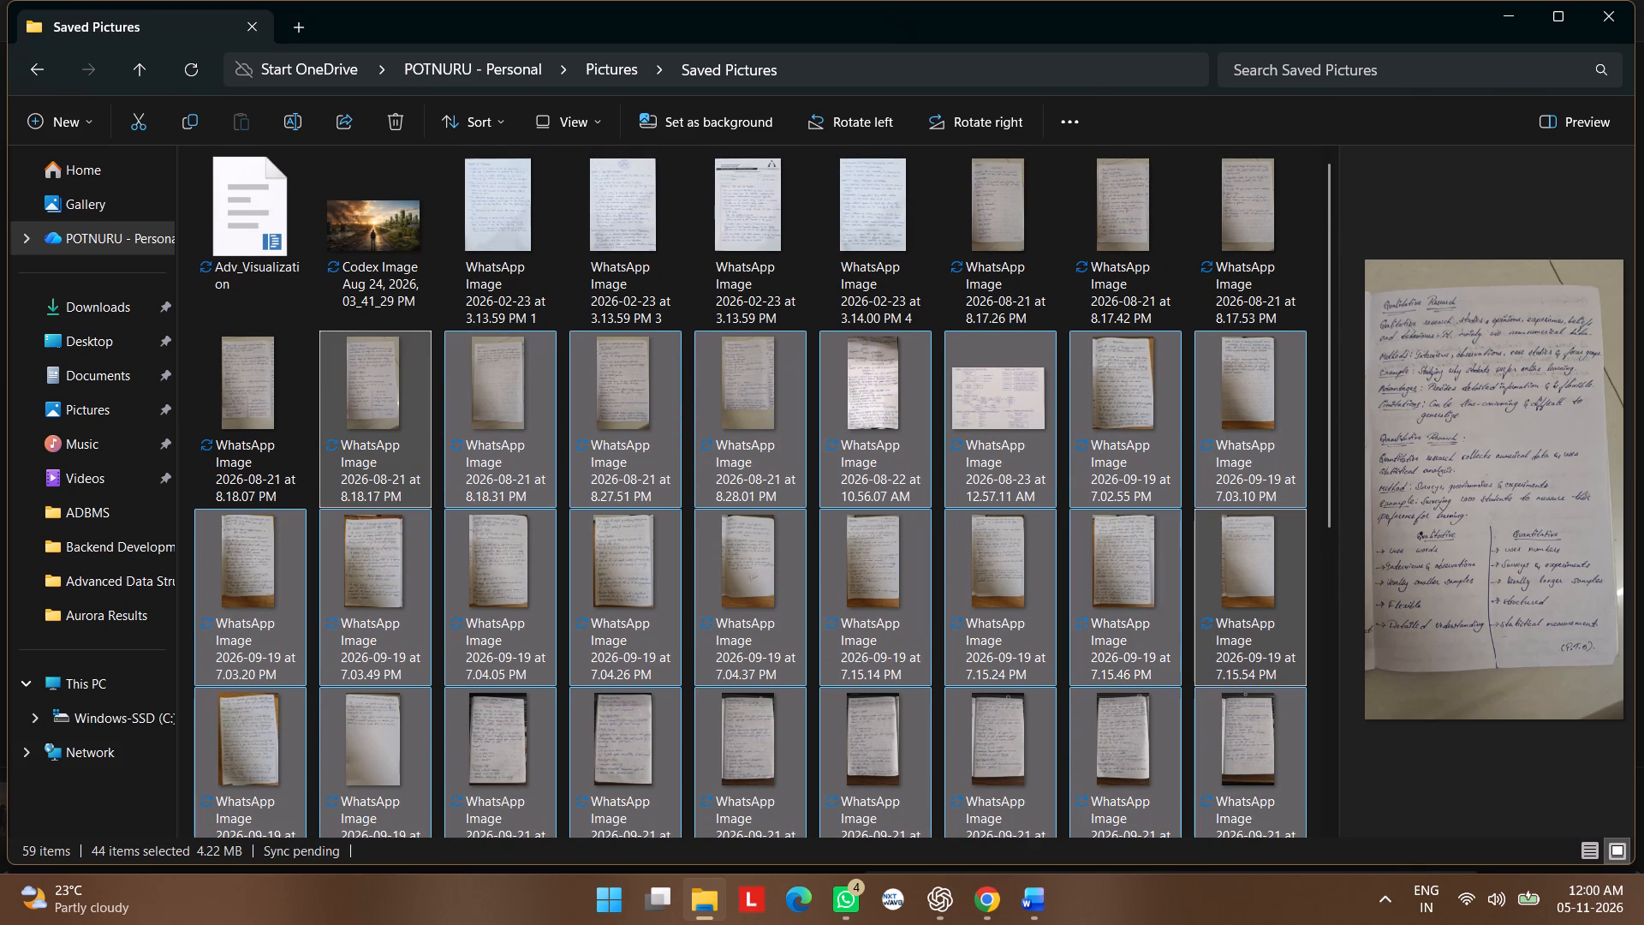
{"action": "key", "text": "shift+Right"}
{"action": "key", "text": "shift+Right"}
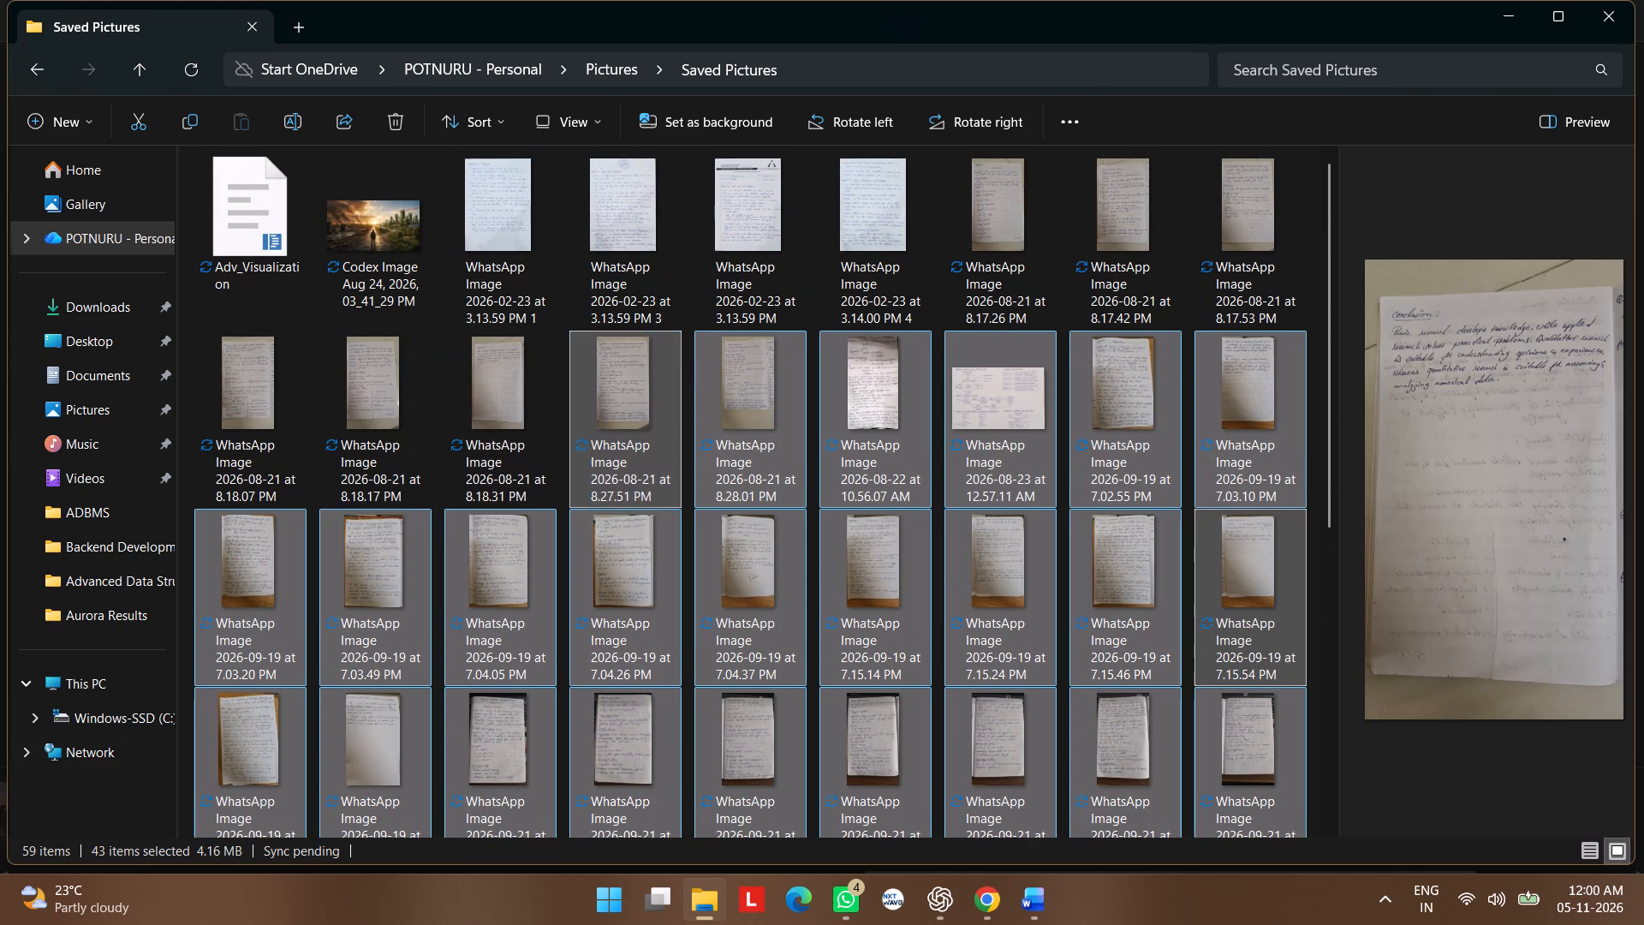
{"action": "key", "text": "shift+Right"}
{"action": "key", "text": "shift+Right"}
{"action": "key", "text": "shift+Right"}
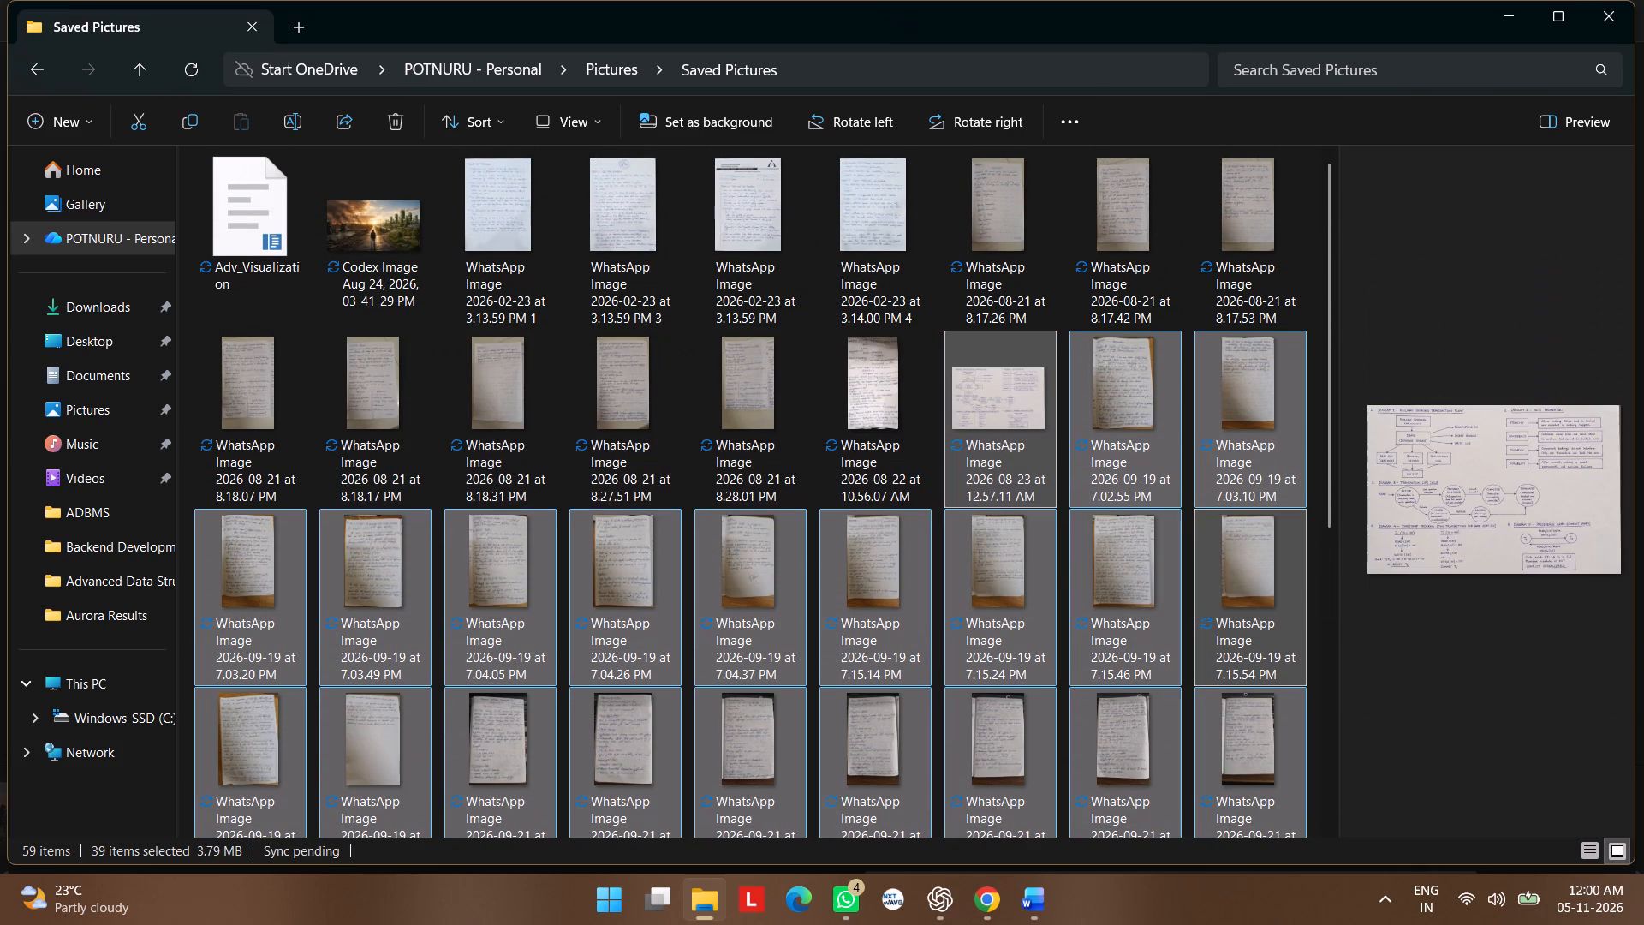
{"action": "key", "text": "shift+Left"}
{"action": "key", "text": "shift+Left"}
{"action": "key", "text": "shift+Left"}
{"action": "key", "text": "shift+Left"}
{"action": "key", "text": "shift+Left"}
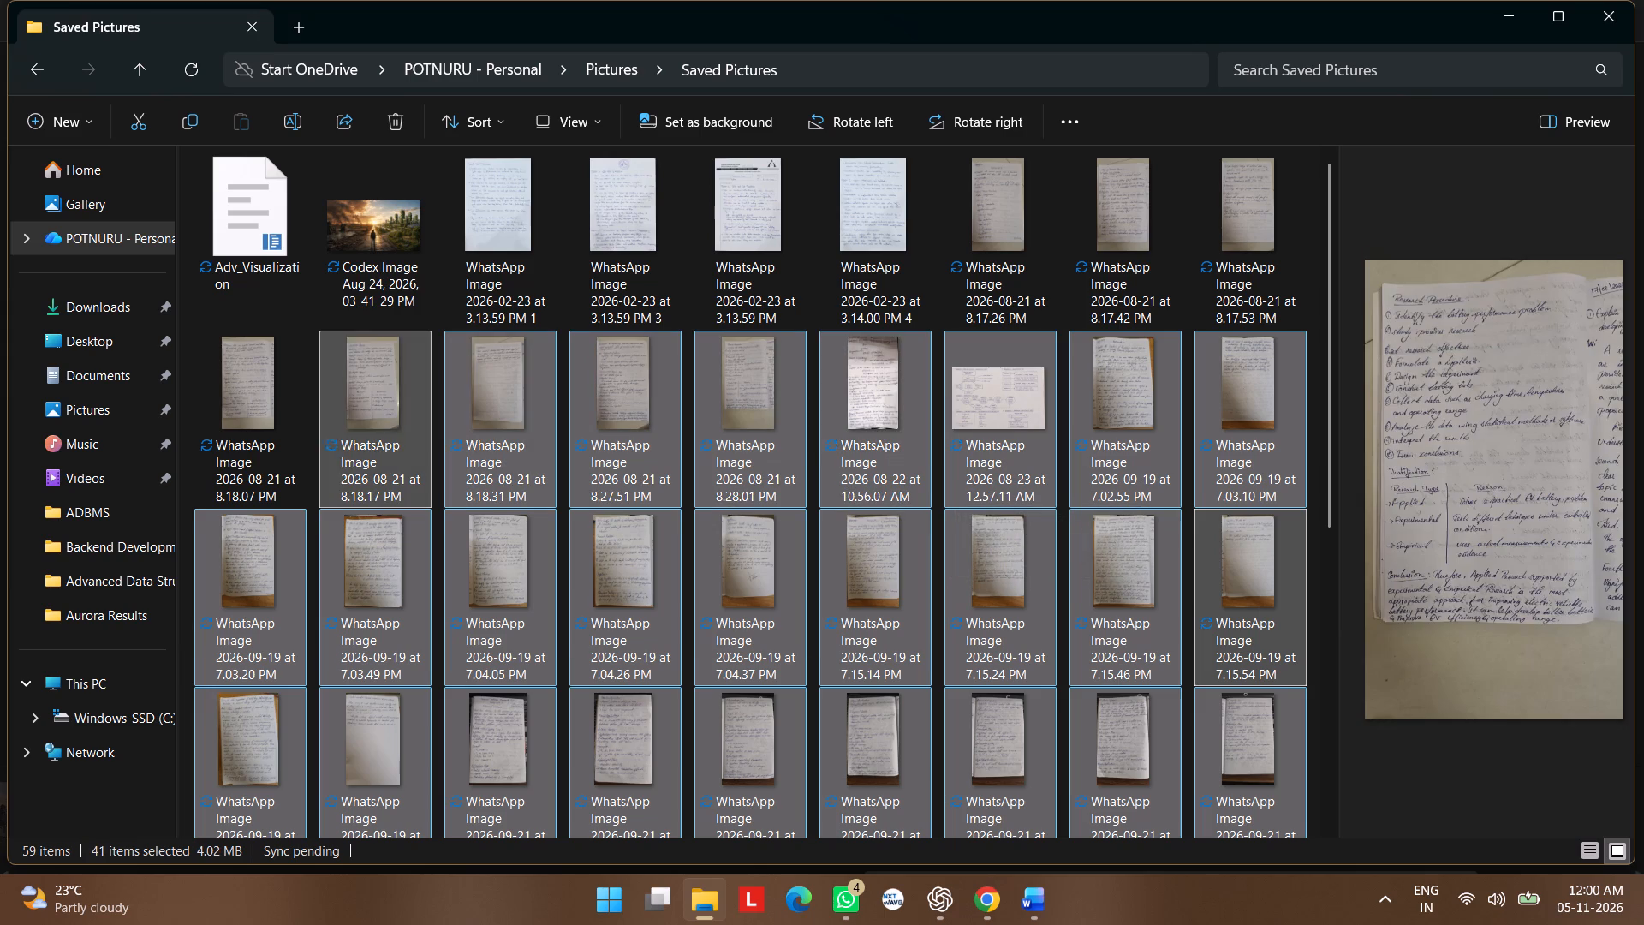
{"action": "key", "text": "shift+Left"}
{"action": "key", "text": "shift+Left"}
{"action": "key", "text": "shift+Left"}
{"action": "key", "text": "shift+Left"}
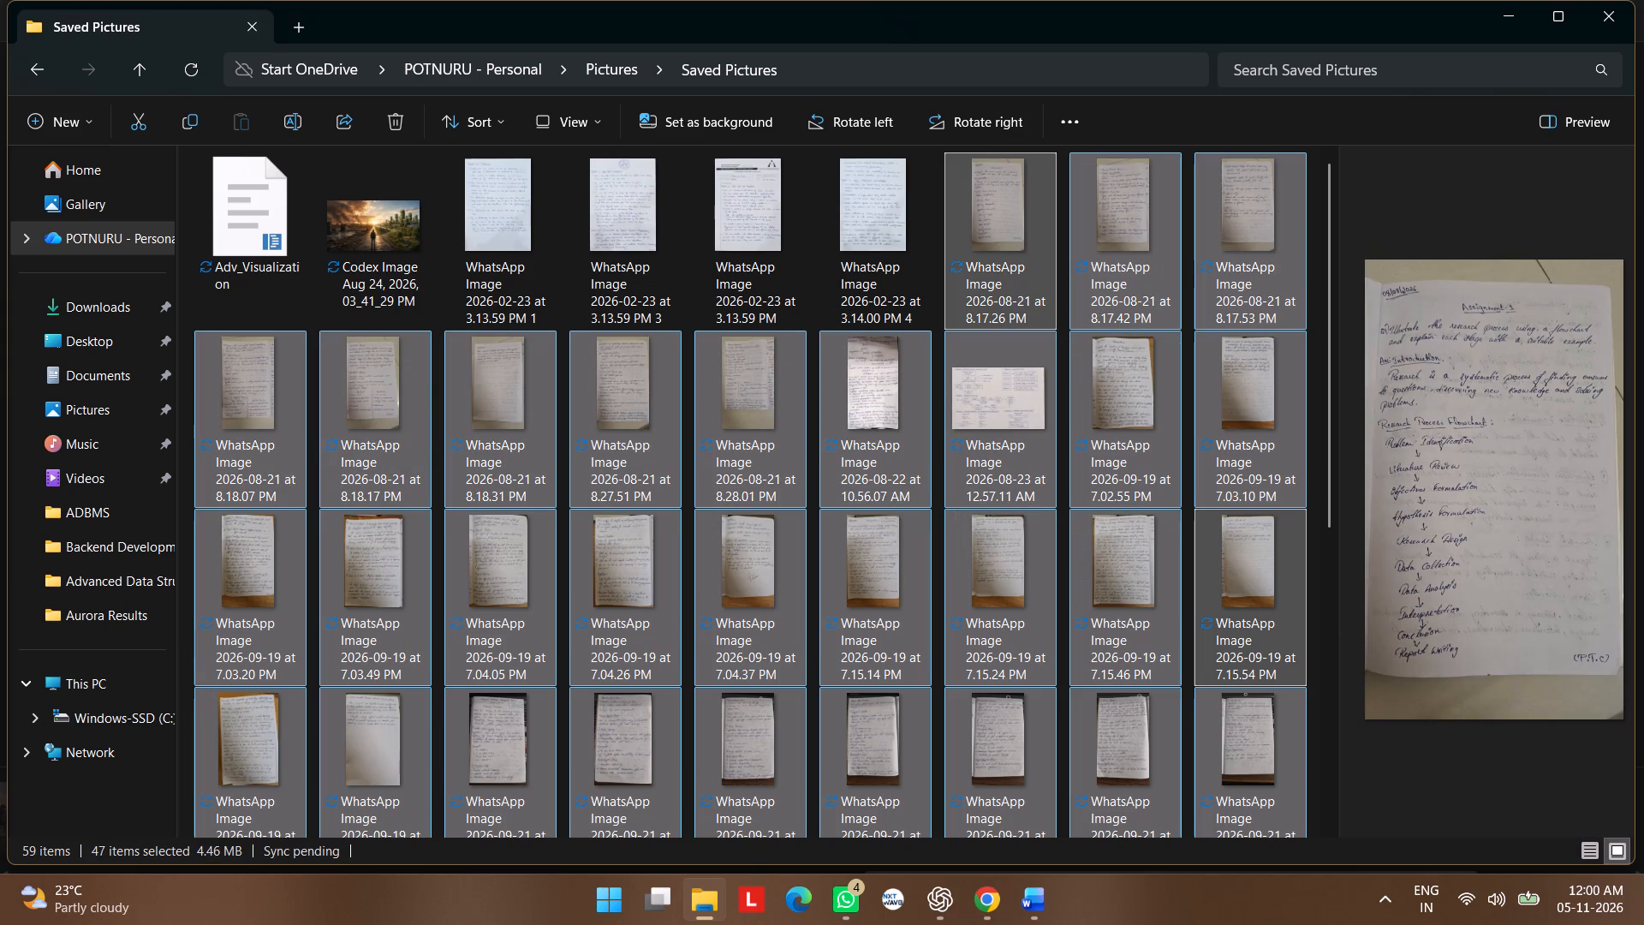
{"action": "scroll", "coordinate": [1259, 533], "scroll_direction": "up", "scroll_amount": 4}
{"action": "scroll", "coordinate": [975, 318], "scroll_direction": "down", "scroll_amount": 3}
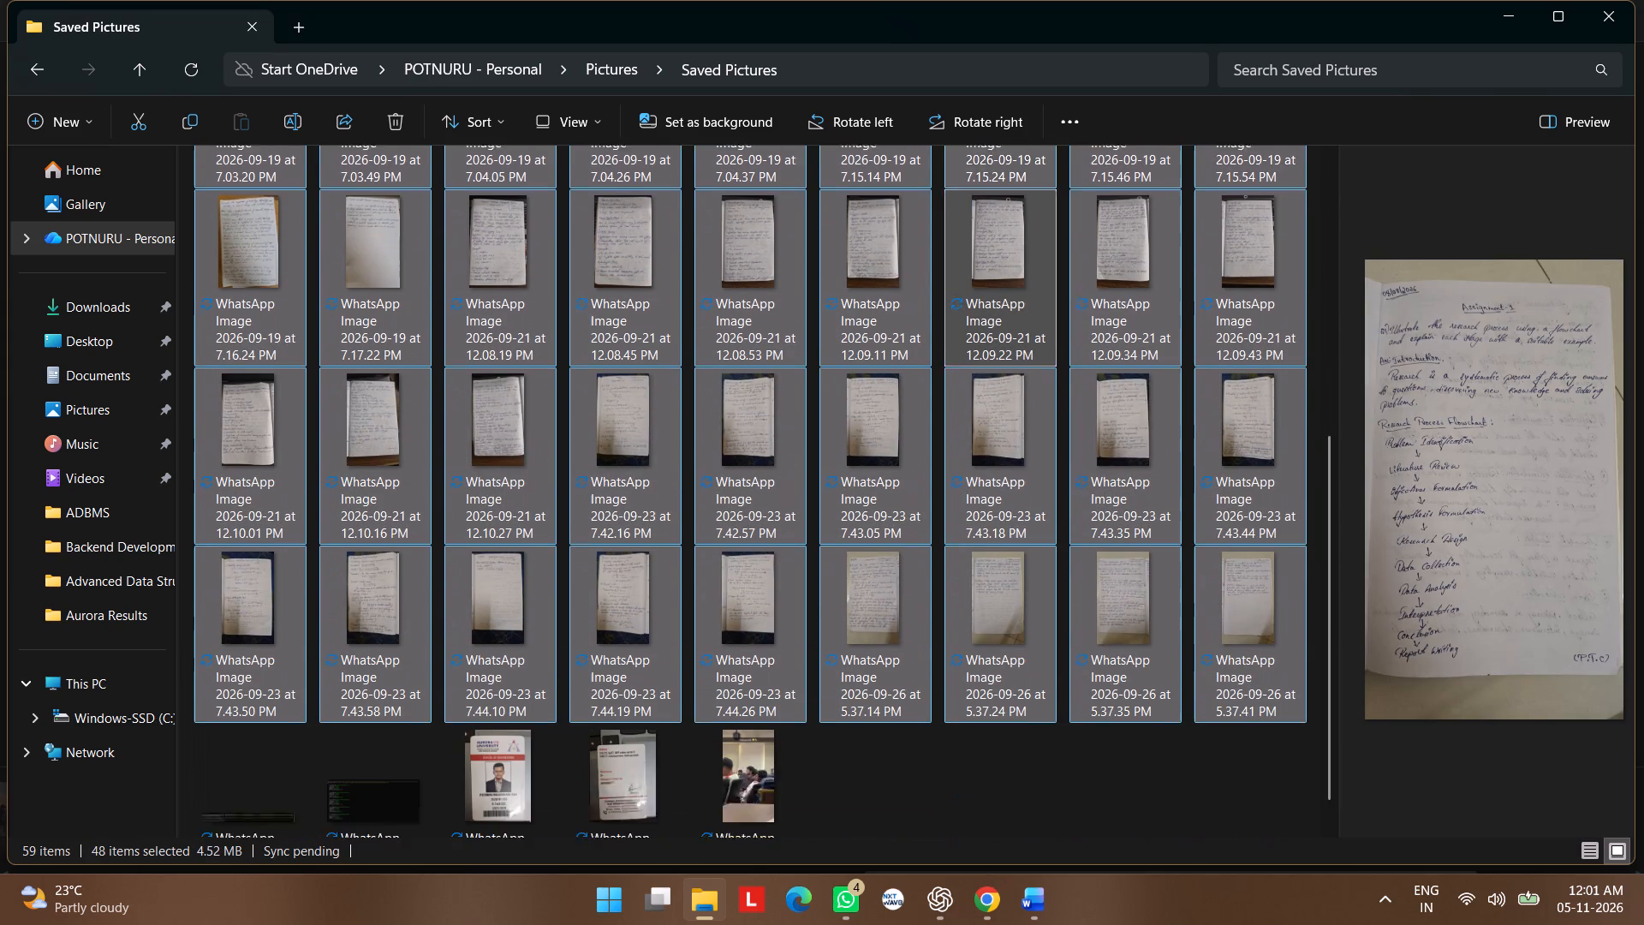
{"action": "scroll", "coordinate": [975, 318], "scroll_direction": "down", "scroll_amount": 2}
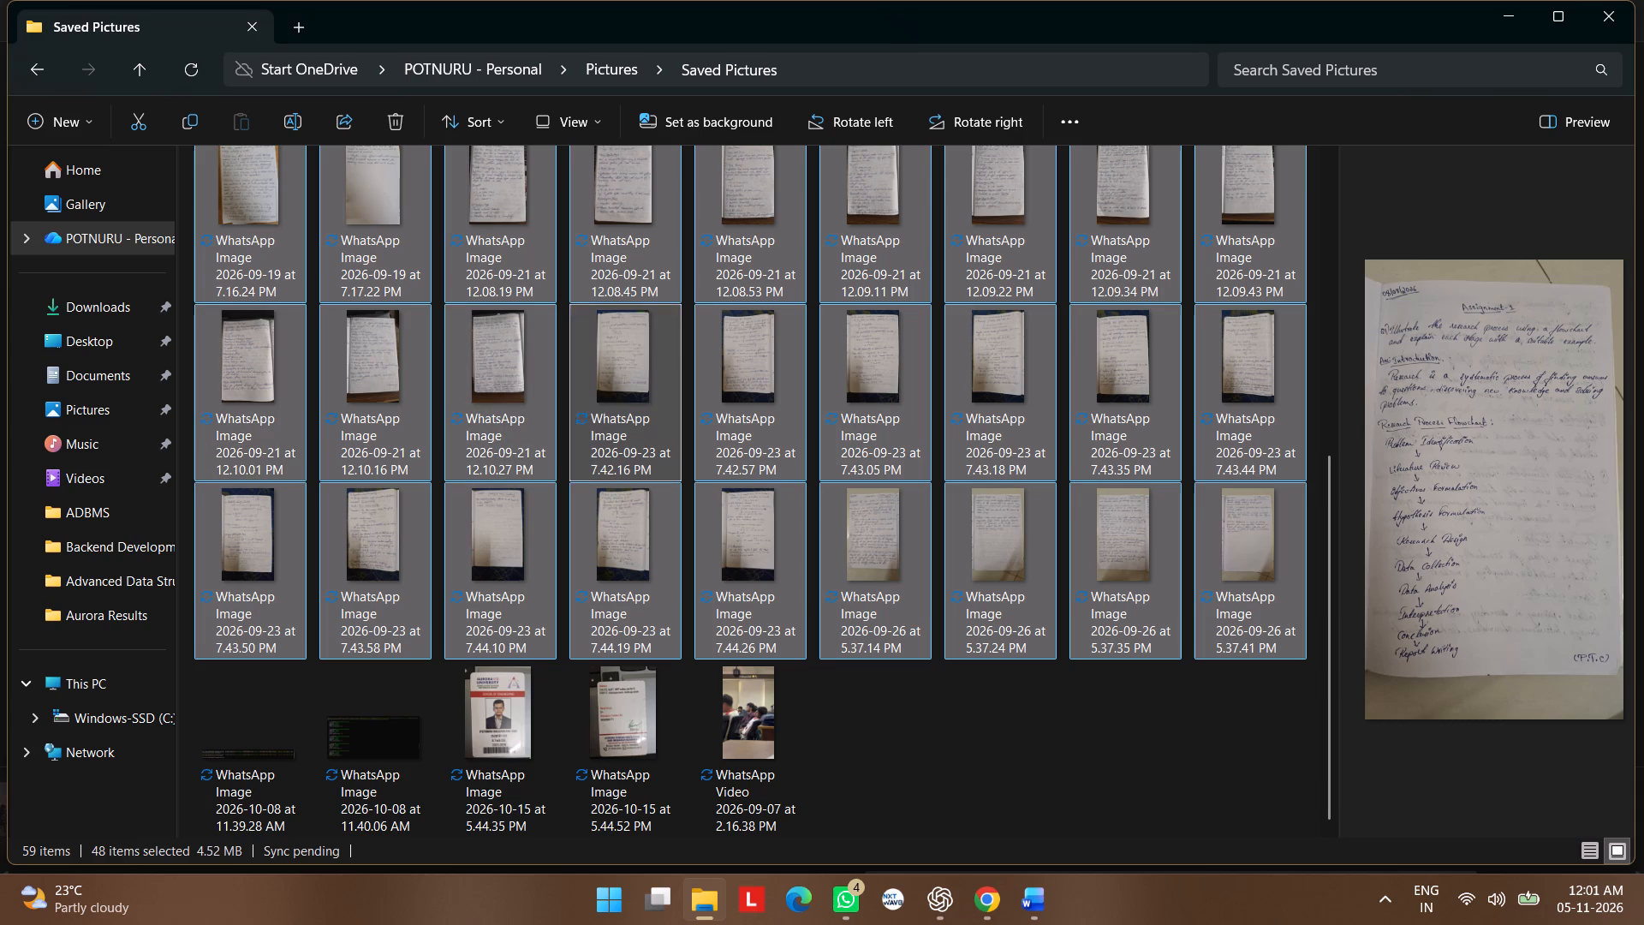
{"action": "scroll", "coordinate": [1083, 486], "scroll_direction": "up", "scroll_amount": 2}
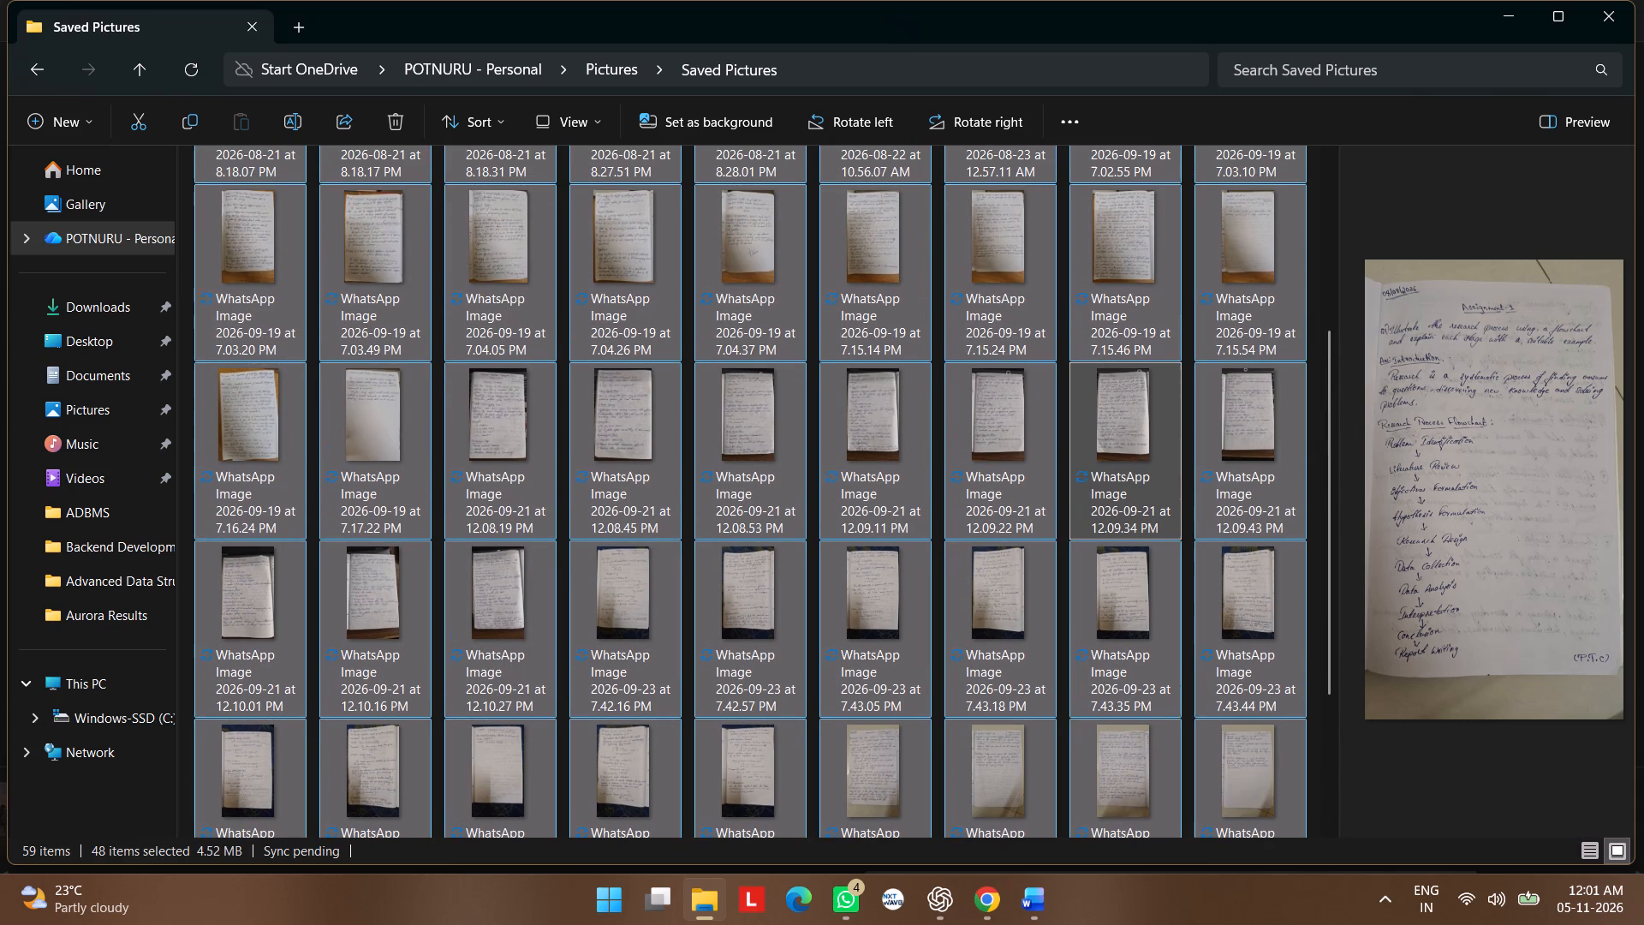
Delete the selected WhatsApp note images, dated 2026-08-21 through 2026-09-26, from the Saved Pictures folder.
{"action": "scroll", "coordinate": [1103, 487], "scroll_direction": "up", "scroll_amount": 1}
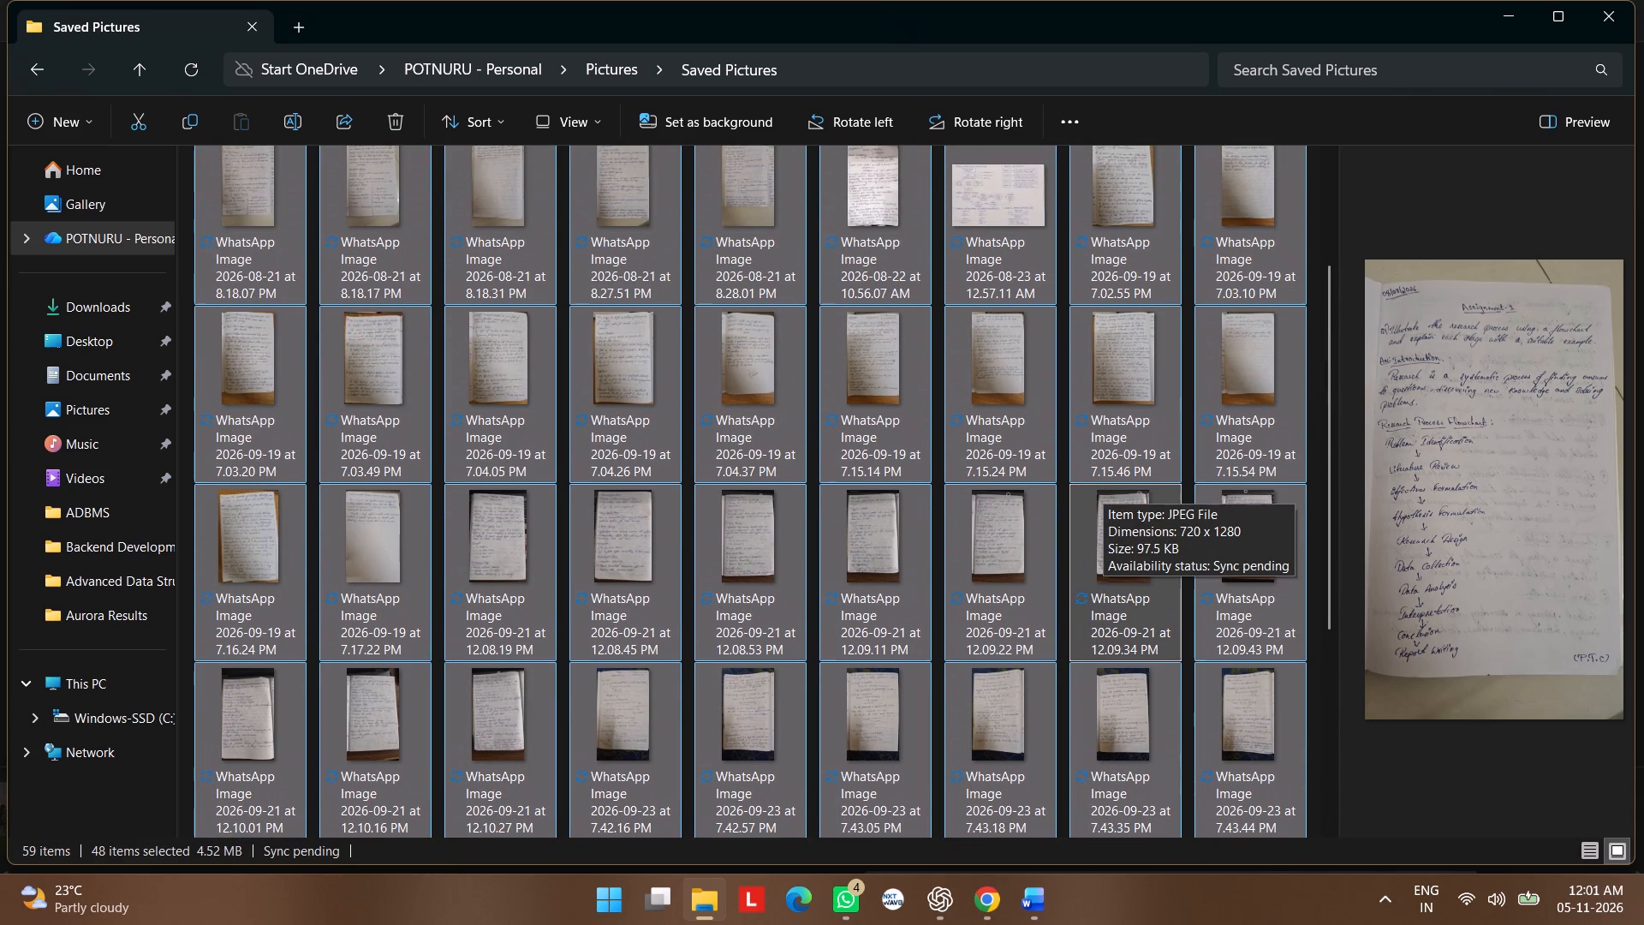
{"action": "scroll", "coordinate": [1103, 487], "scroll_direction": "up", "scroll_amount": 2}
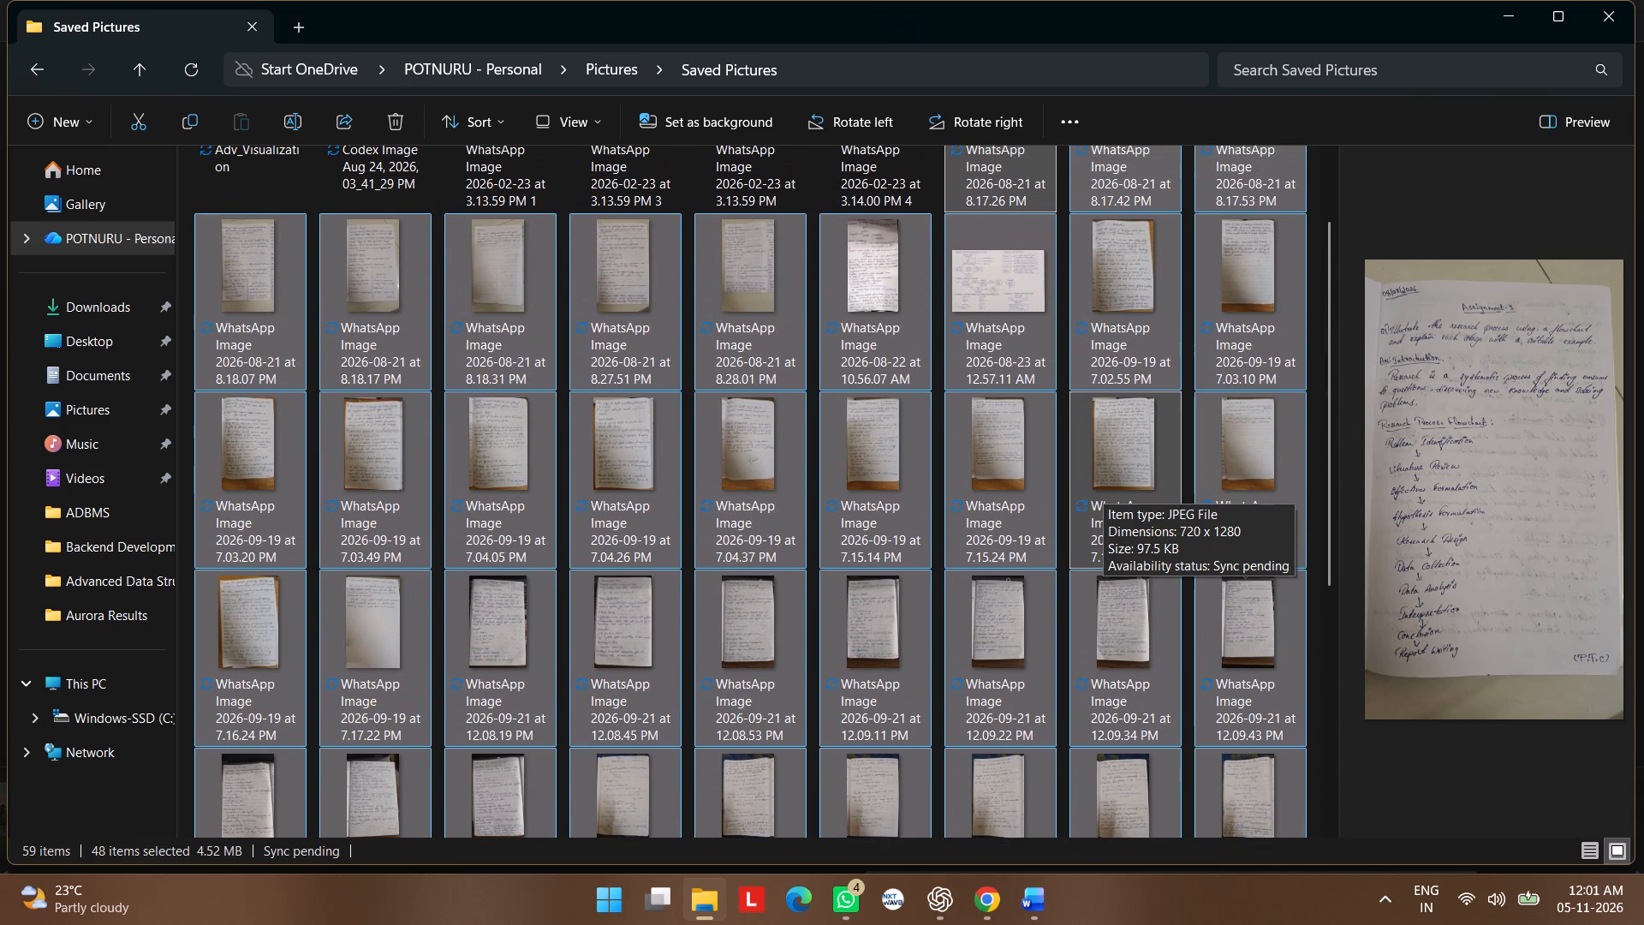
{"action": "scroll", "coordinate": [1103, 487], "scroll_direction": "up", "scroll_amount": 2}
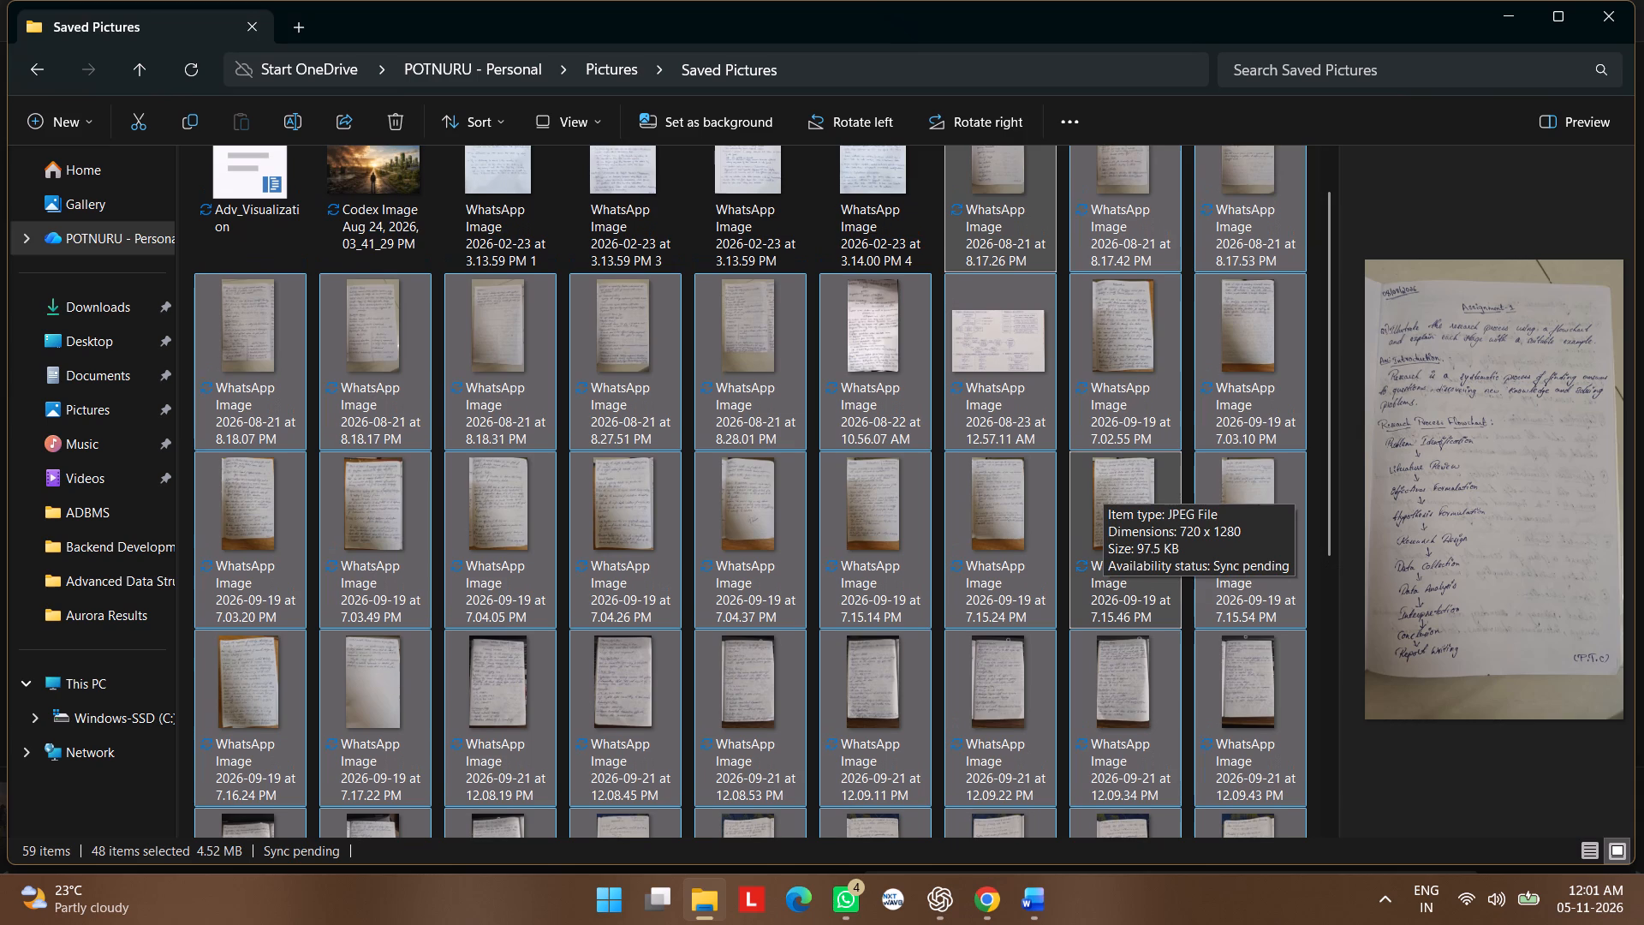
{"action": "scroll", "coordinate": [1103, 487], "scroll_direction": "up", "scroll_amount": 1}
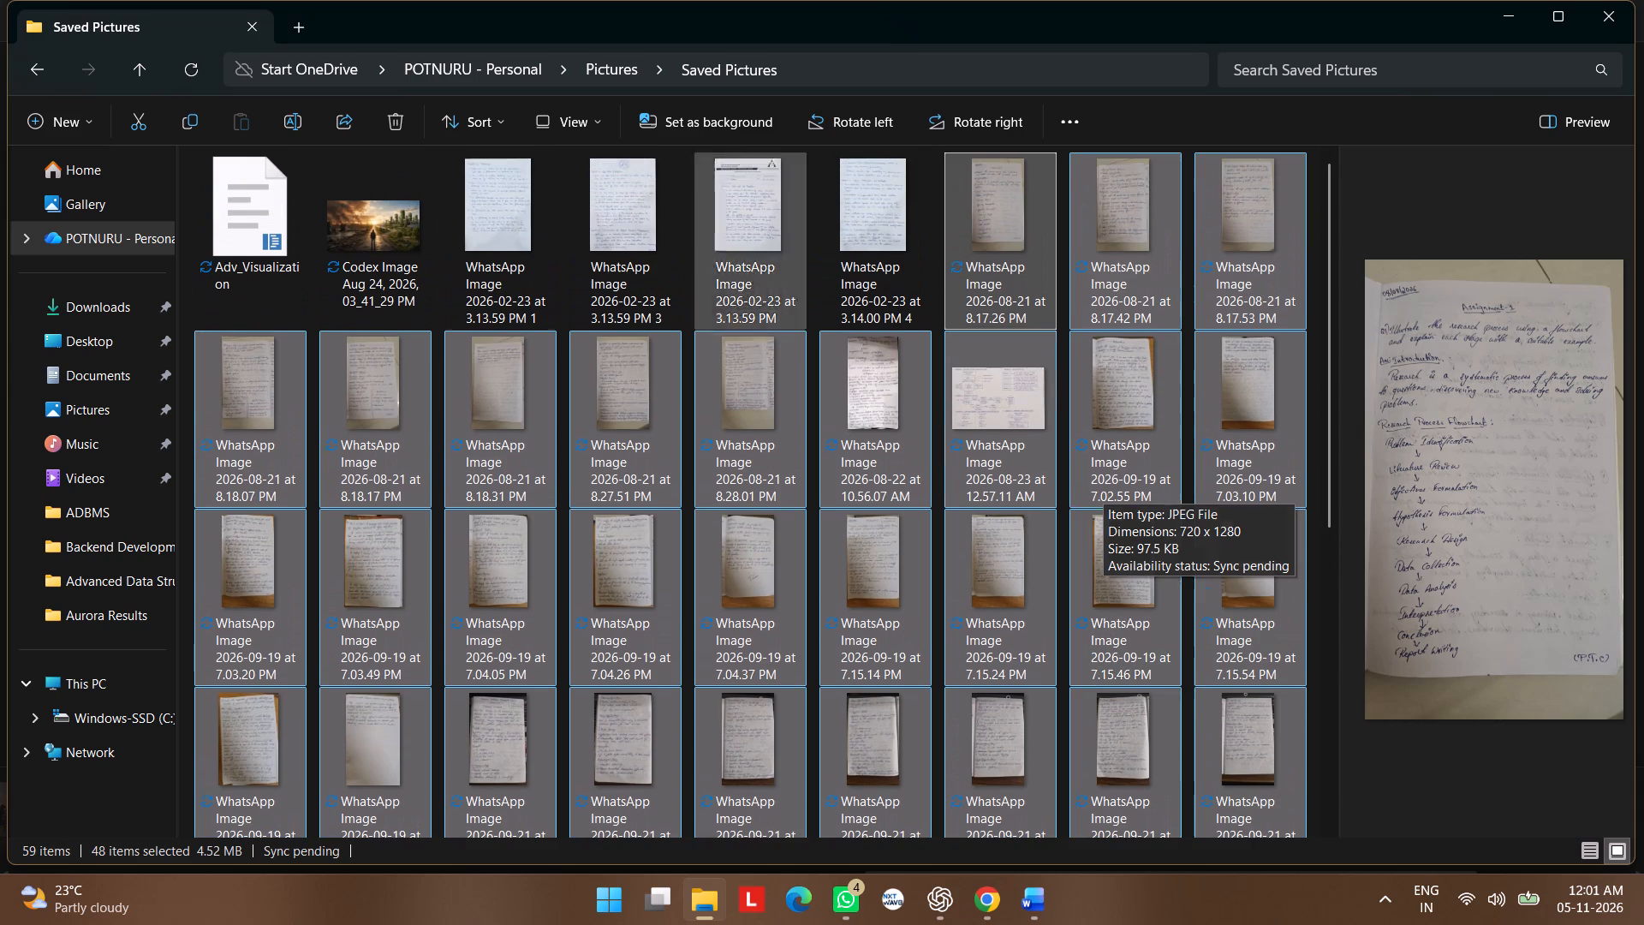
{"action": "left_click", "coordinate": [402, 121]}
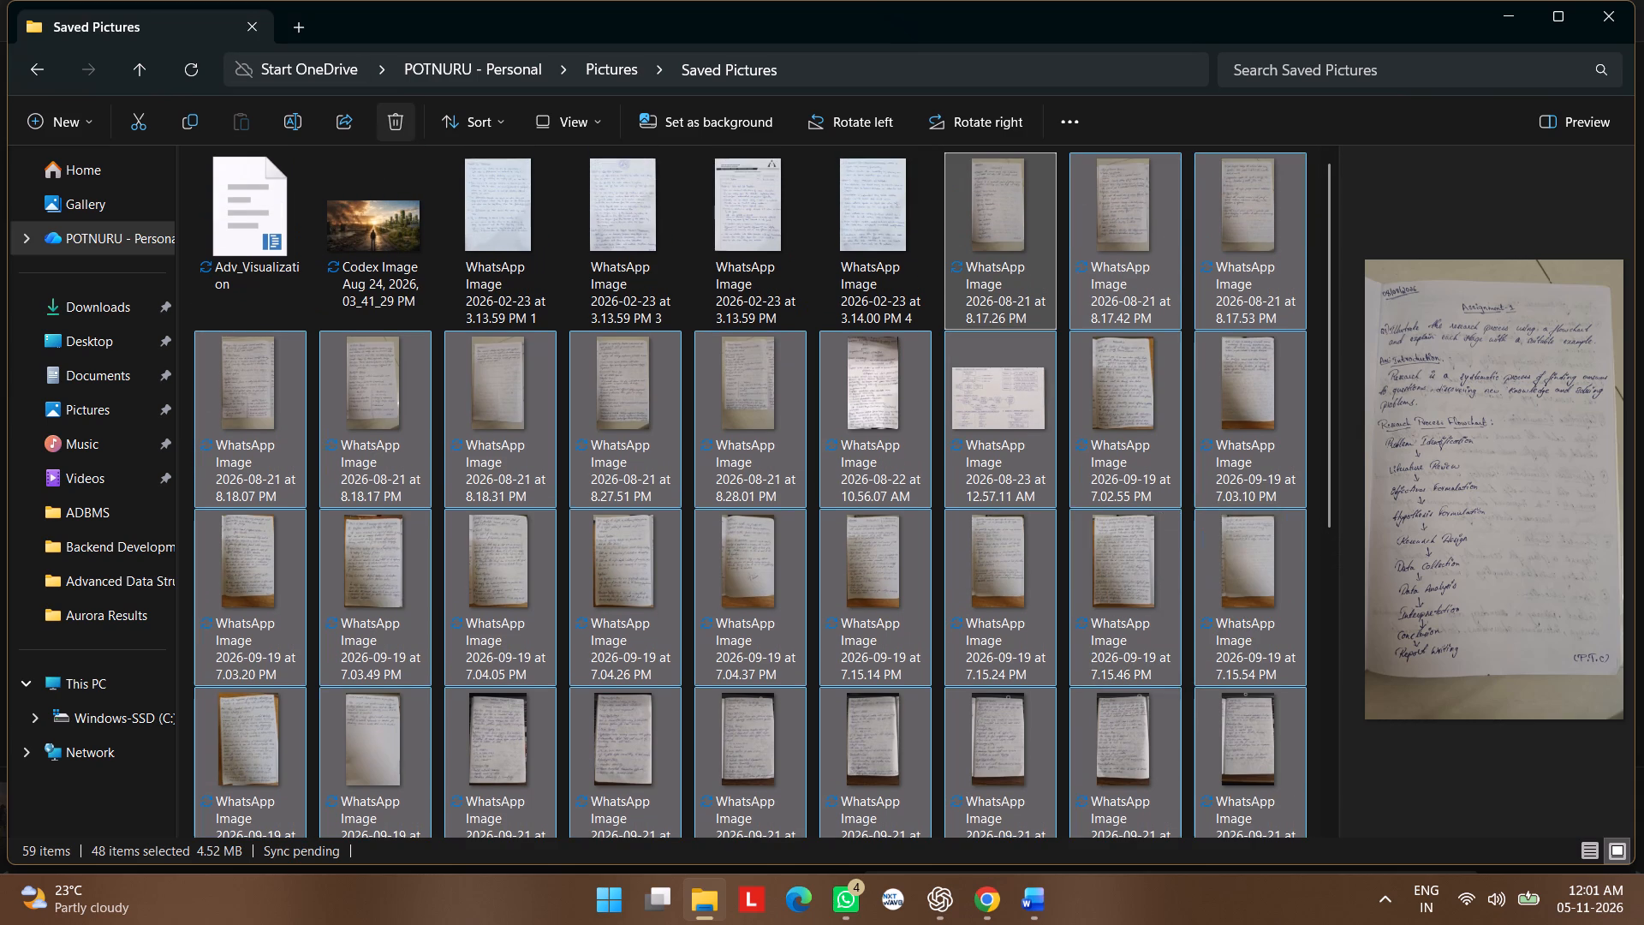
{"action": "left_click", "coordinate": [402, 121]}
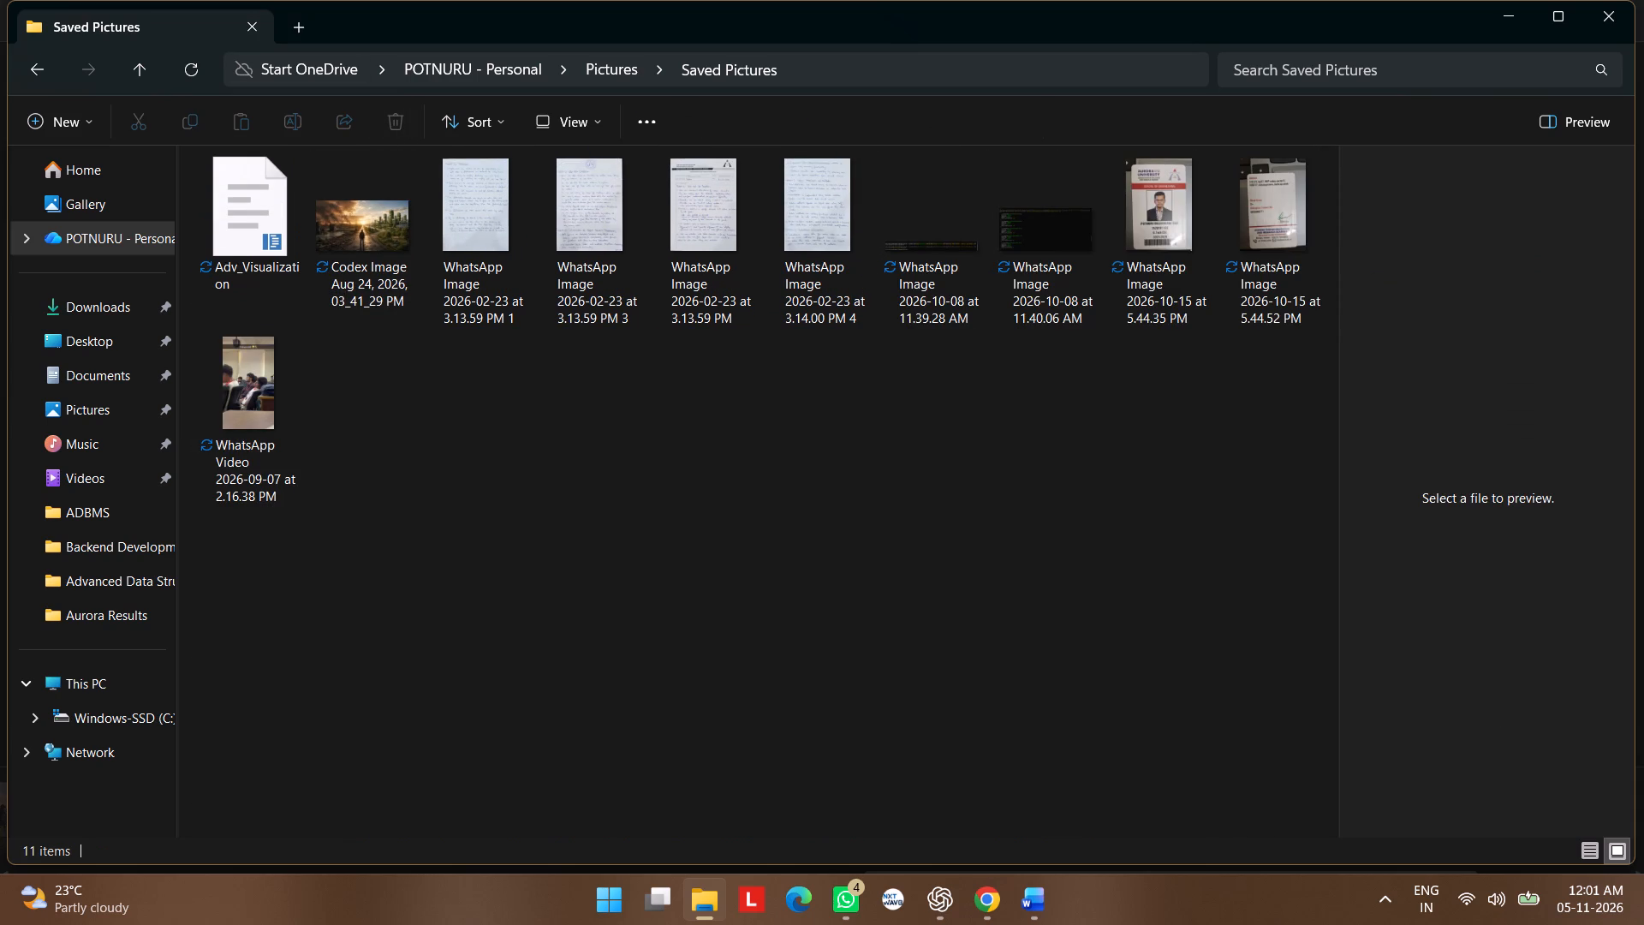
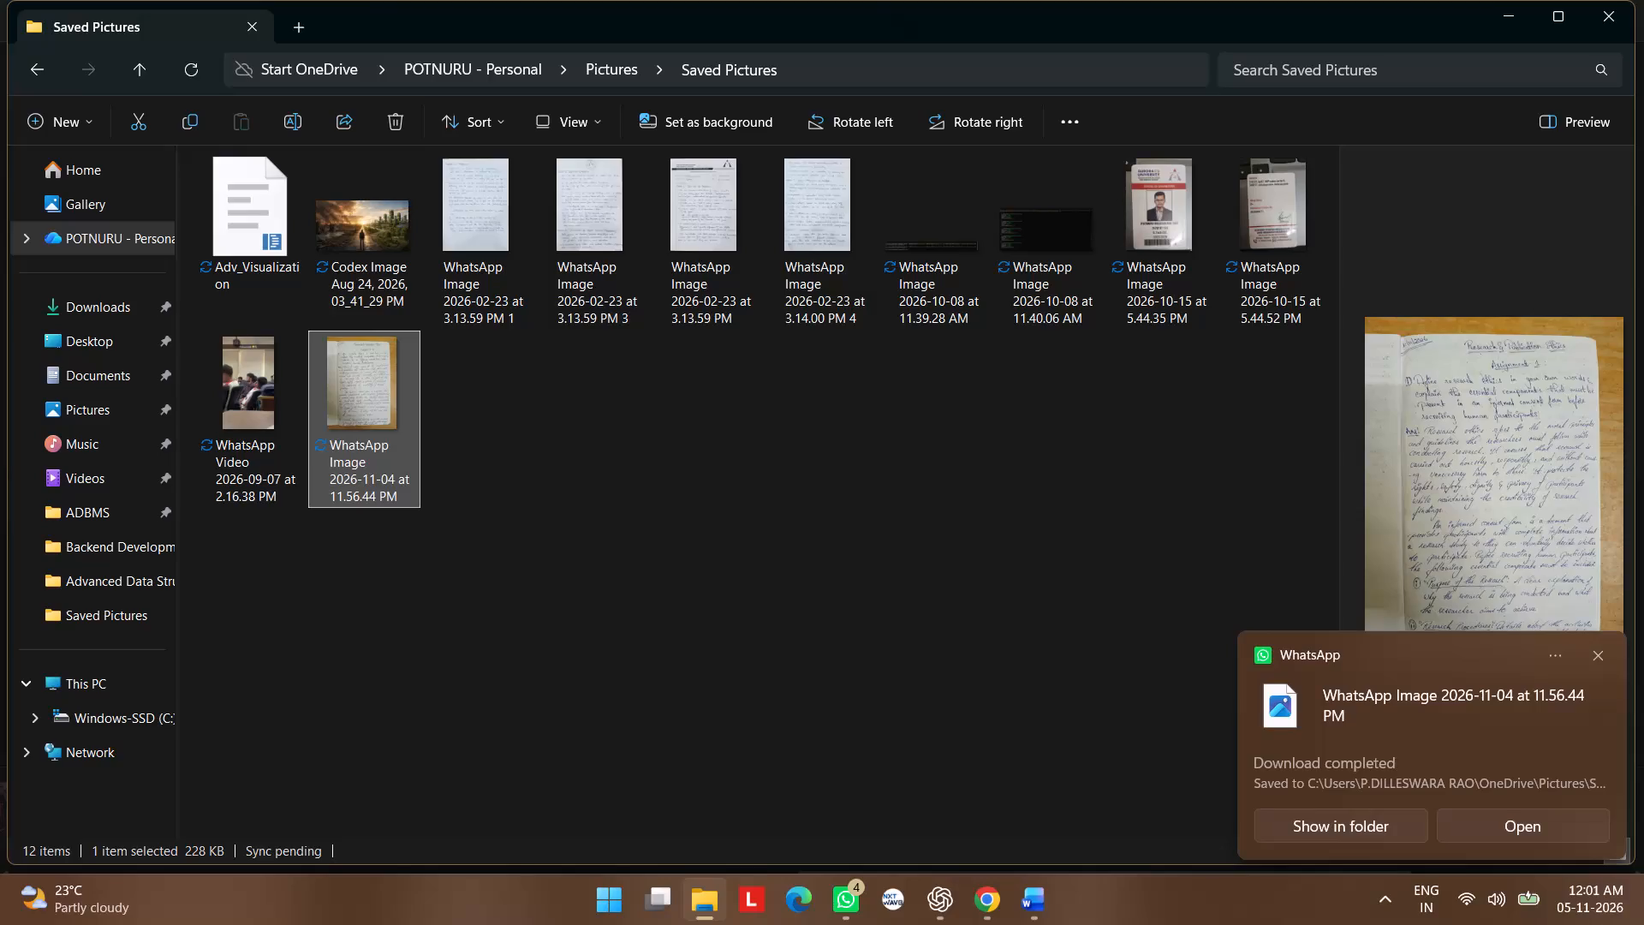
Copy WhatsApp Image 2026-11-04 at 11.56.44 PM from Saved Pictures into page 2 of the Word document, with a new line below it.
{"action": "right_click", "coordinate": [368, 426]}
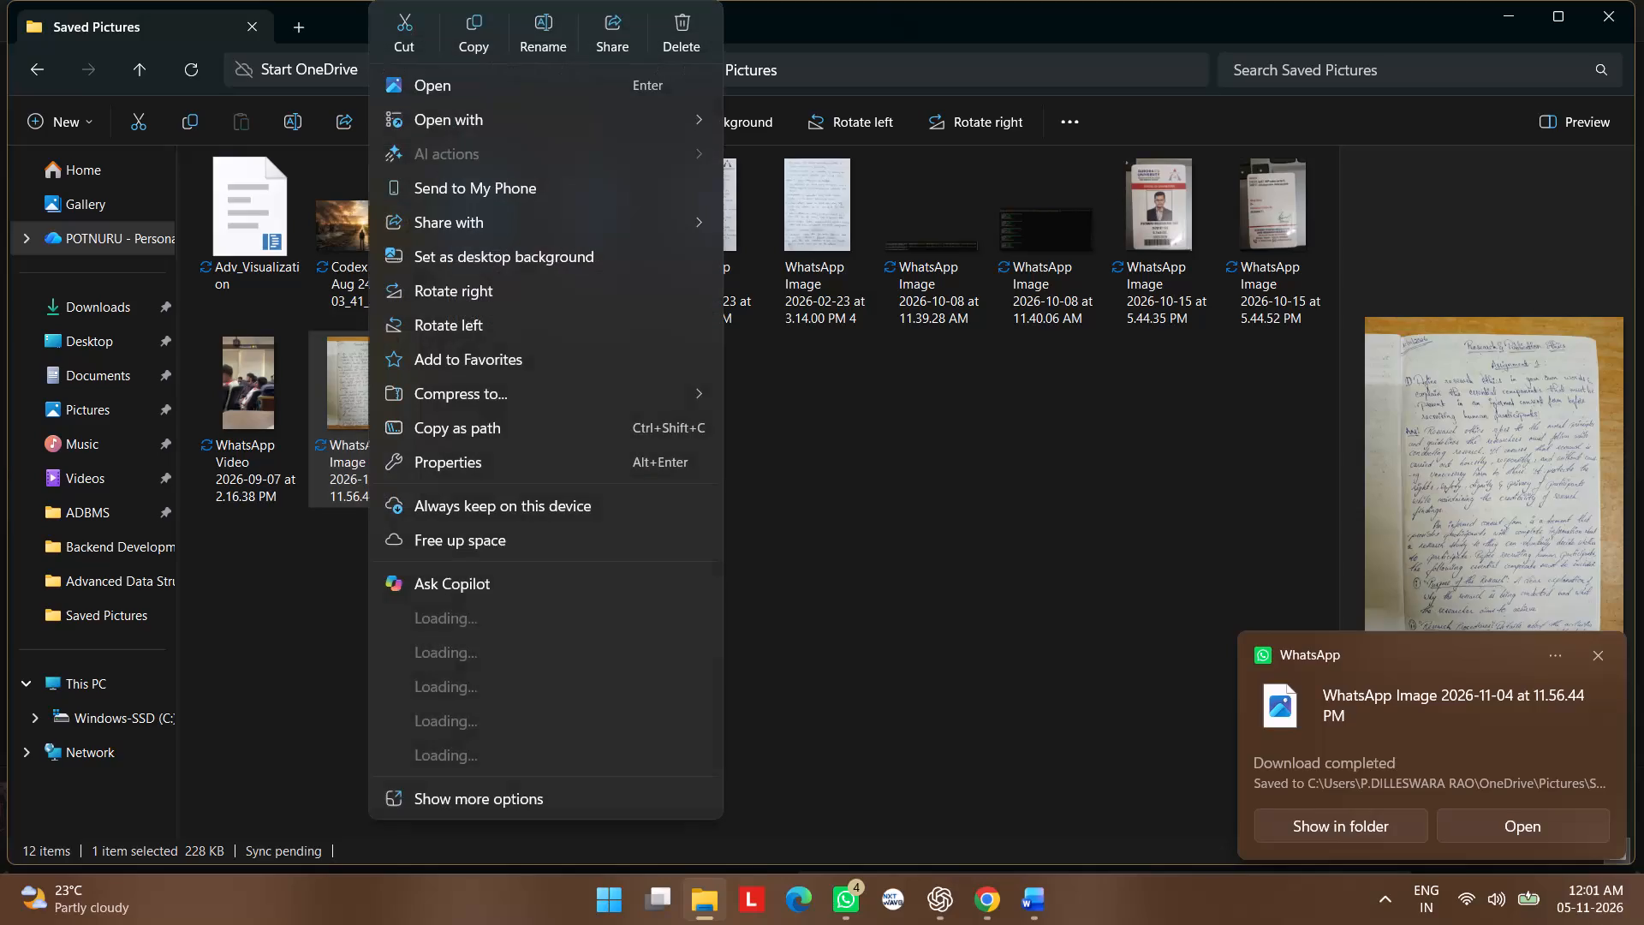
{"action": "left_click", "coordinate": [485, 19]}
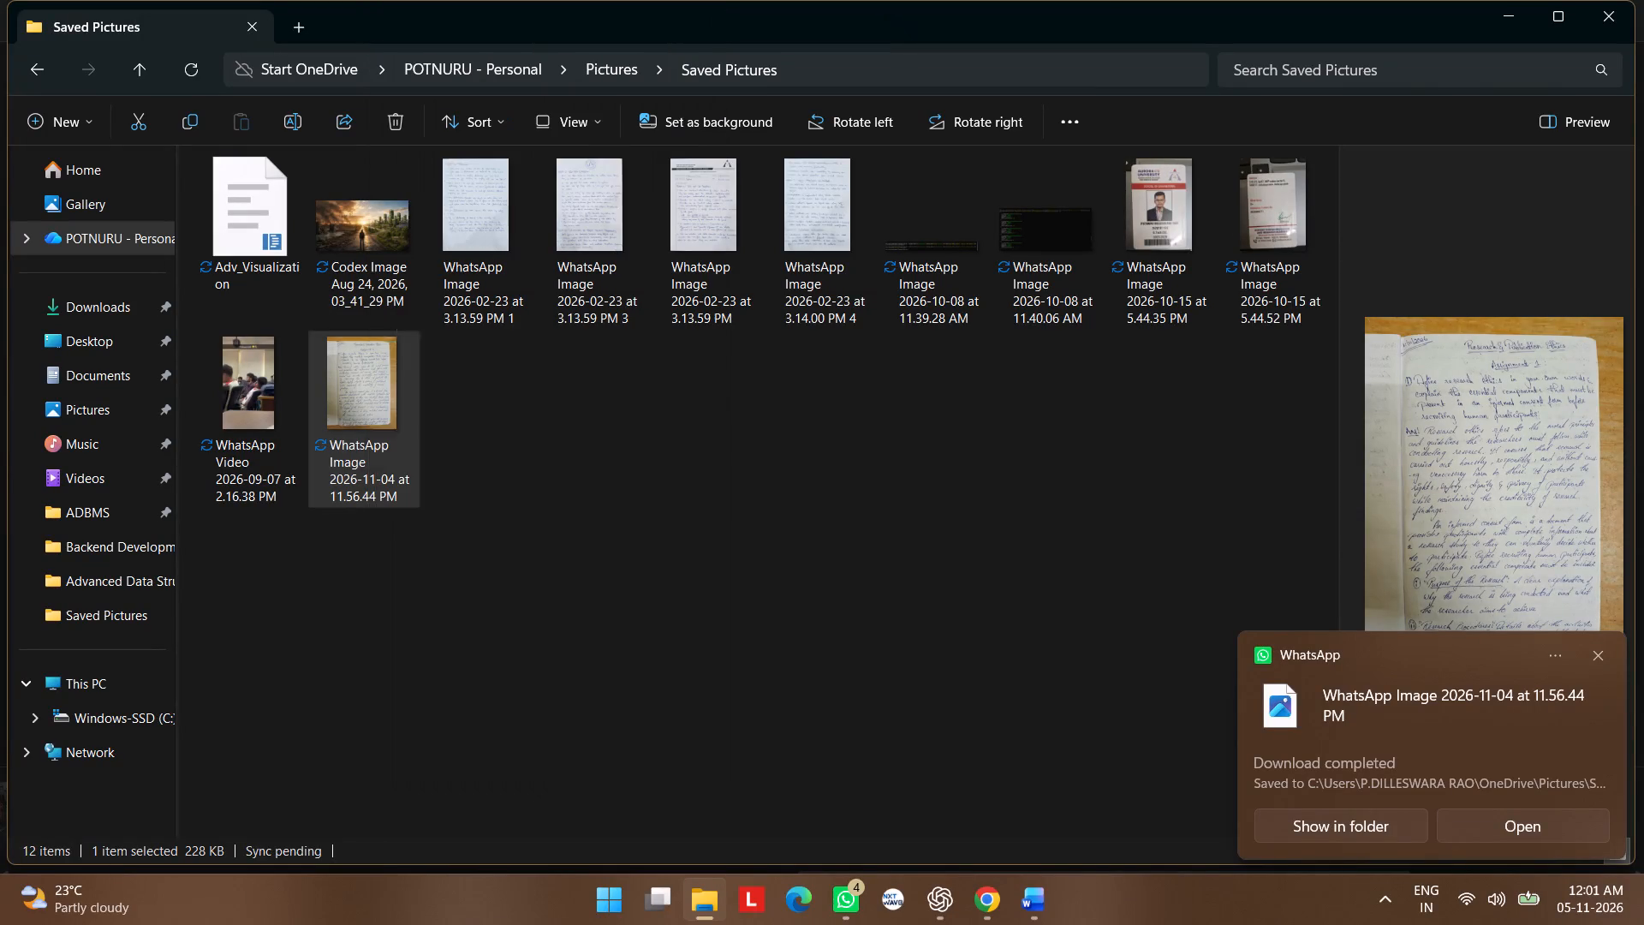
{"action": "key", "text": "alt+Tab"}
{"action": "key", "text": "alt+Tab"}
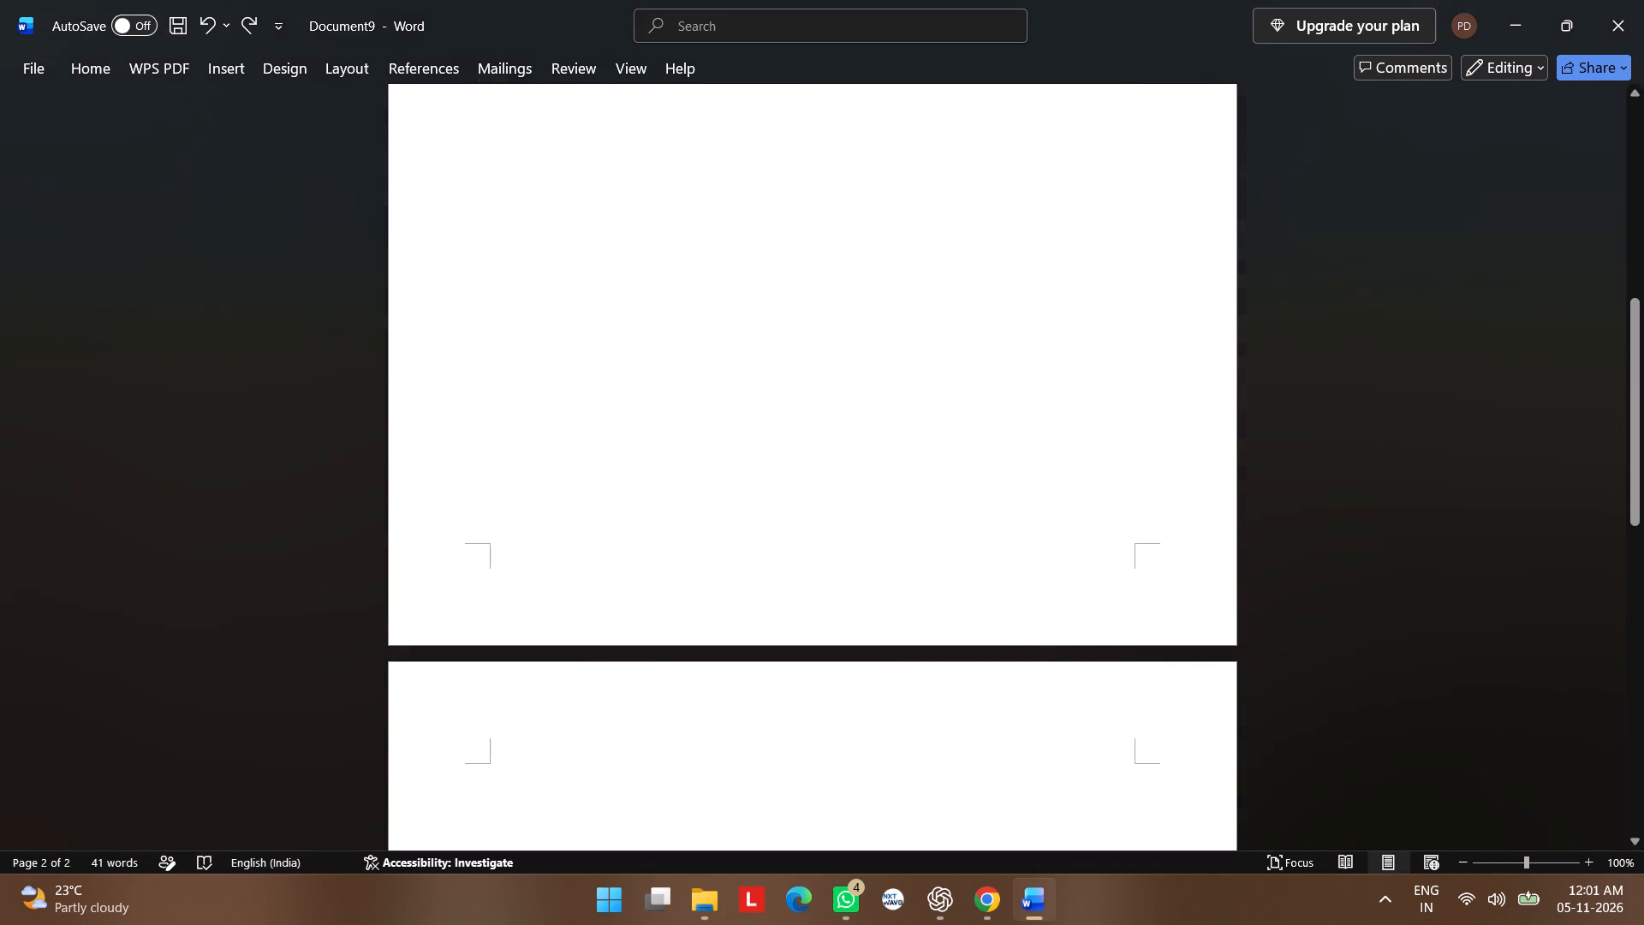
{"action": "key", "text": "ctrl+v"}
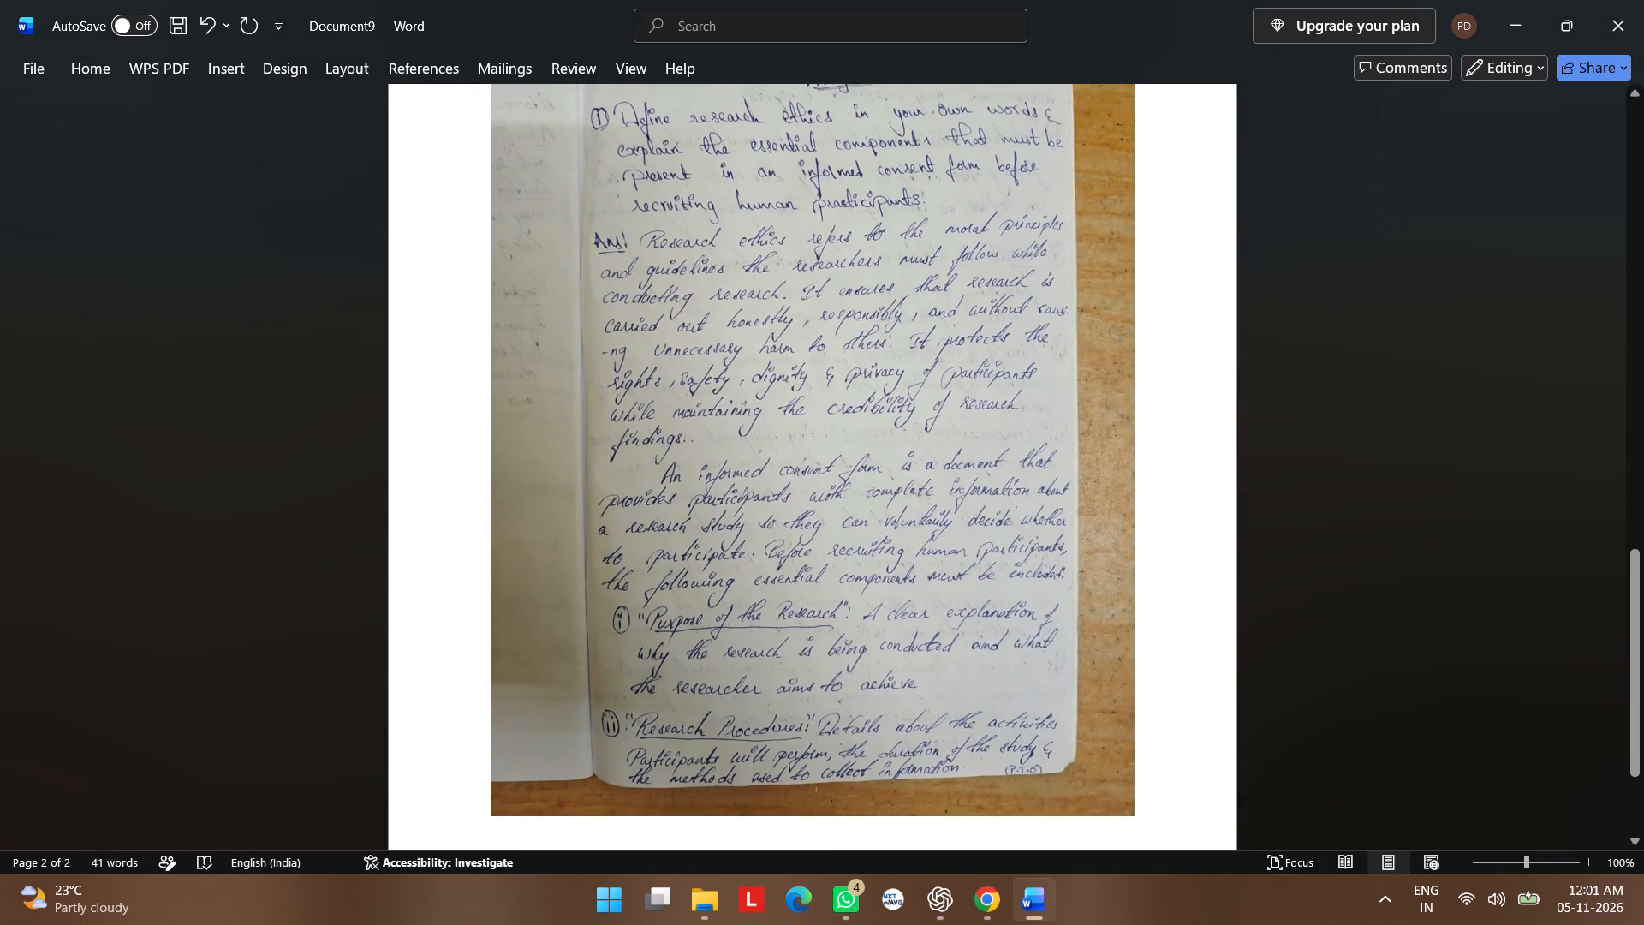
{"action": "key", "text": "Return"}
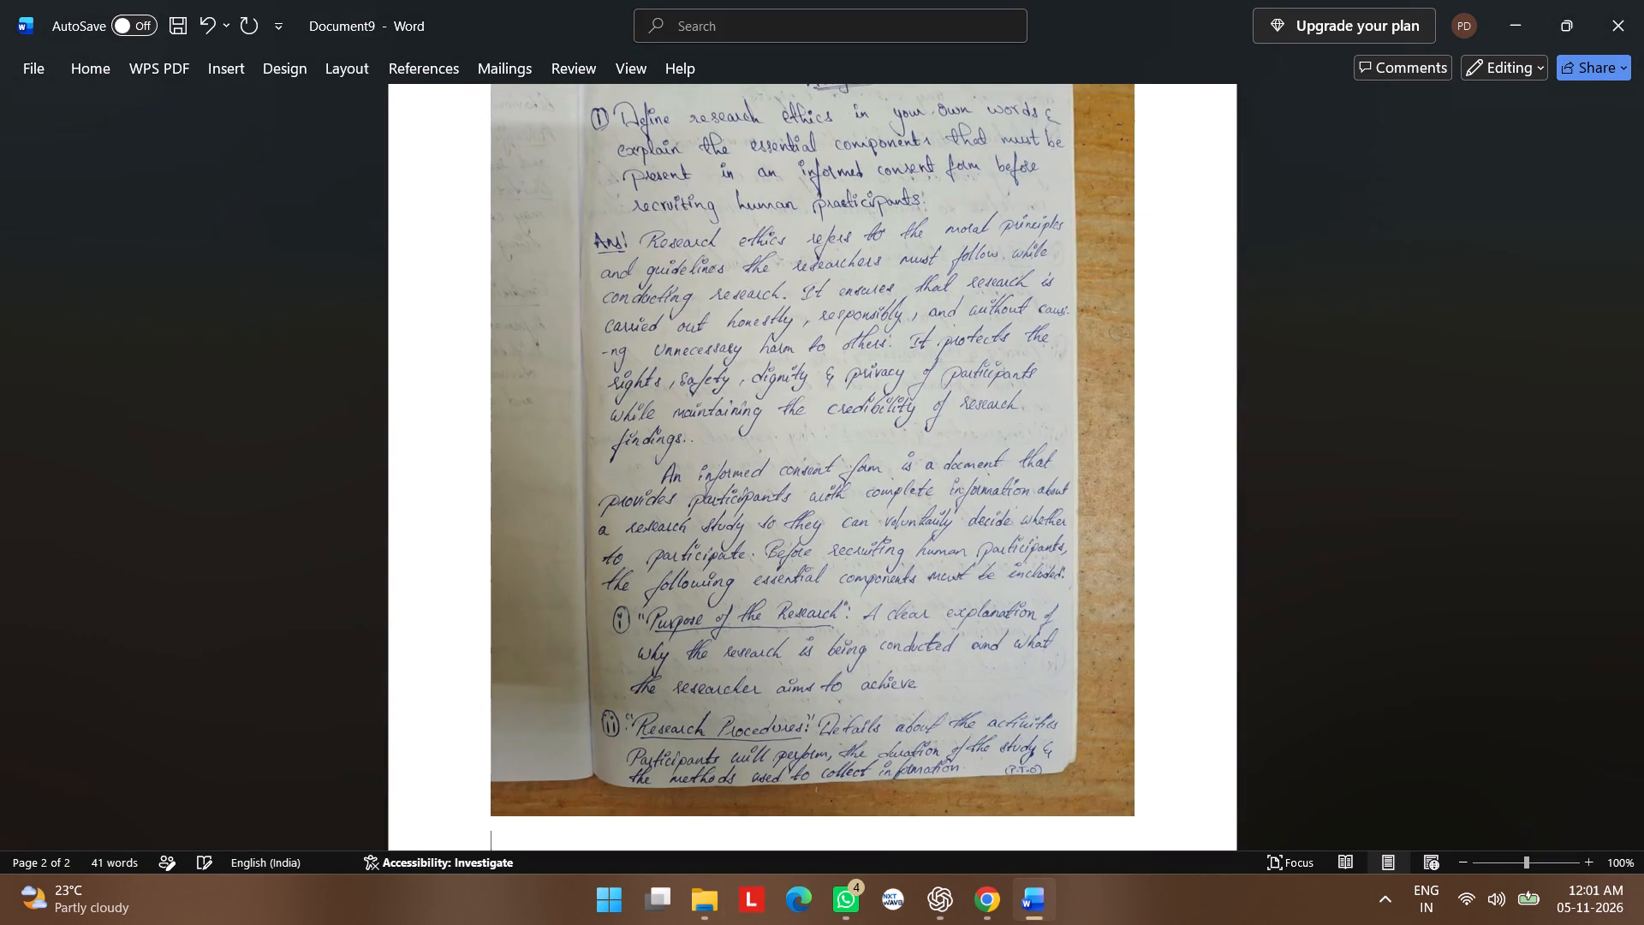
Switch back to the Saved Pictures folder in File Explorer.
{"action": "key", "text": "alt+Tab"}
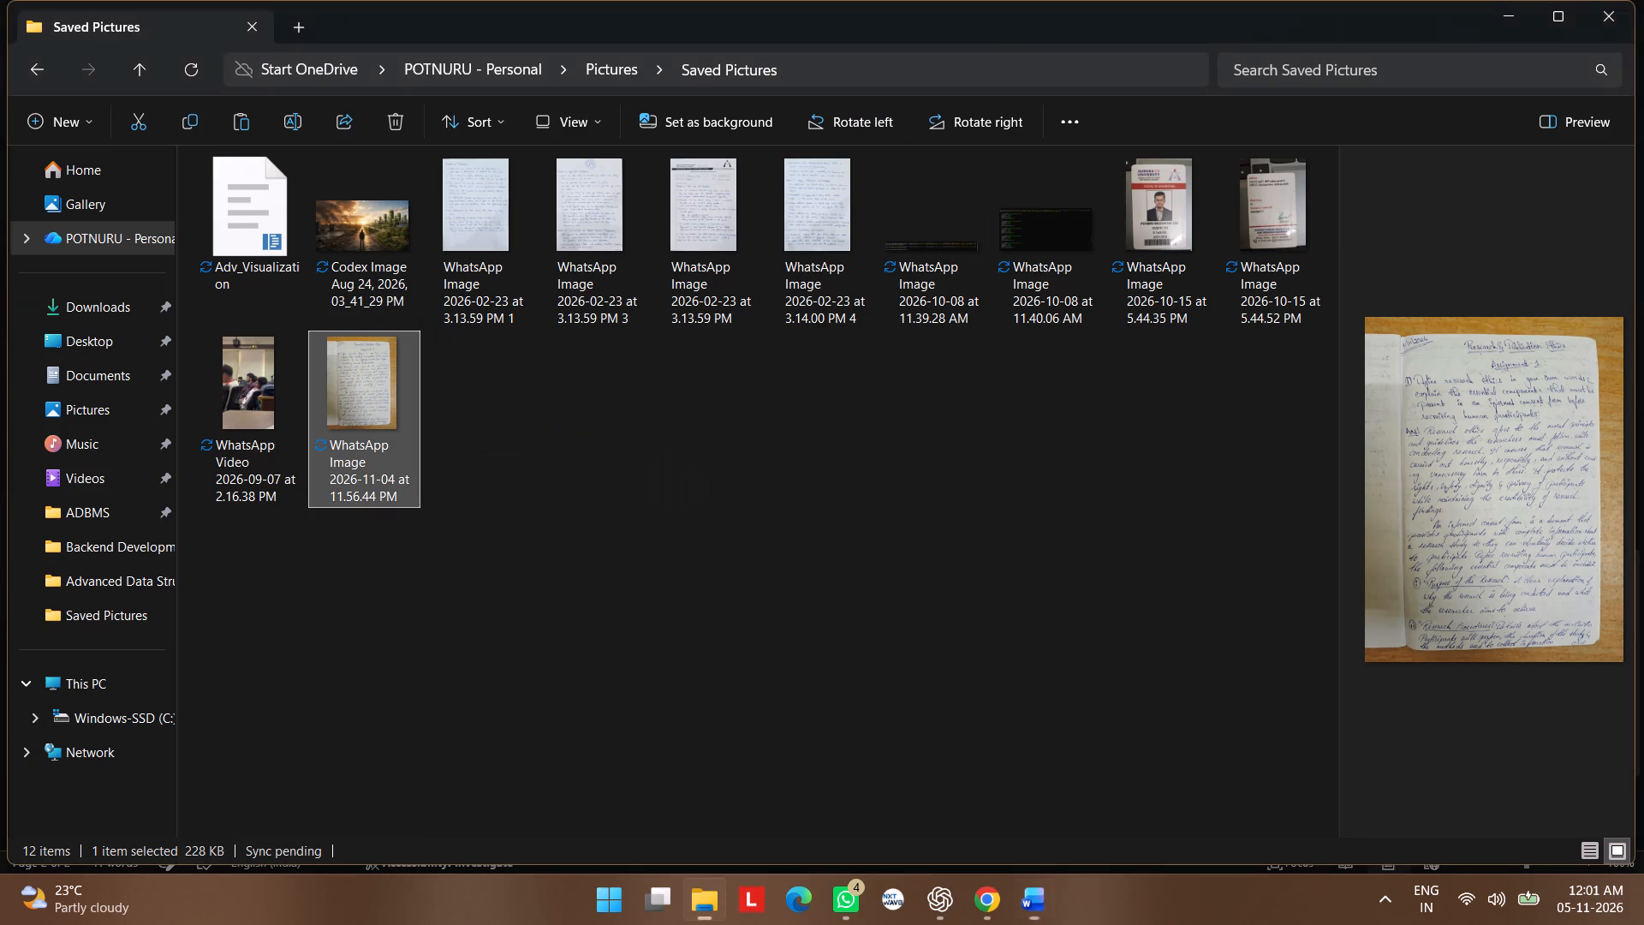
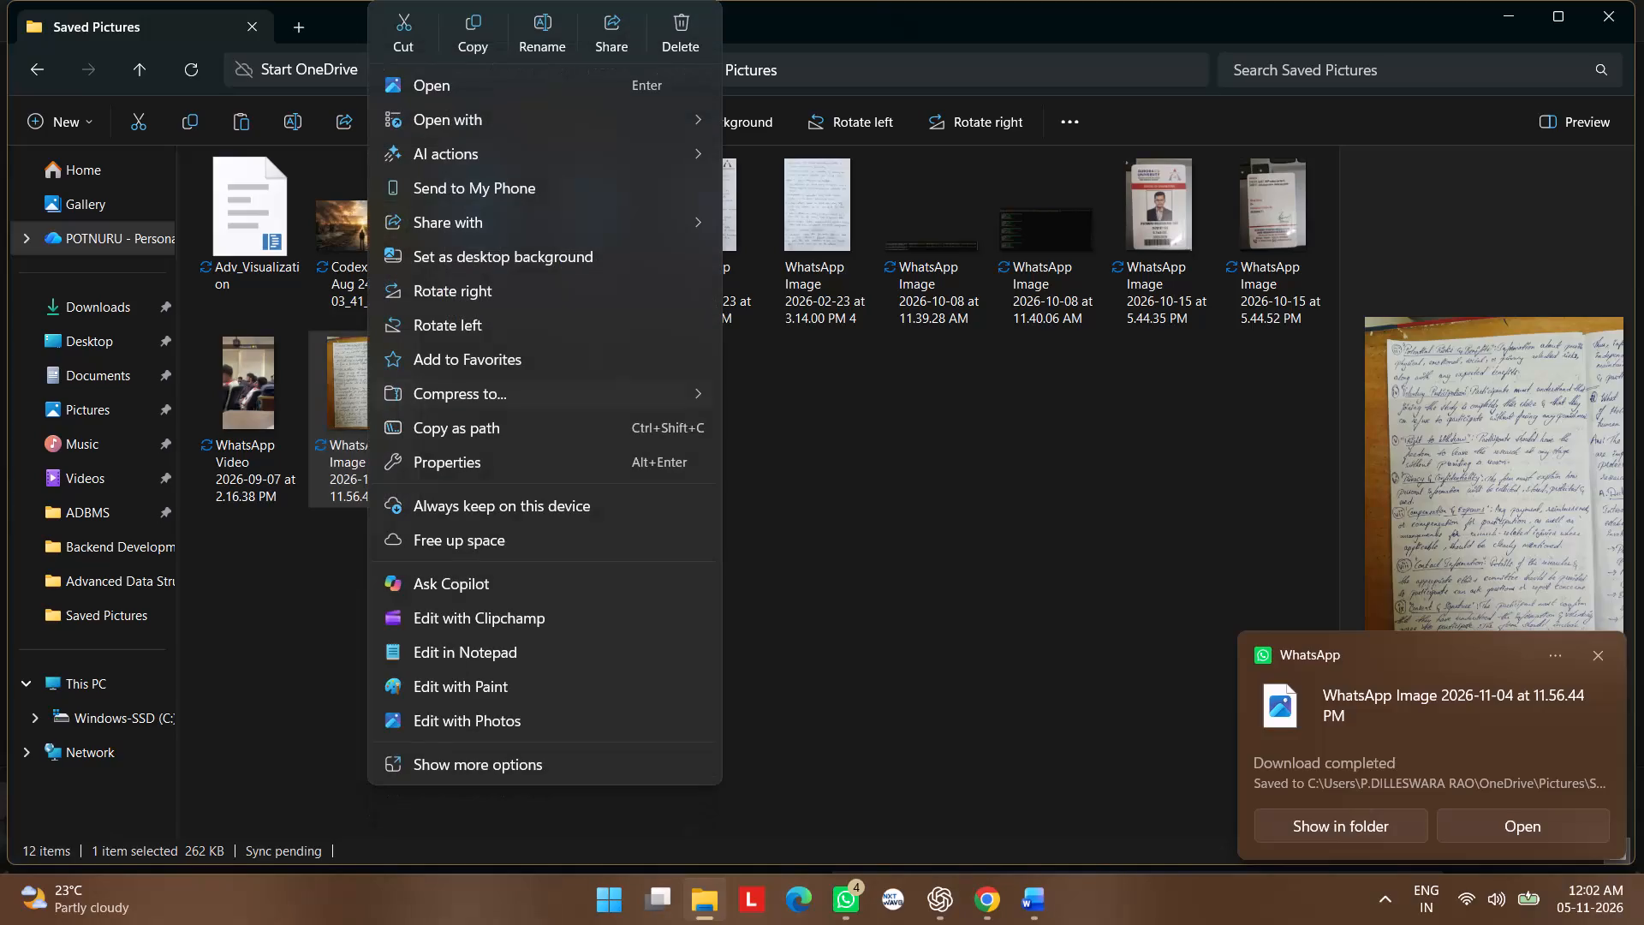
Copy the selected handwritten answer photo from Saved Pictures into the Word document below the first answer page, and start a new line after it.
{"action": "left_click", "coordinate": [459, 49]}
{"action": "key", "text": "alt+Tab"}
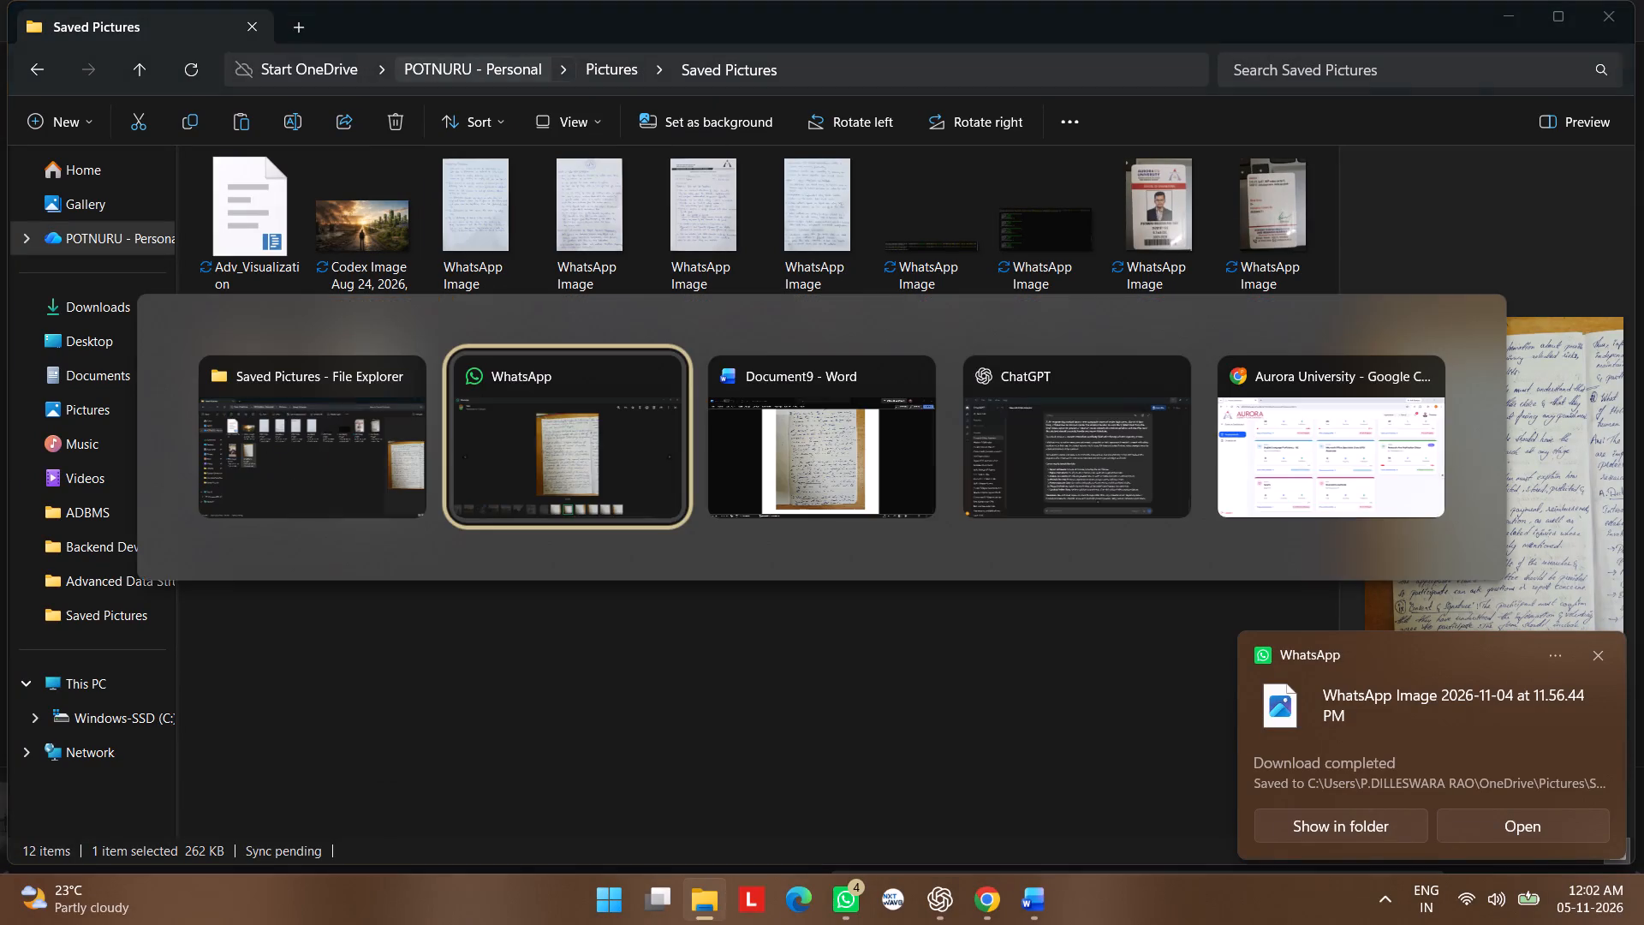
{"action": "key", "text": "alt+Tab"}
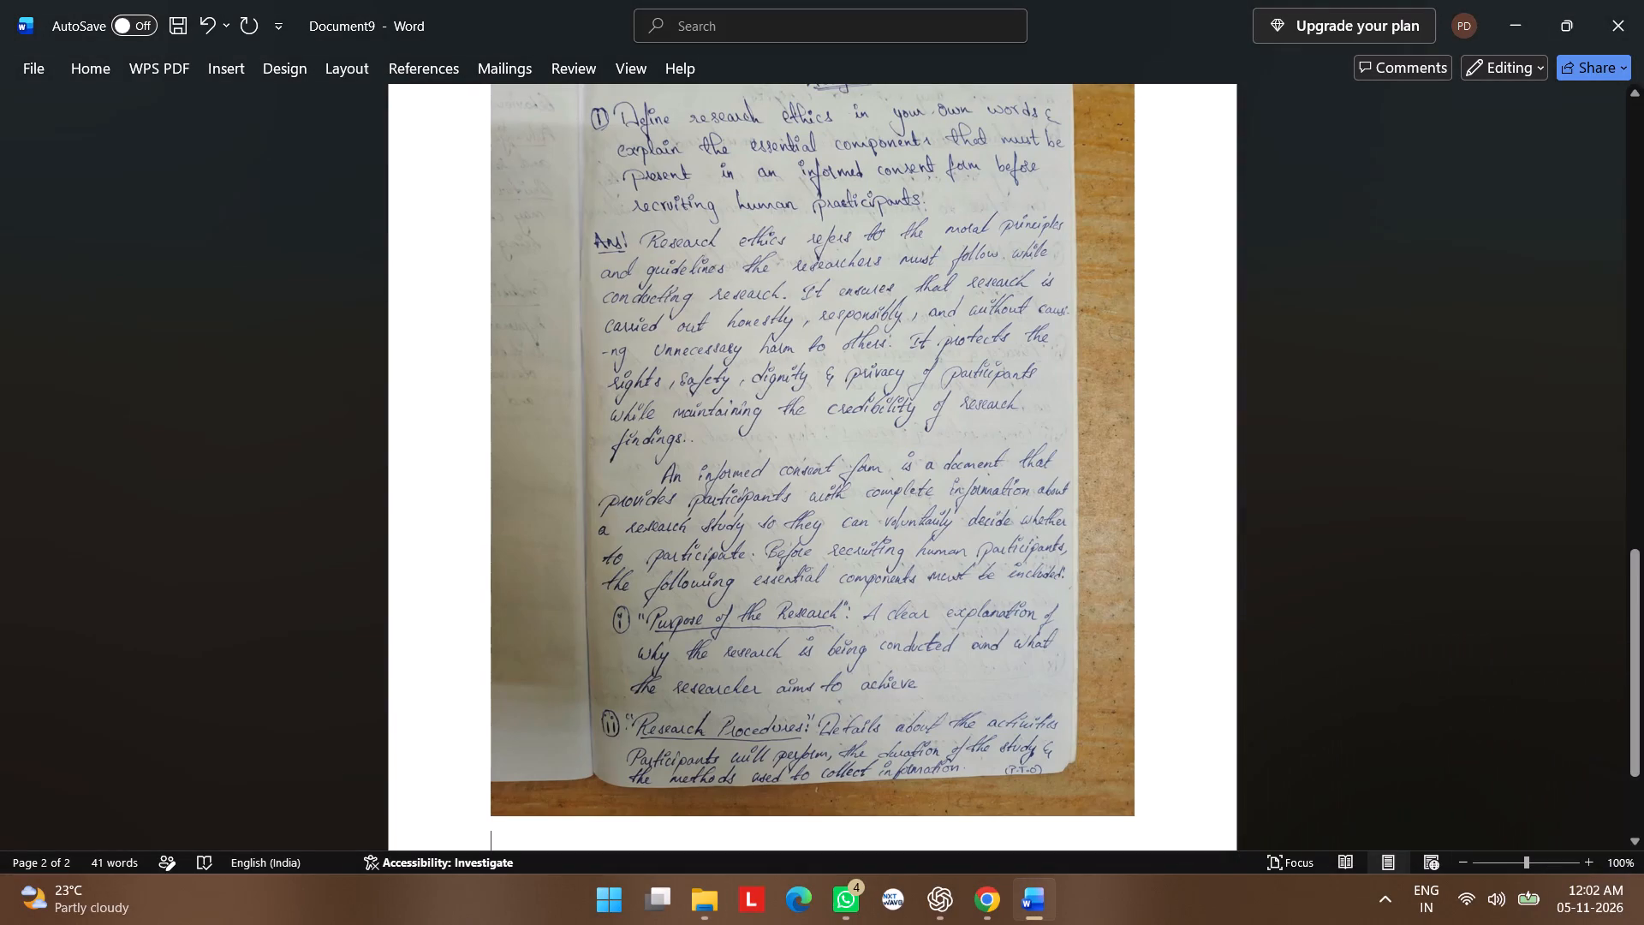
{"action": "key", "text": "ctrl+v"}
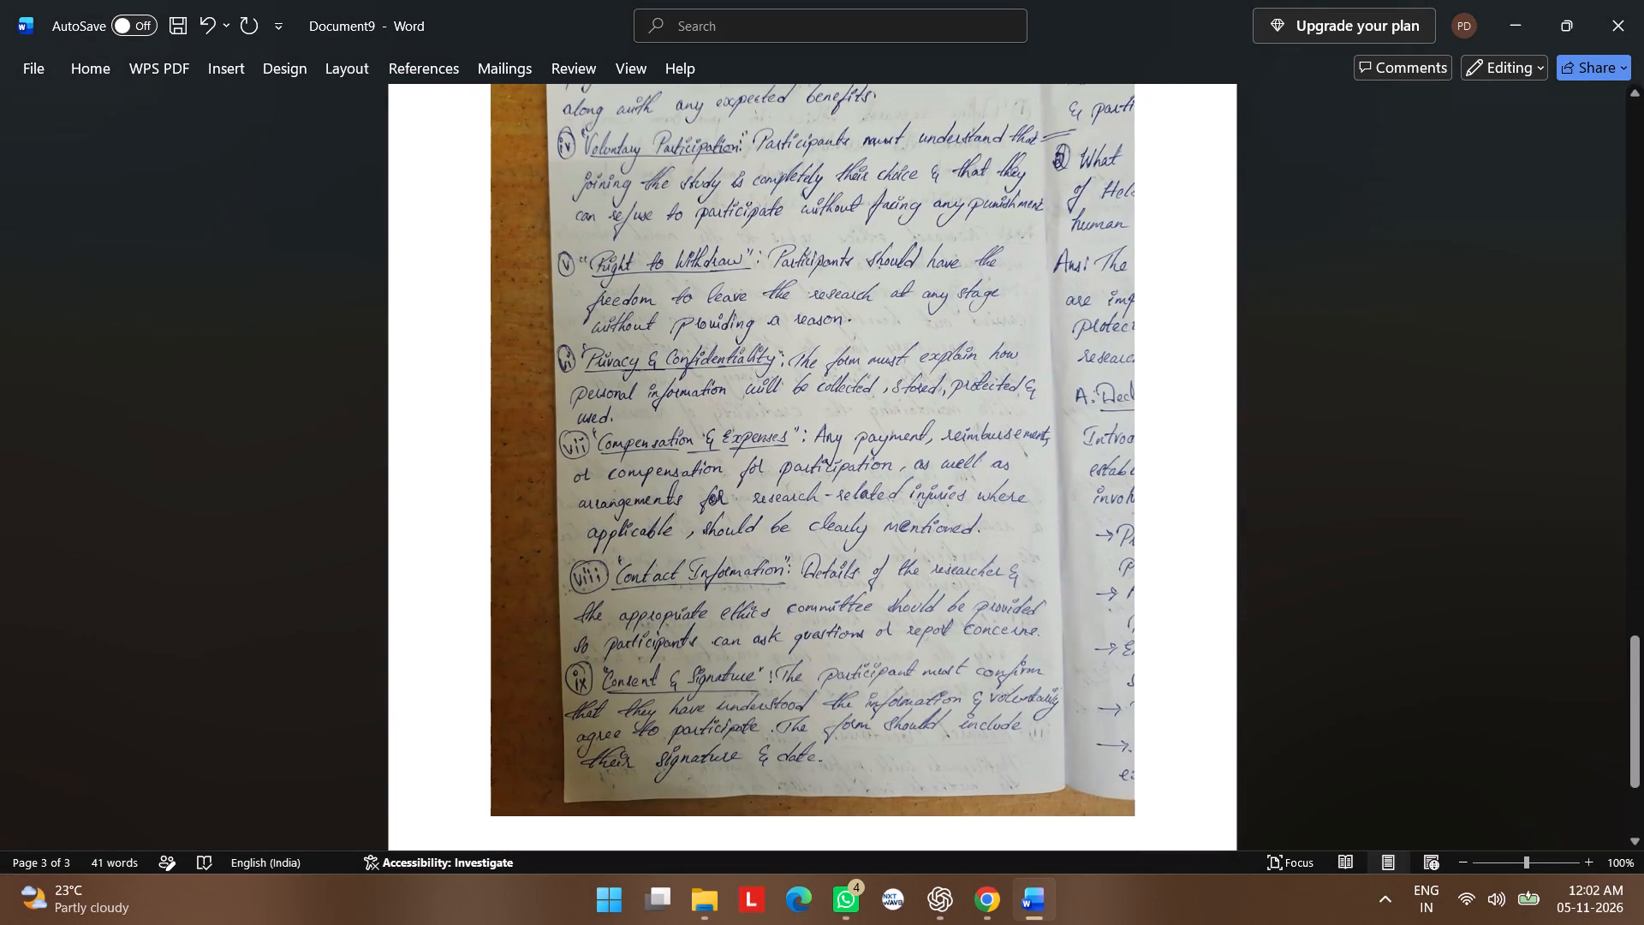
{"action": "key", "text": "Return"}
{"action": "key", "text": "alt+Tab"}
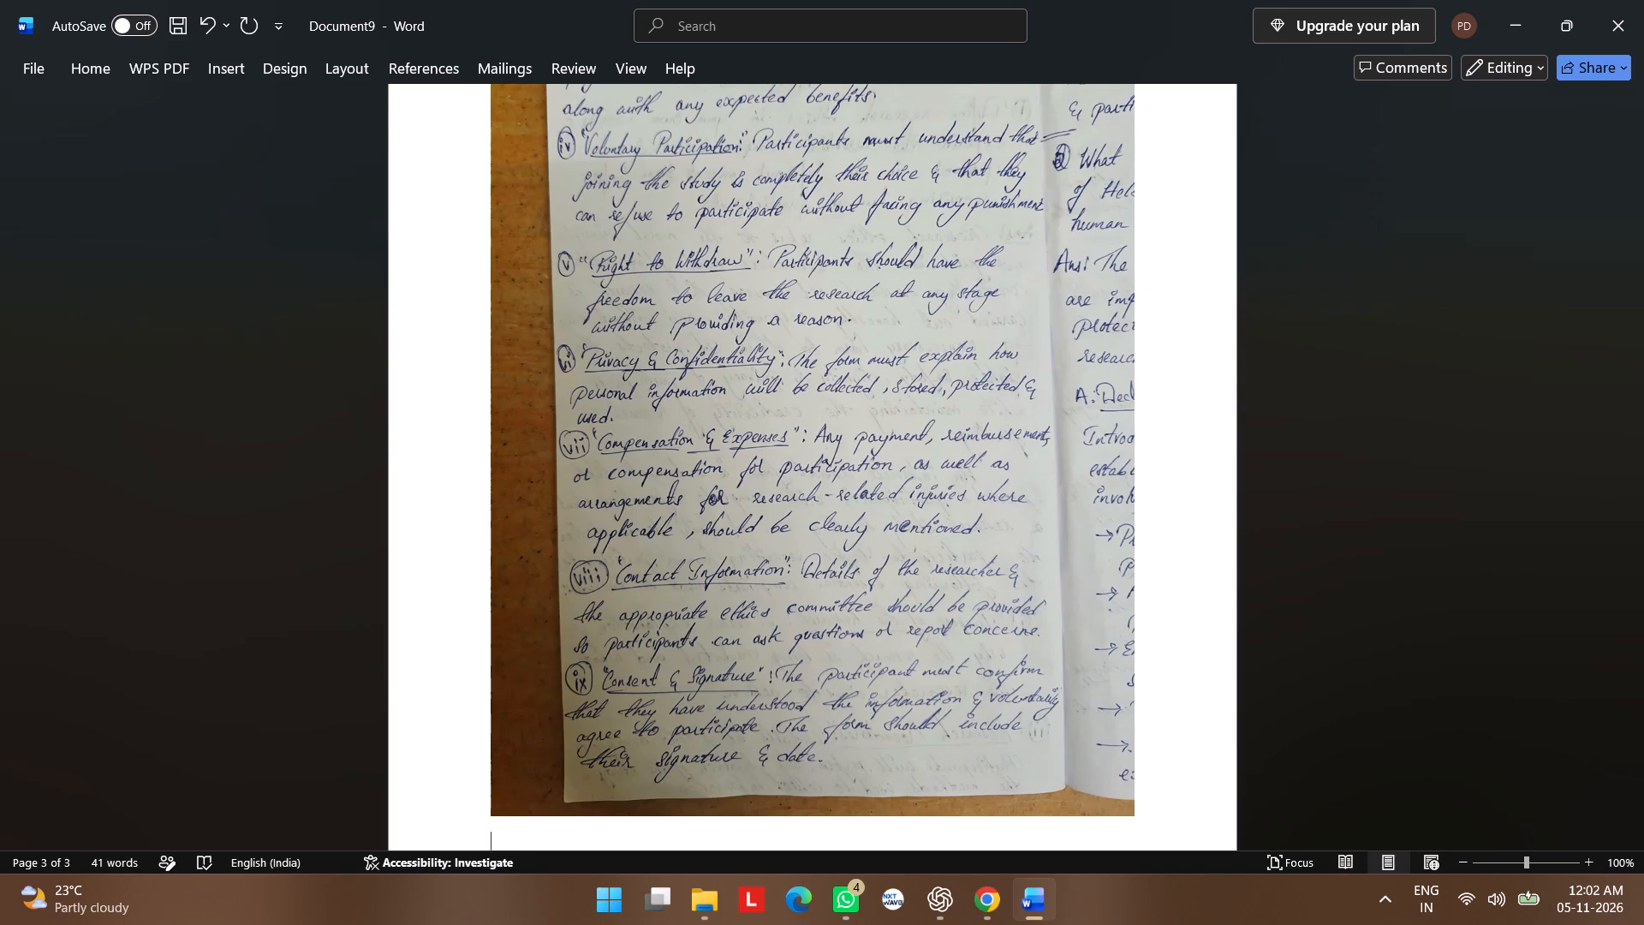
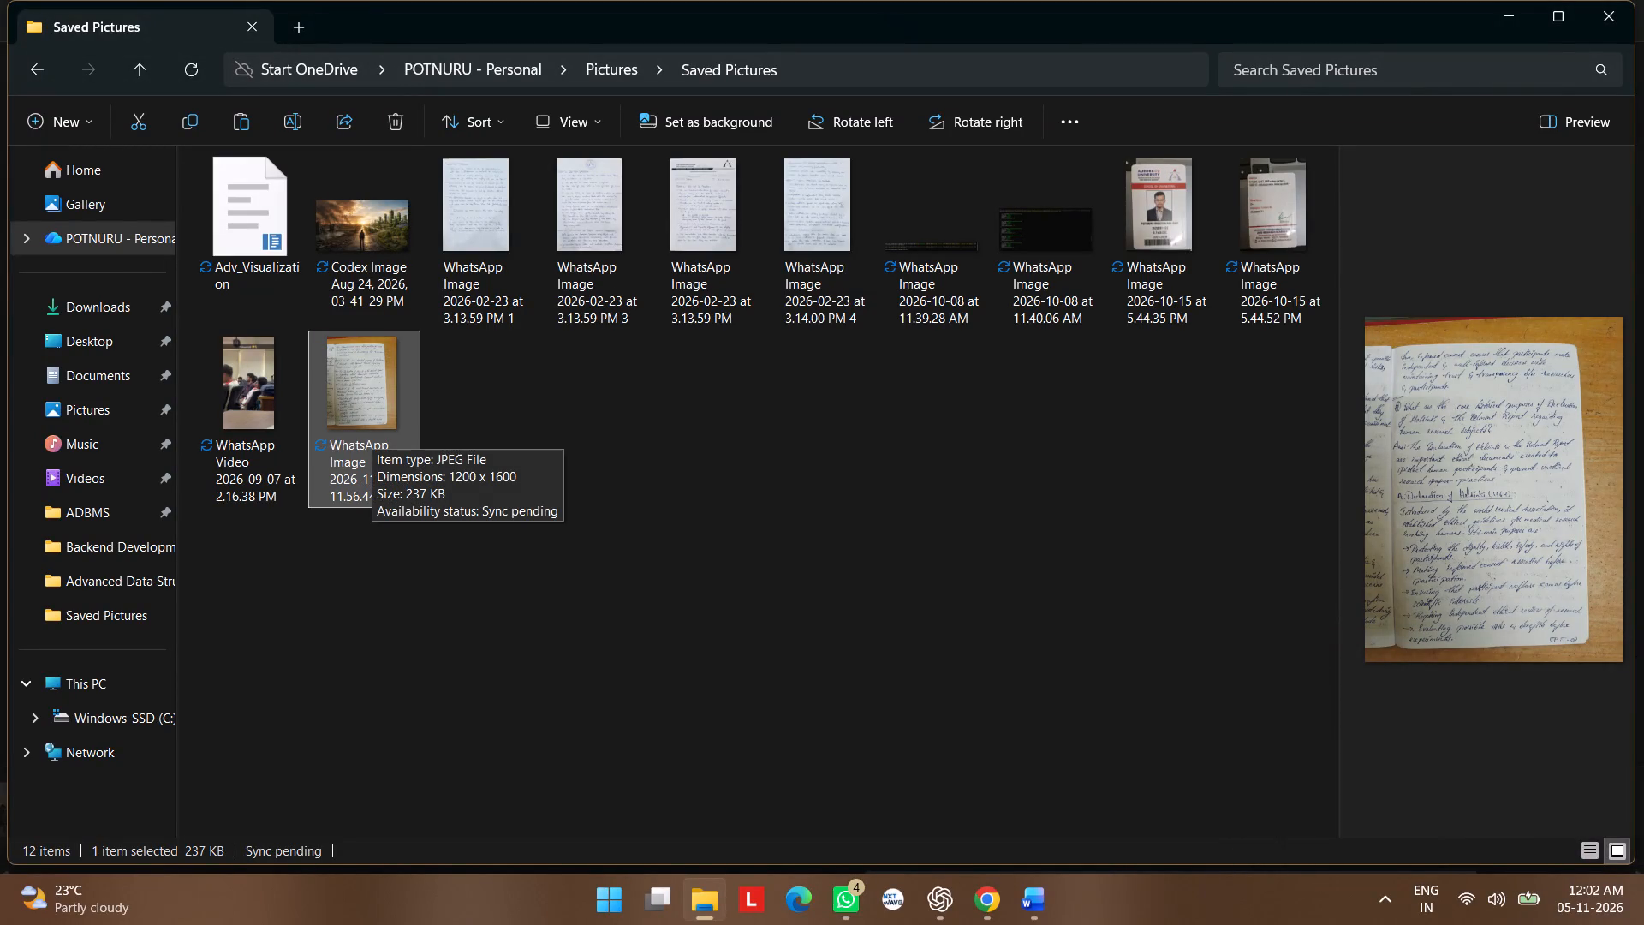
Copy WhatsApp Image 2026-11-04 at 11.56.44 PM into the Word assignment after the previous answer photo, and return to Saved Pictures.
{"action": "key", "text": "ctrl+c"}
{"action": "key", "text": "alt+Tab"}
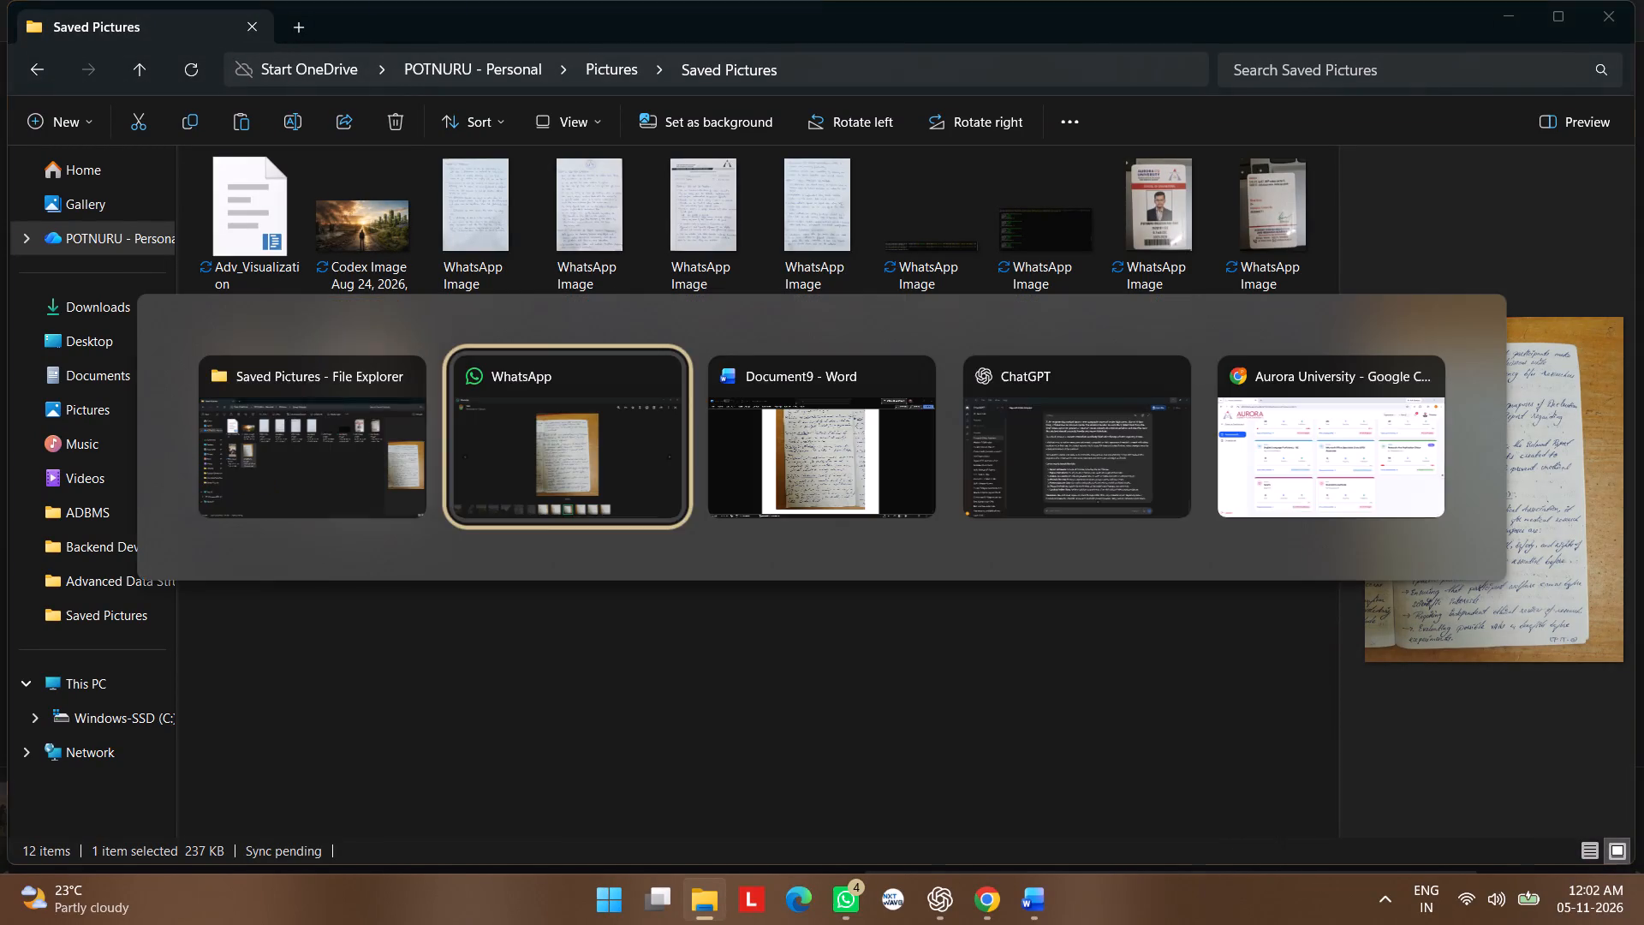
{"action": "key", "text": "alt+Tab"}
{"action": "key", "text": "ctrl+v"}
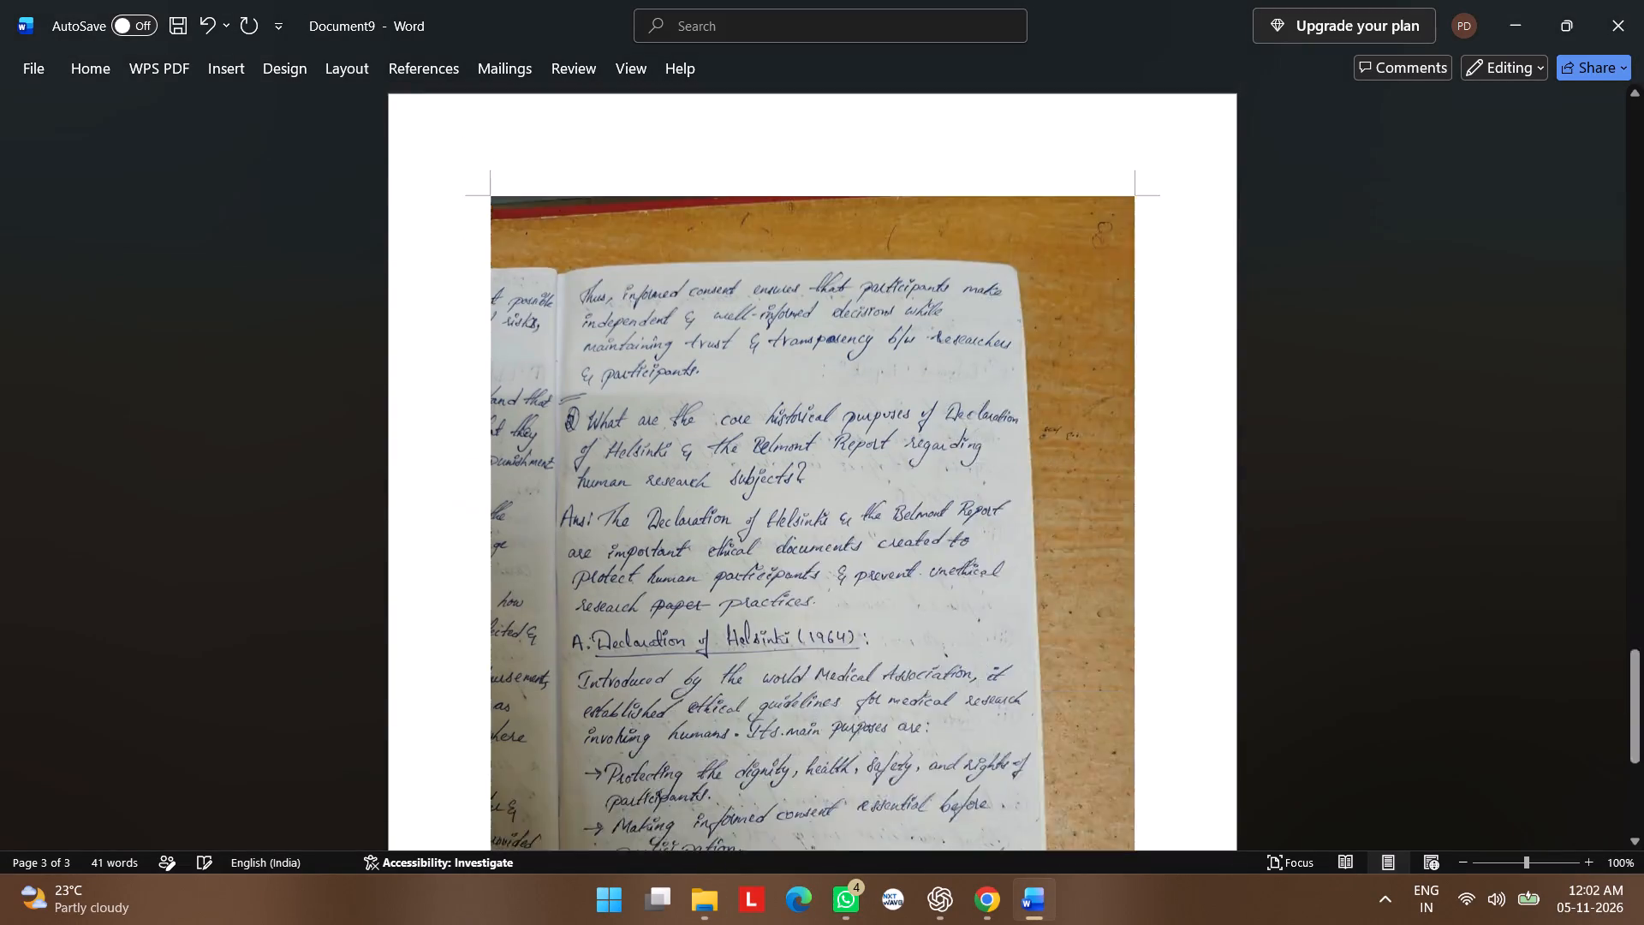
{"action": "key", "text": "alt+Tab"}
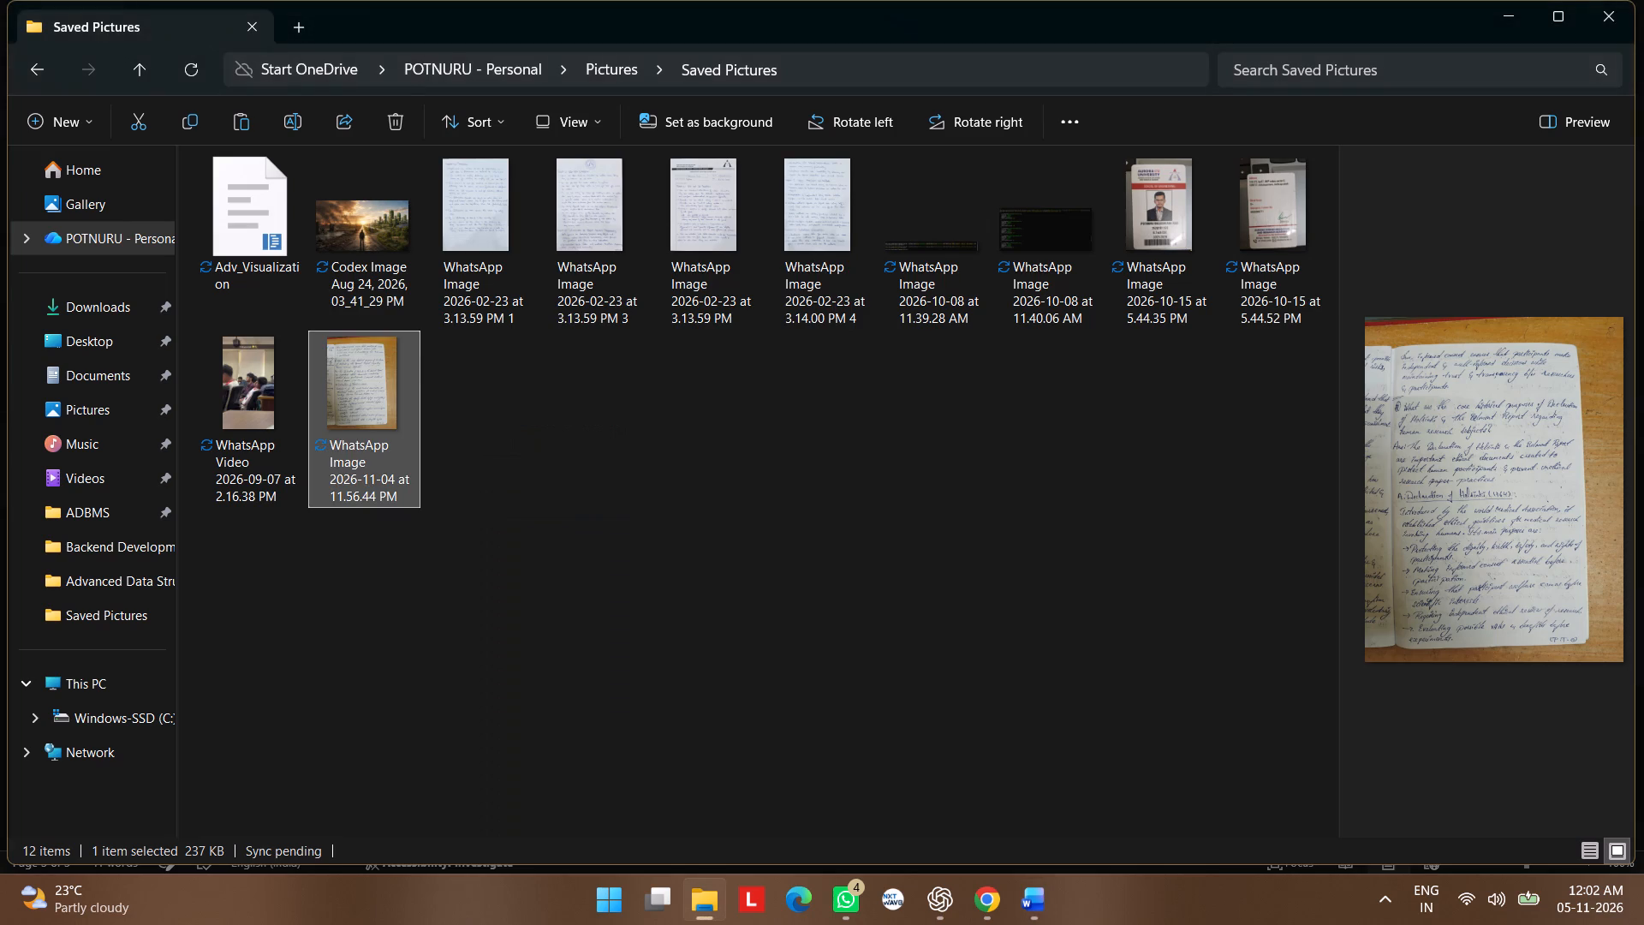
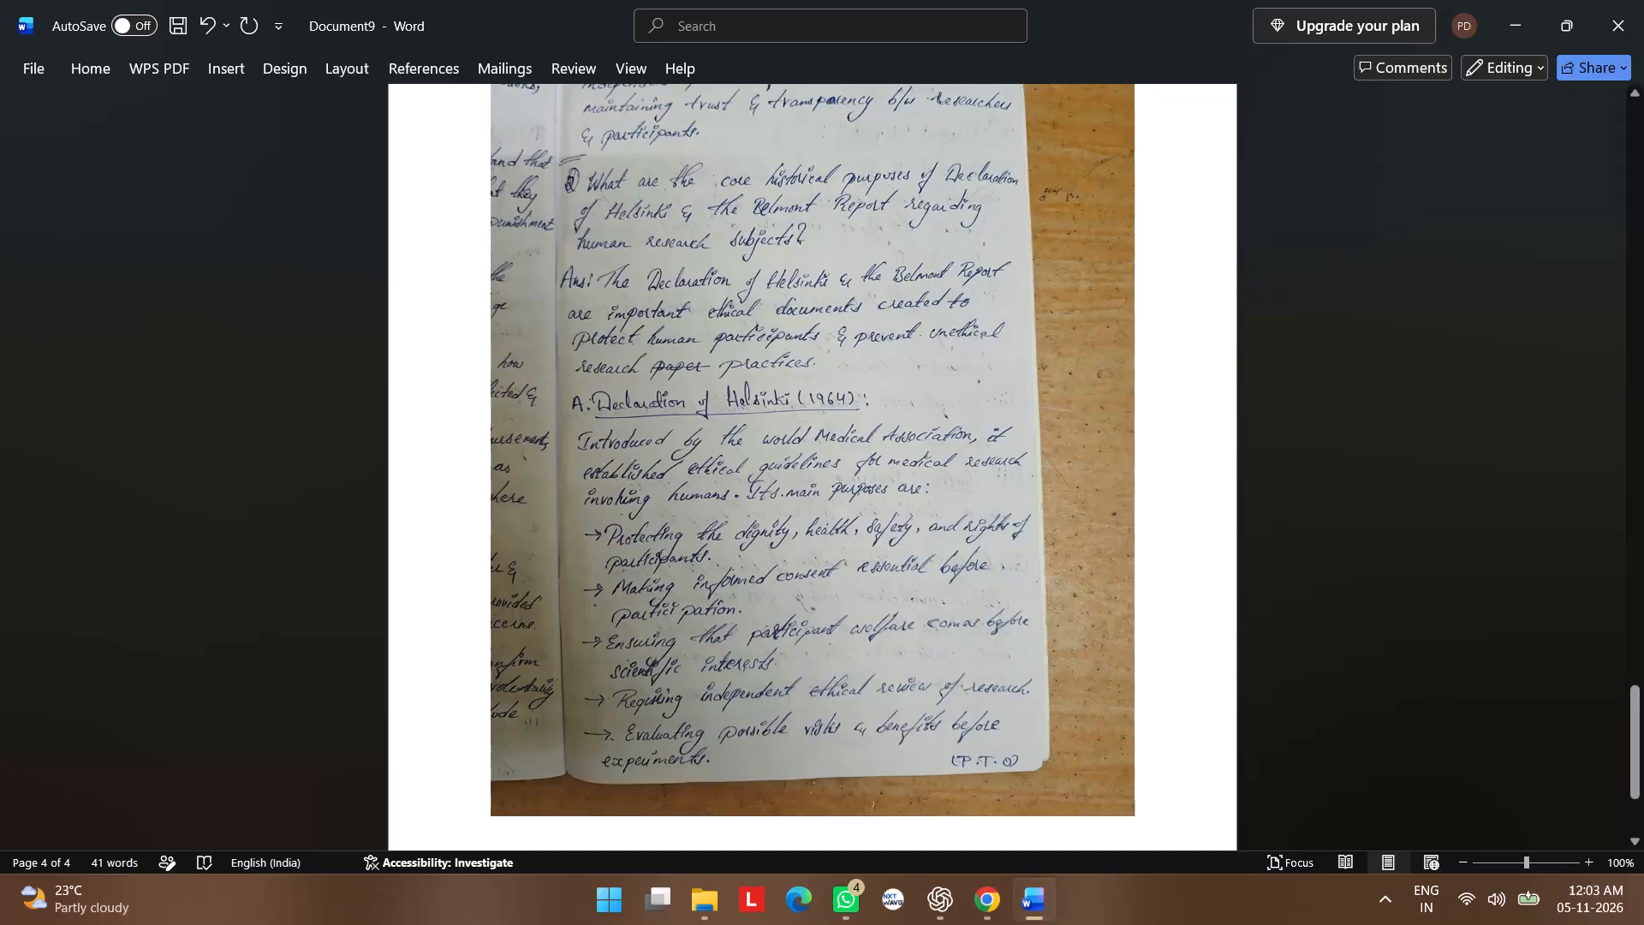
Paste the copied Belmont Report answer photo after the Declaration of Helsinki page, and switch to the Saved Pictures folder in File Explorer.
{"action": "key", "text": "ctrl+v"}
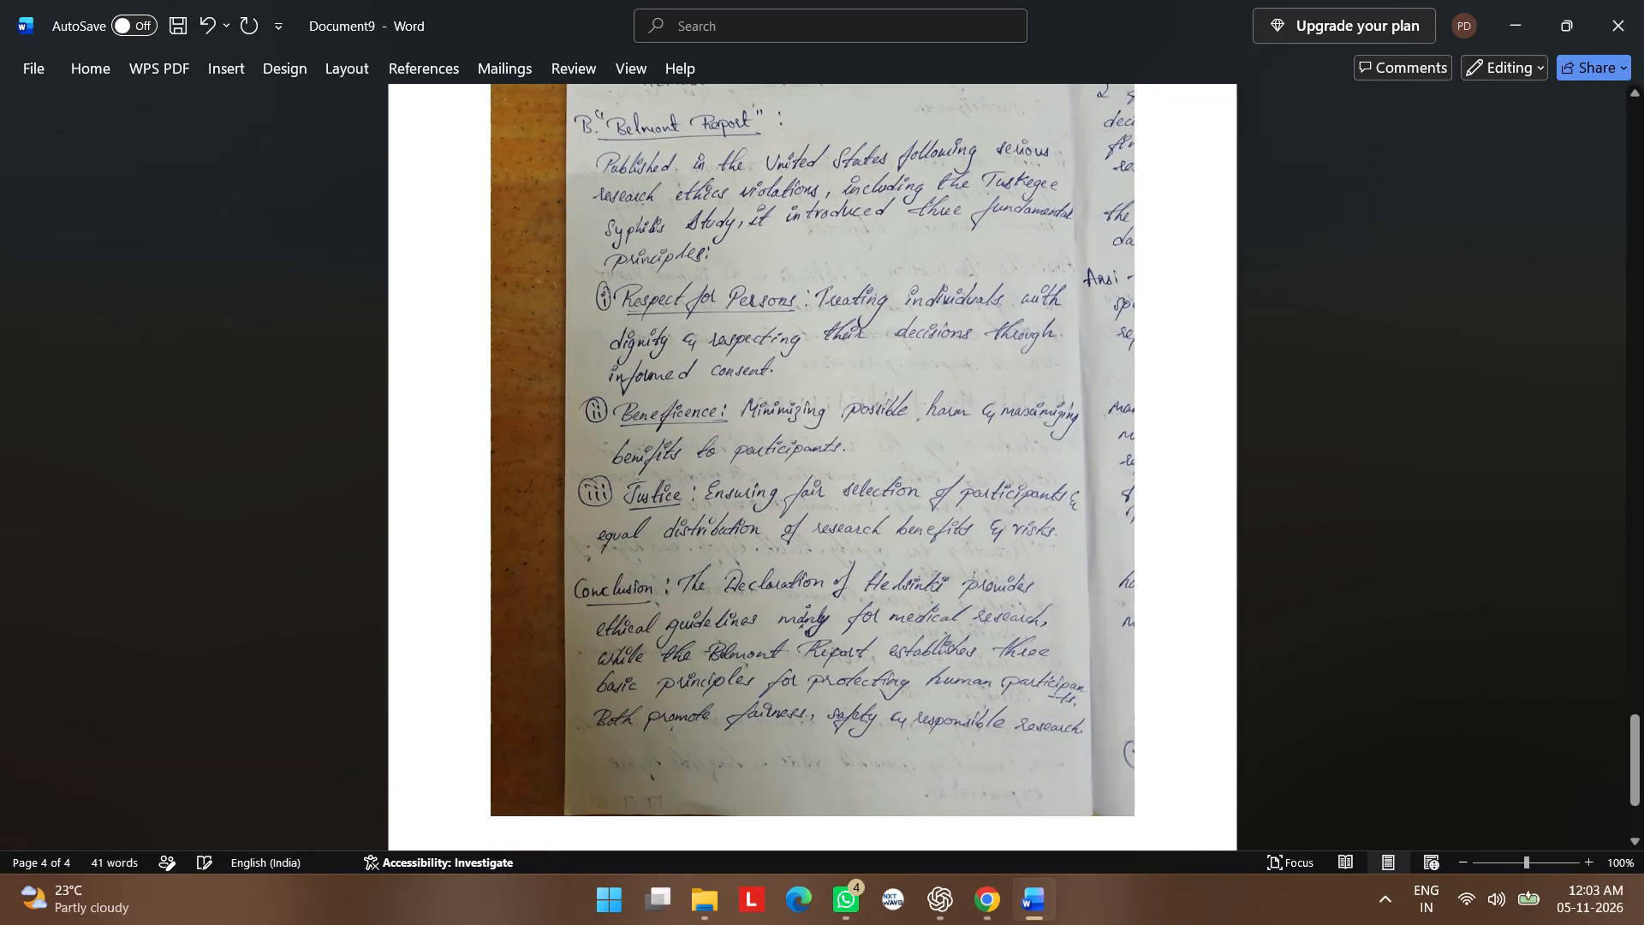
{"action": "key", "text": "alt+Tab"}
{"action": "key", "text": "alt+Tab"}
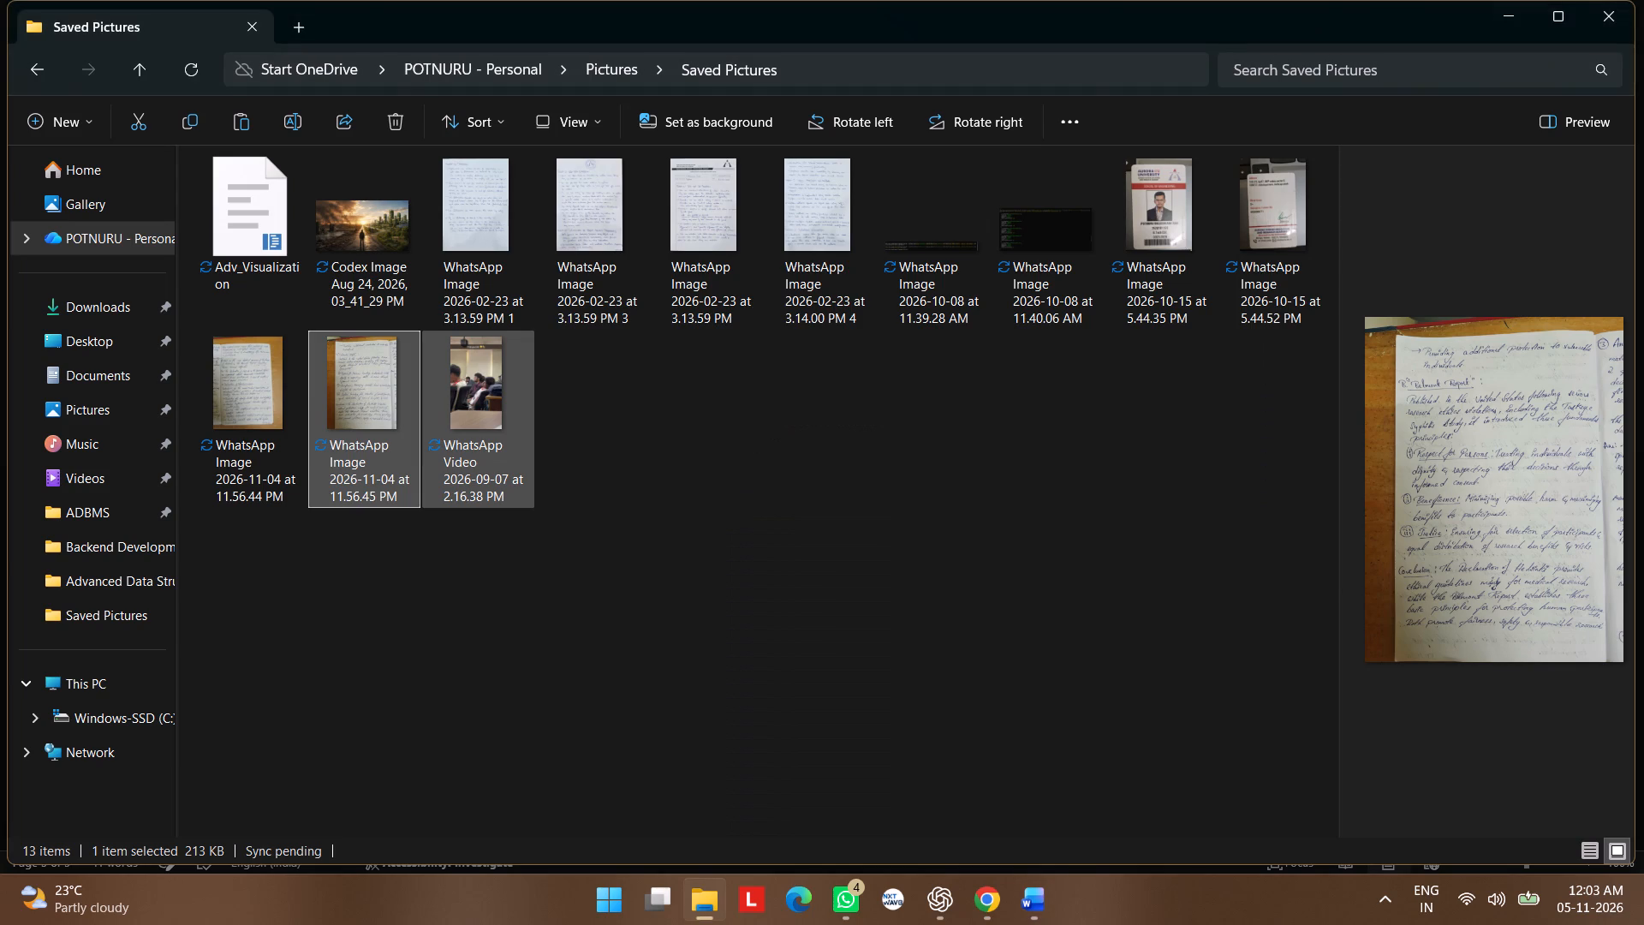
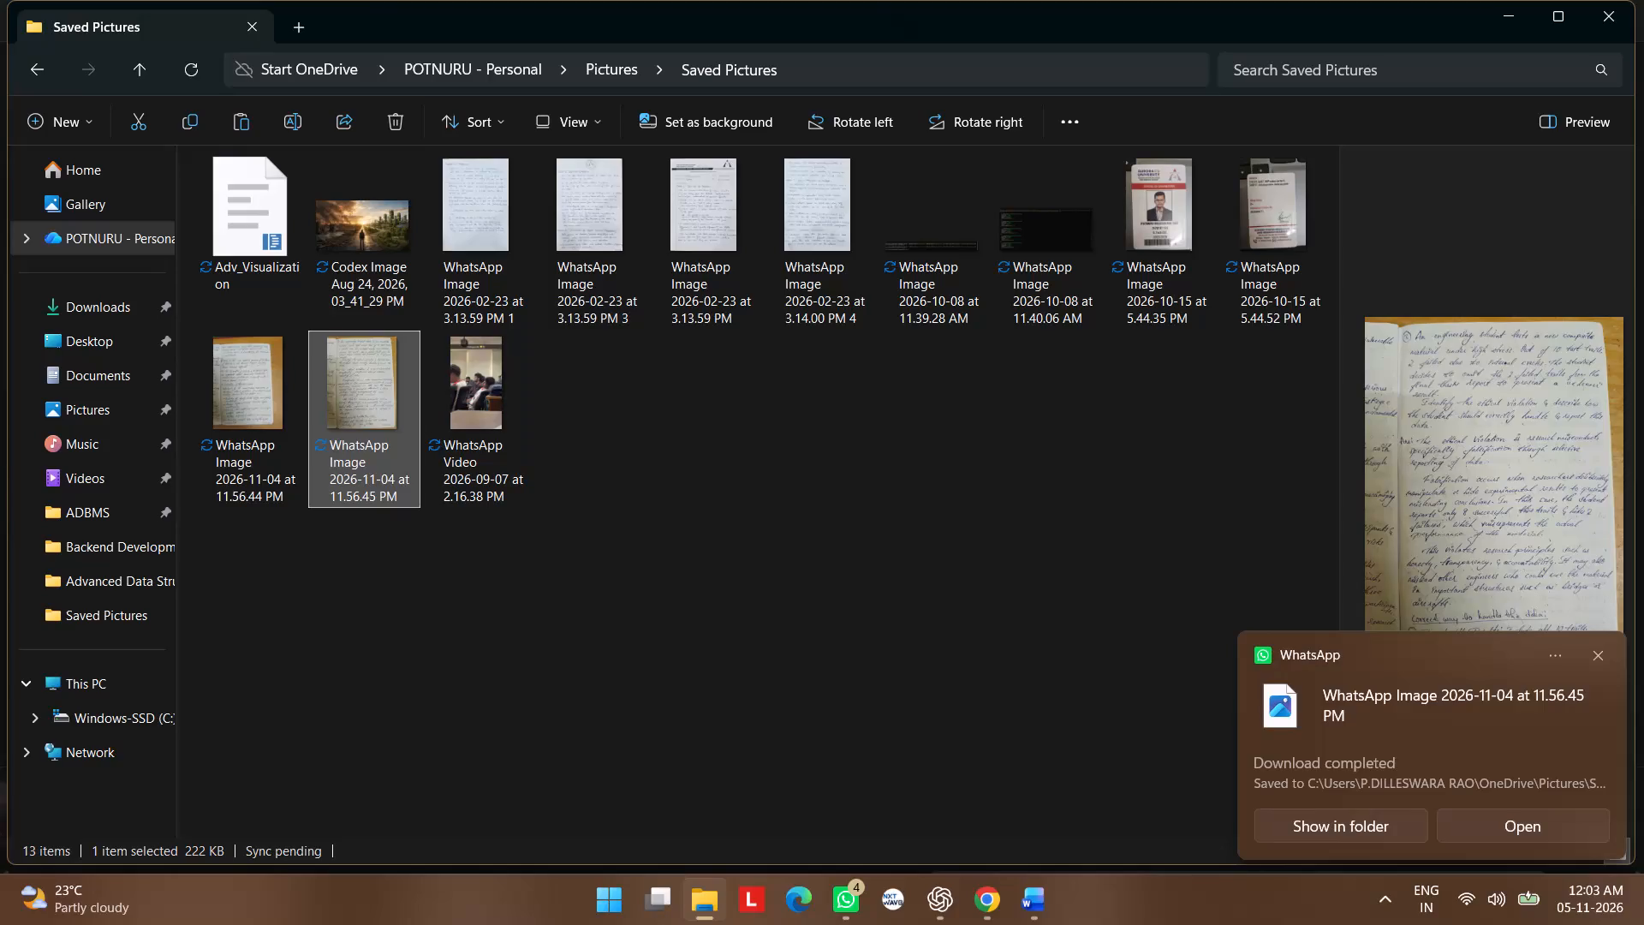
Copy WhatsApp Image 2026-11-04 at 11.56.45 PM from Saved Pictures and paste it after the Belmont Report photo at the end of the Word document.
{"action": "right_click", "coordinate": [357, 443]}
{"action": "left_click", "coordinate": [466, 51]}
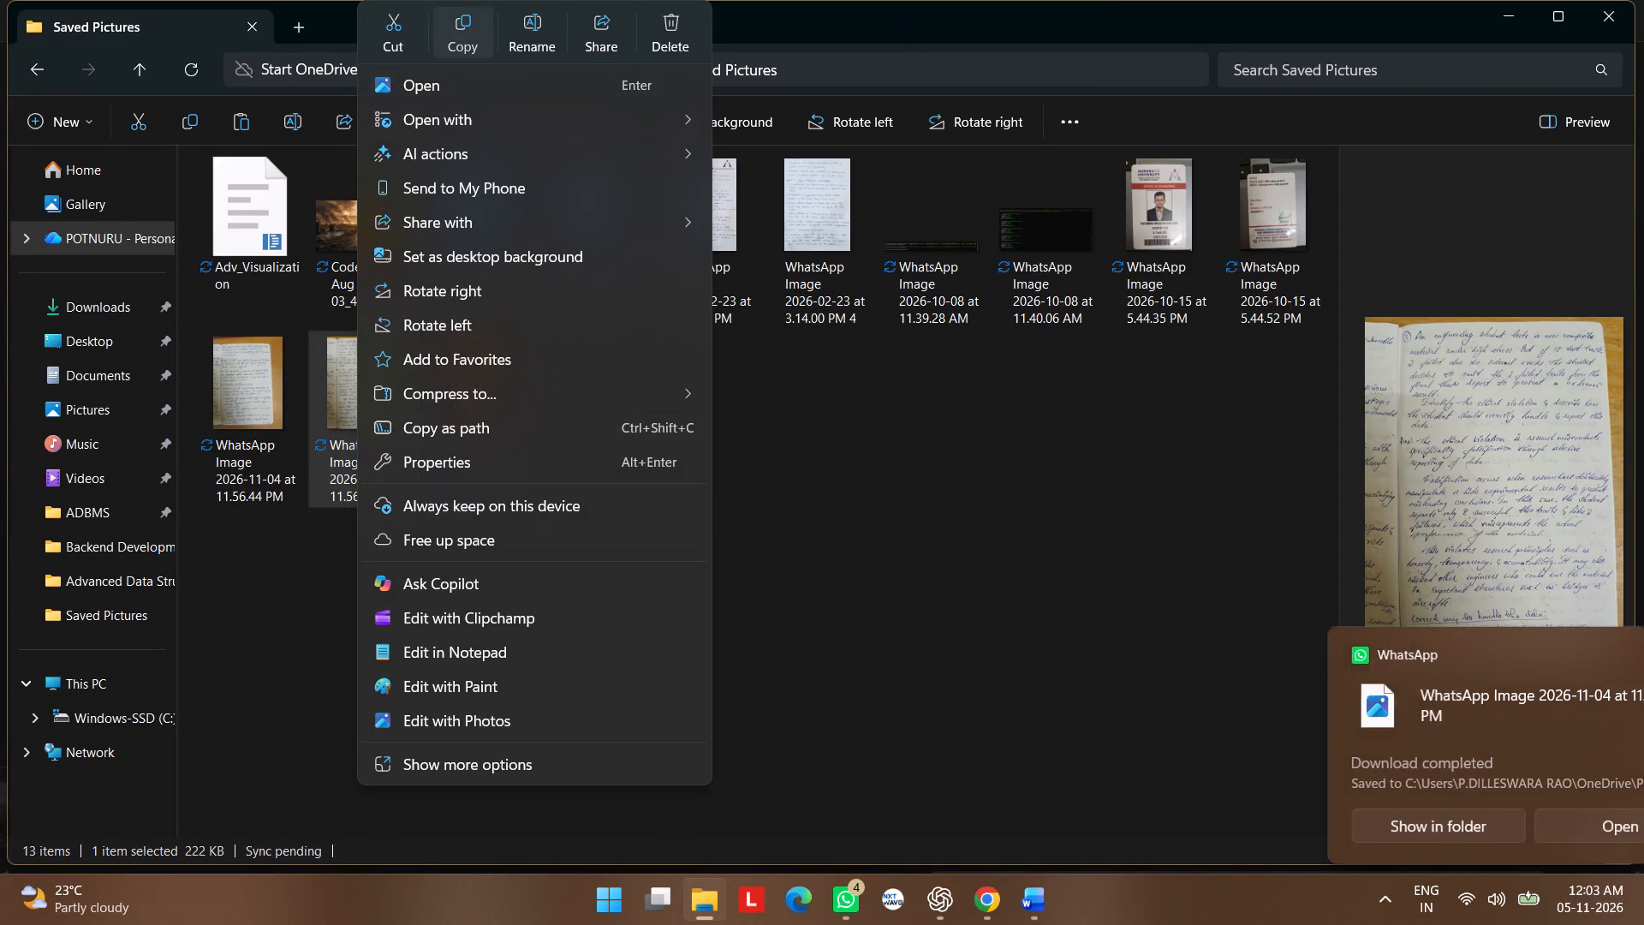
{"action": "key", "text": "alt+Tab"}
{"action": "key", "text": "alt+Tab"}
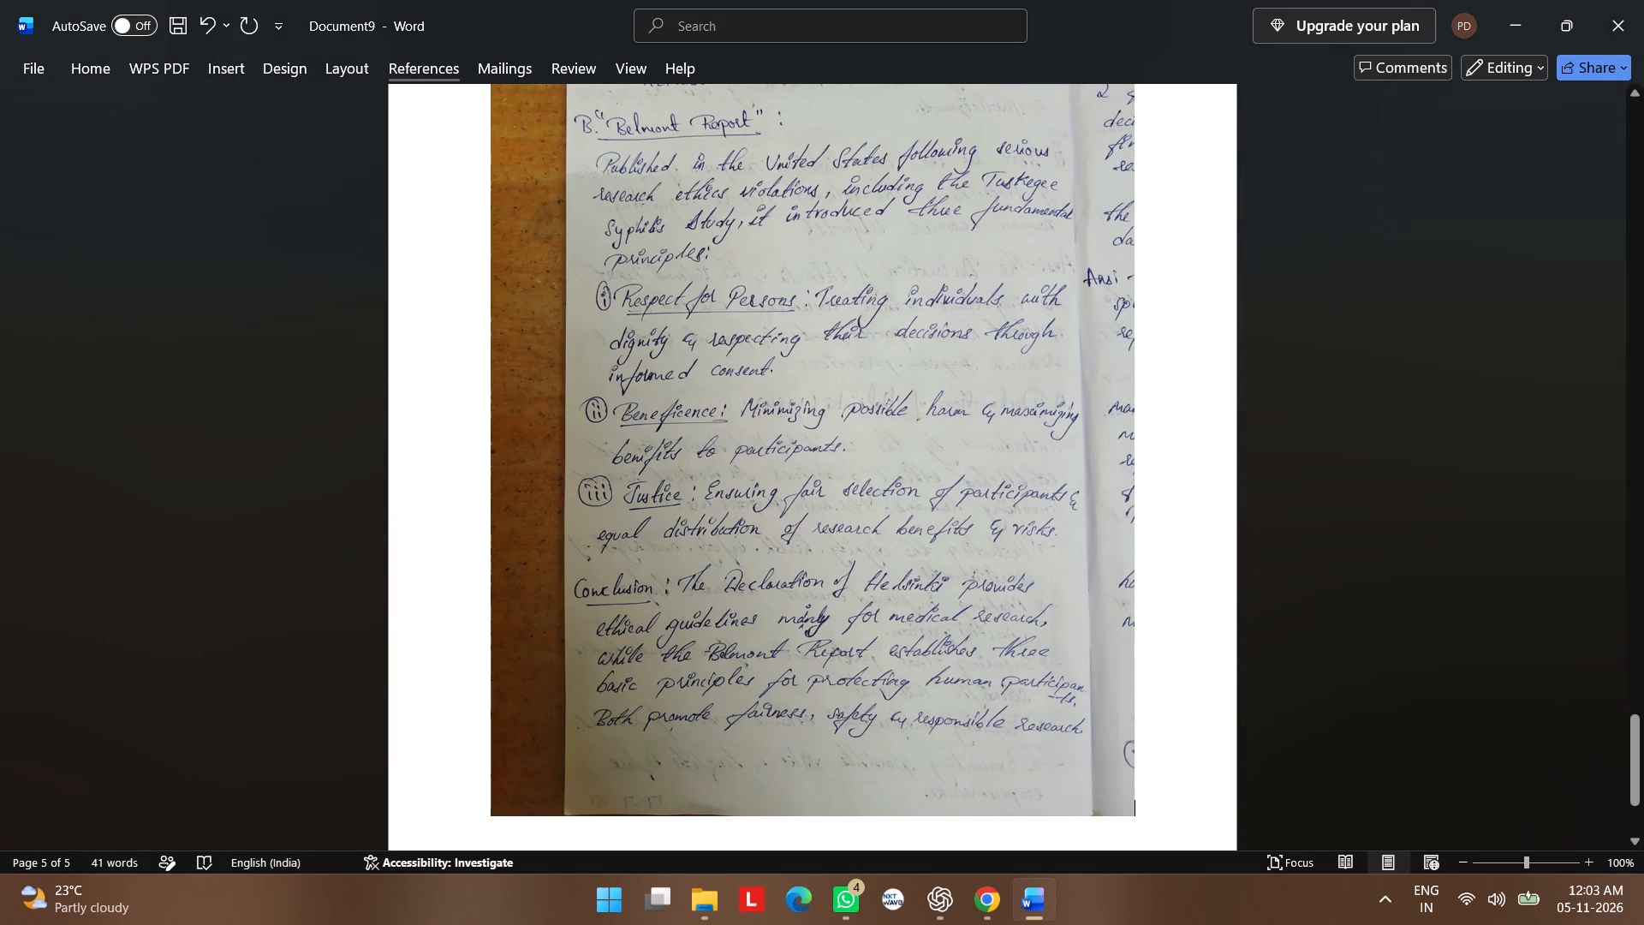
{"action": "key", "text": "ctrl+v"}
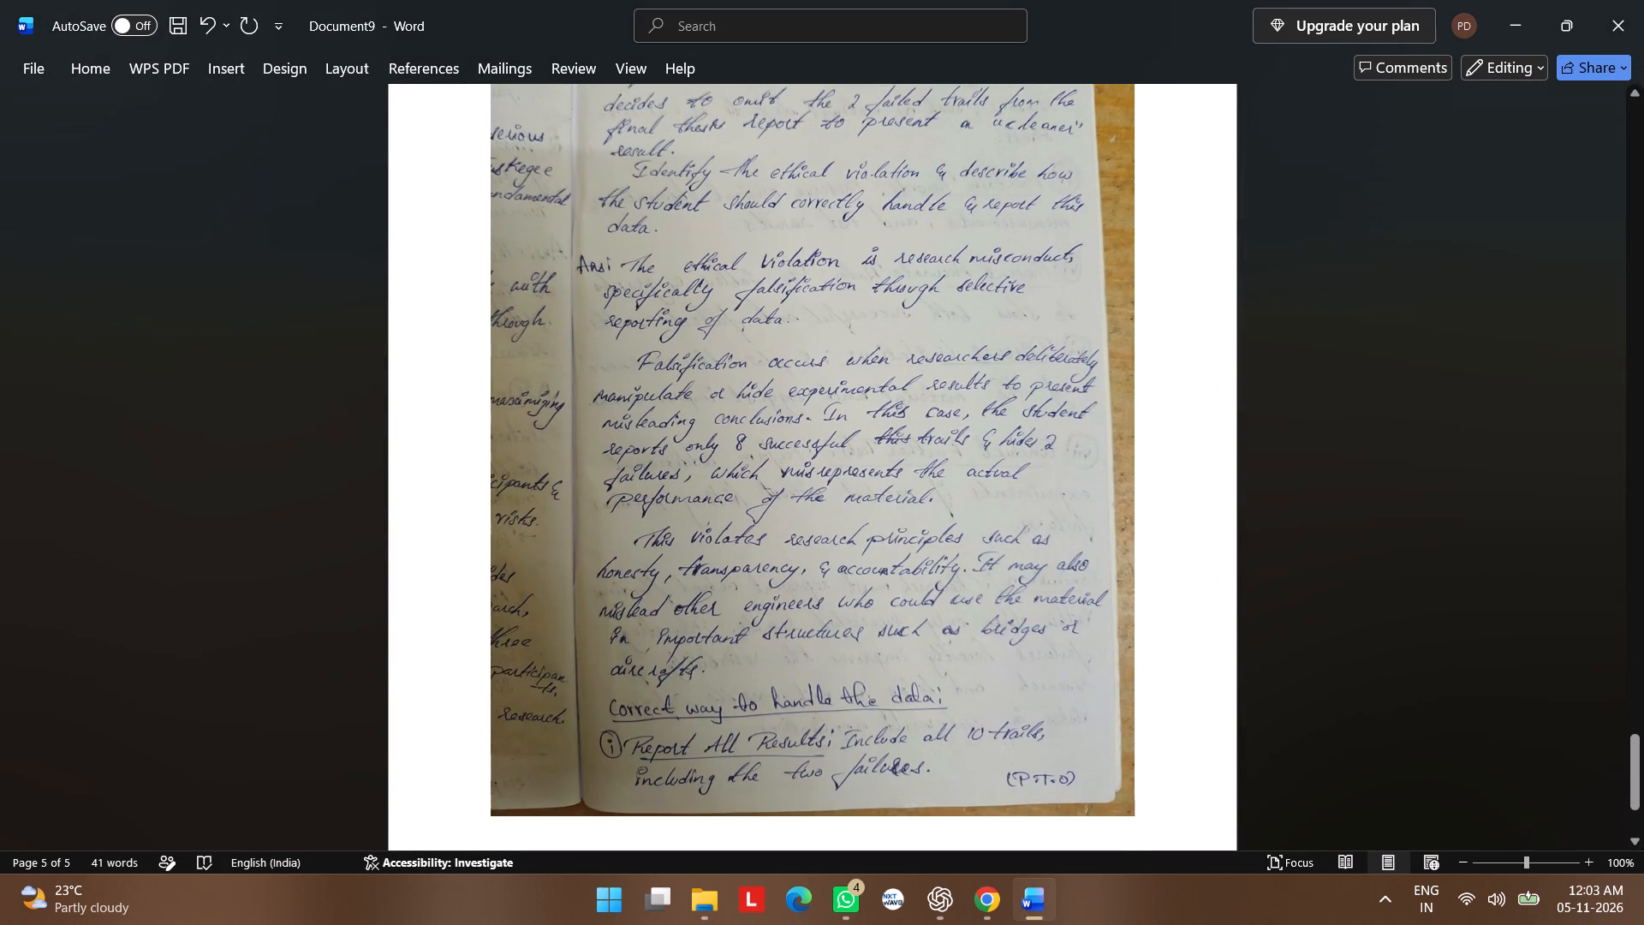
Review the pasted handwritten answer pages through to the end of the document to check their order and continuity.
{"action": "scroll", "coordinate": [796, 328], "scroll_direction": "down", "scroll_amount": 7}
{"action": "scroll", "coordinate": [796, 328], "scroll_direction": "up", "scroll_amount": 20}
{"action": "scroll", "coordinate": [796, 328], "scroll_direction": "up", "scroll_amount": 2}
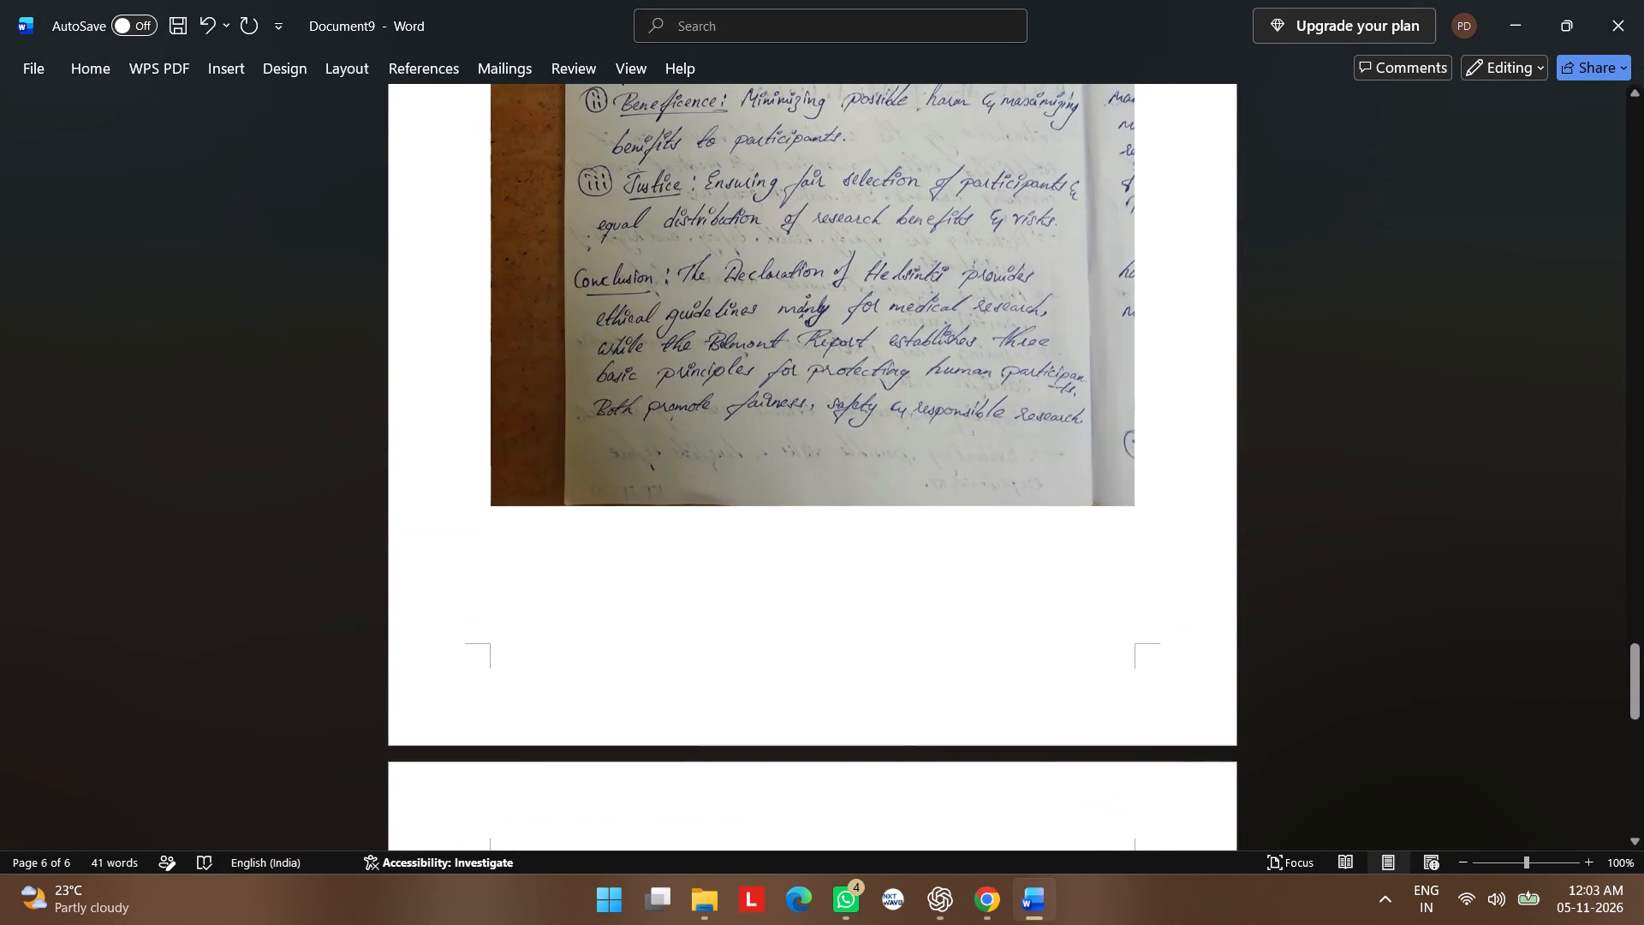
{"action": "scroll", "coordinate": [797, 328], "scroll_direction": "up", "scroll_amount": 18}
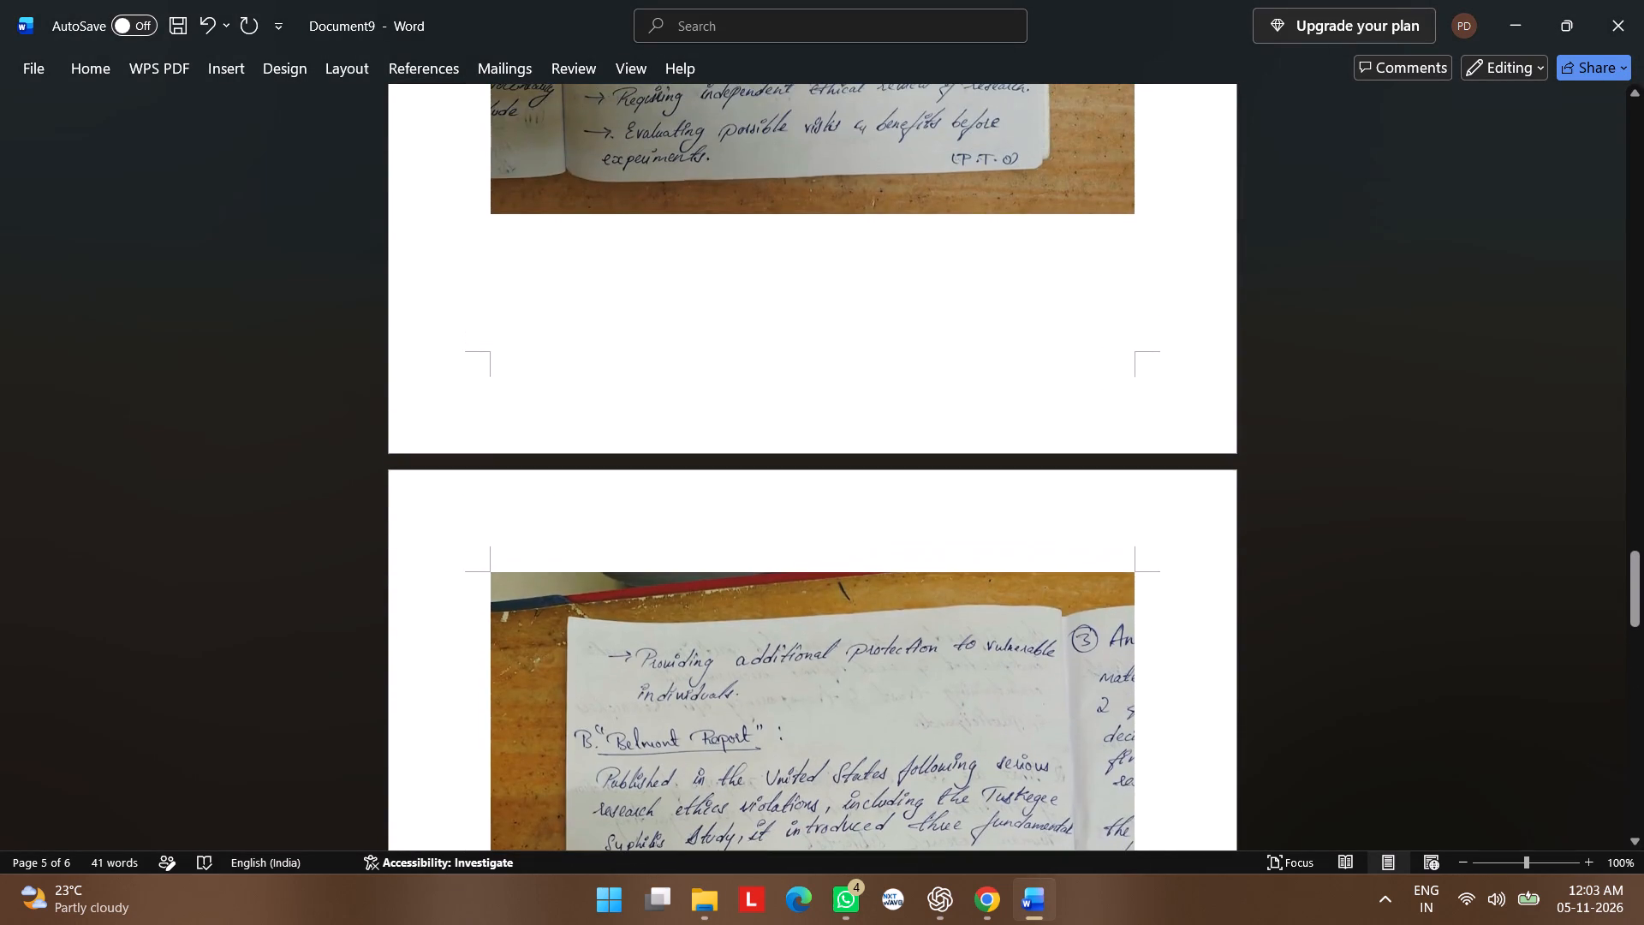
{"action": "scroll", "coordinate": [783, 391], "scroll_direction": "up", "scroll_amount": 7}
{"action": "scroll", "coordinate": [783, 391], "scroll_direction": "up", "scroll_amount": 18}
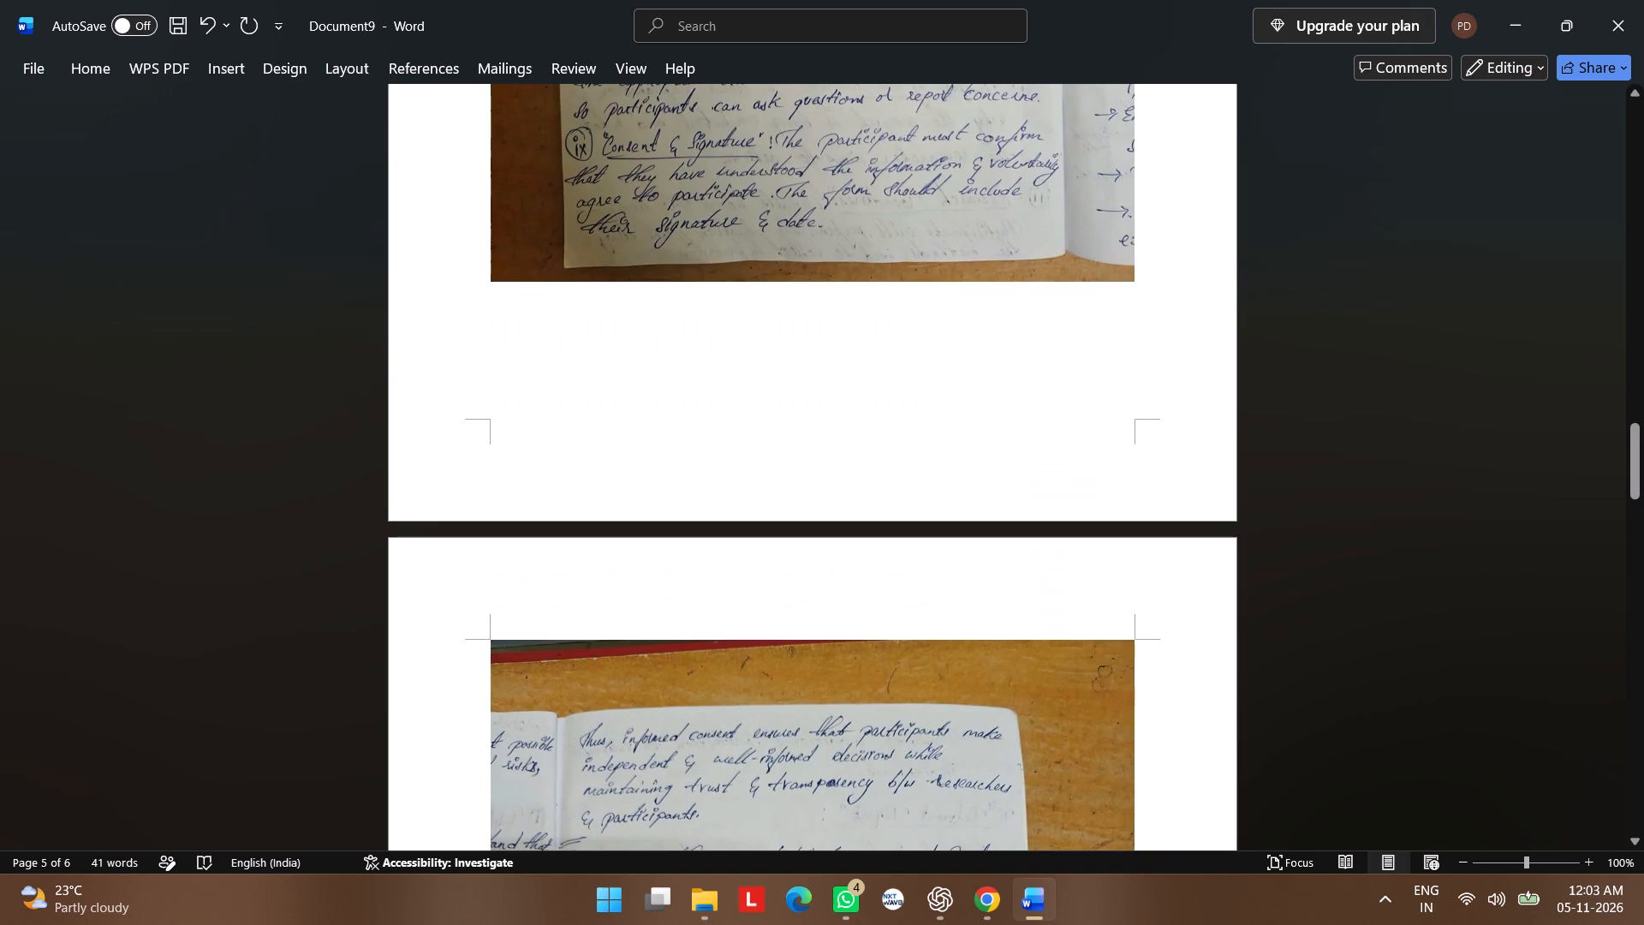
{"action": "scroll", "coordinate": [784, 396], "scroll_direction": "down", "scroll_amount": 20}
{"action": "scroll", "coordinate": [784, 396], "scroll_direction": "down", "scroll_amount": 16}
{"action": "scroll", "coordinate": [808, 444], "scroll_direction": "up", "scroll_amount": 4}
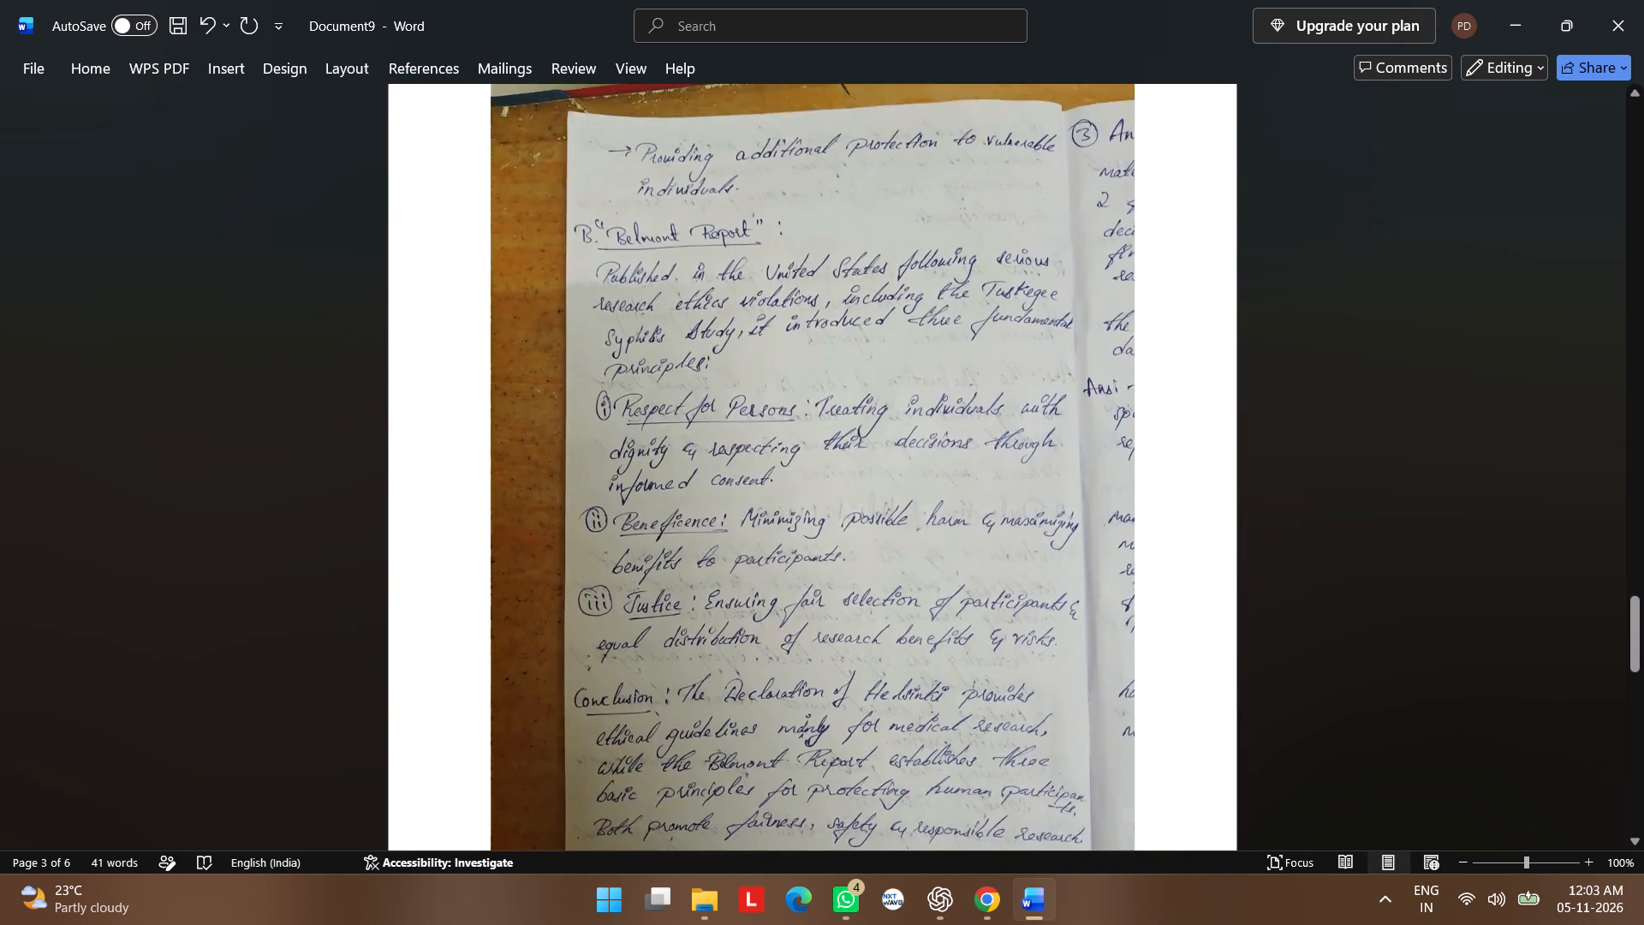
{"action": "scroll", "coordinate": [808, 444], "scroll_direction": "up", "scroll_amount": 13}
{"action": "scroll", "coordinate": [808, 440], "scroll_direction": "down", "scroll_amount": 20}
{"action": "scroll", "coordinate": [808, 440], "scroll_direction": "down", "scroll_amount": 8}
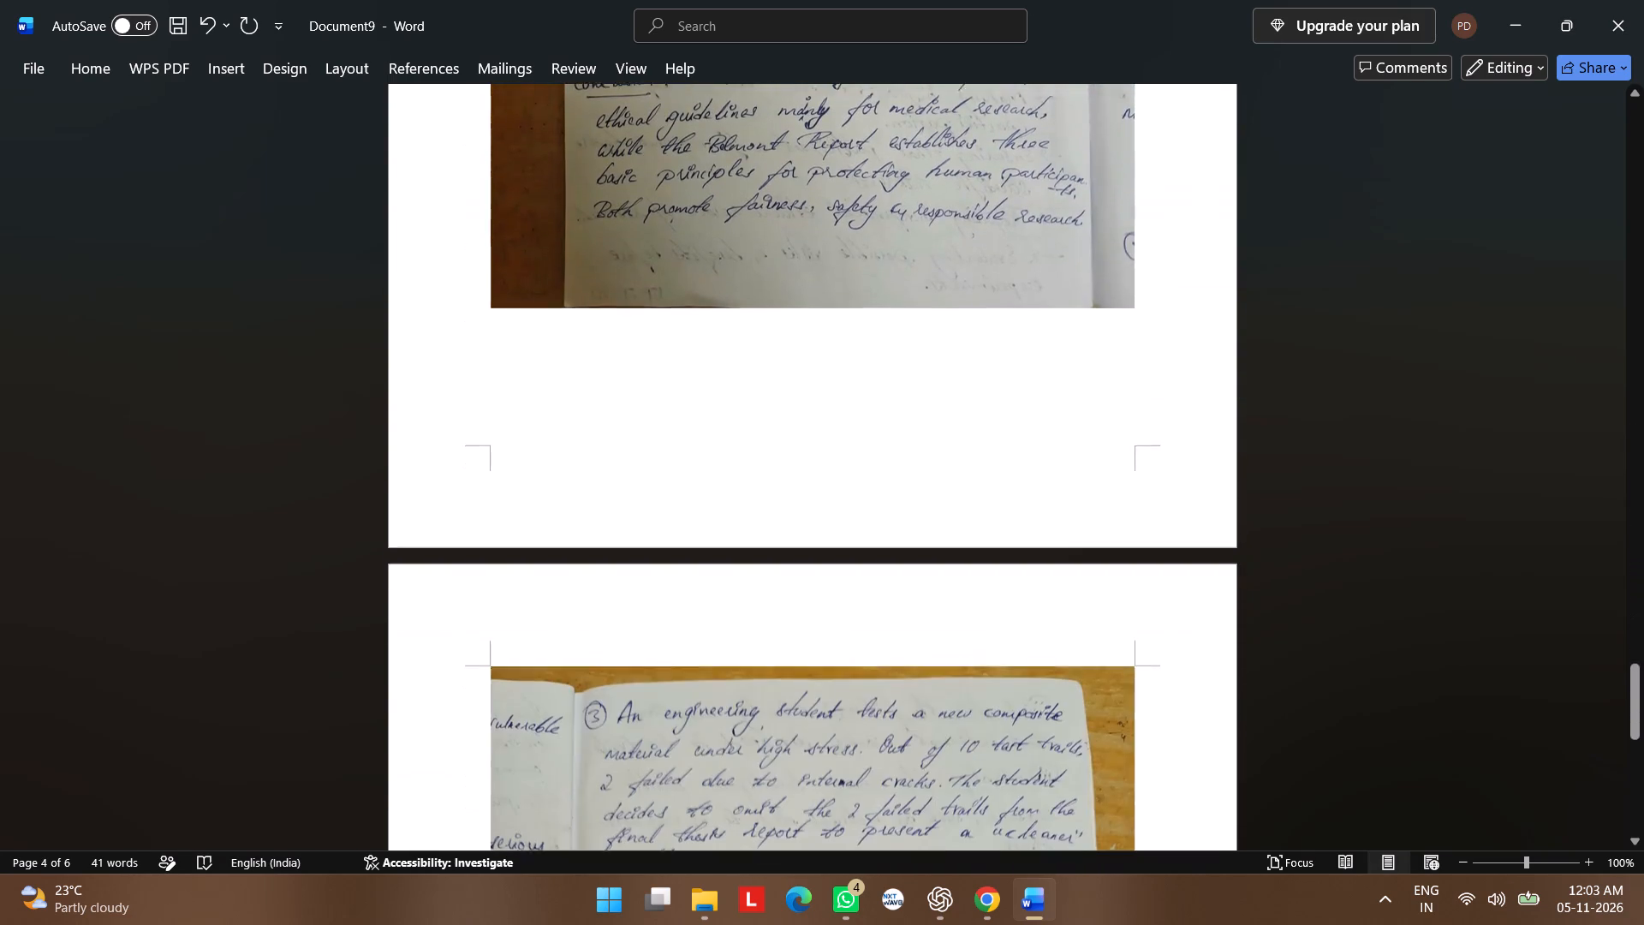
{"action": "scroll", "coordinate": [848, 531], "scroll_direction": "down", "scroll_amount": 19}
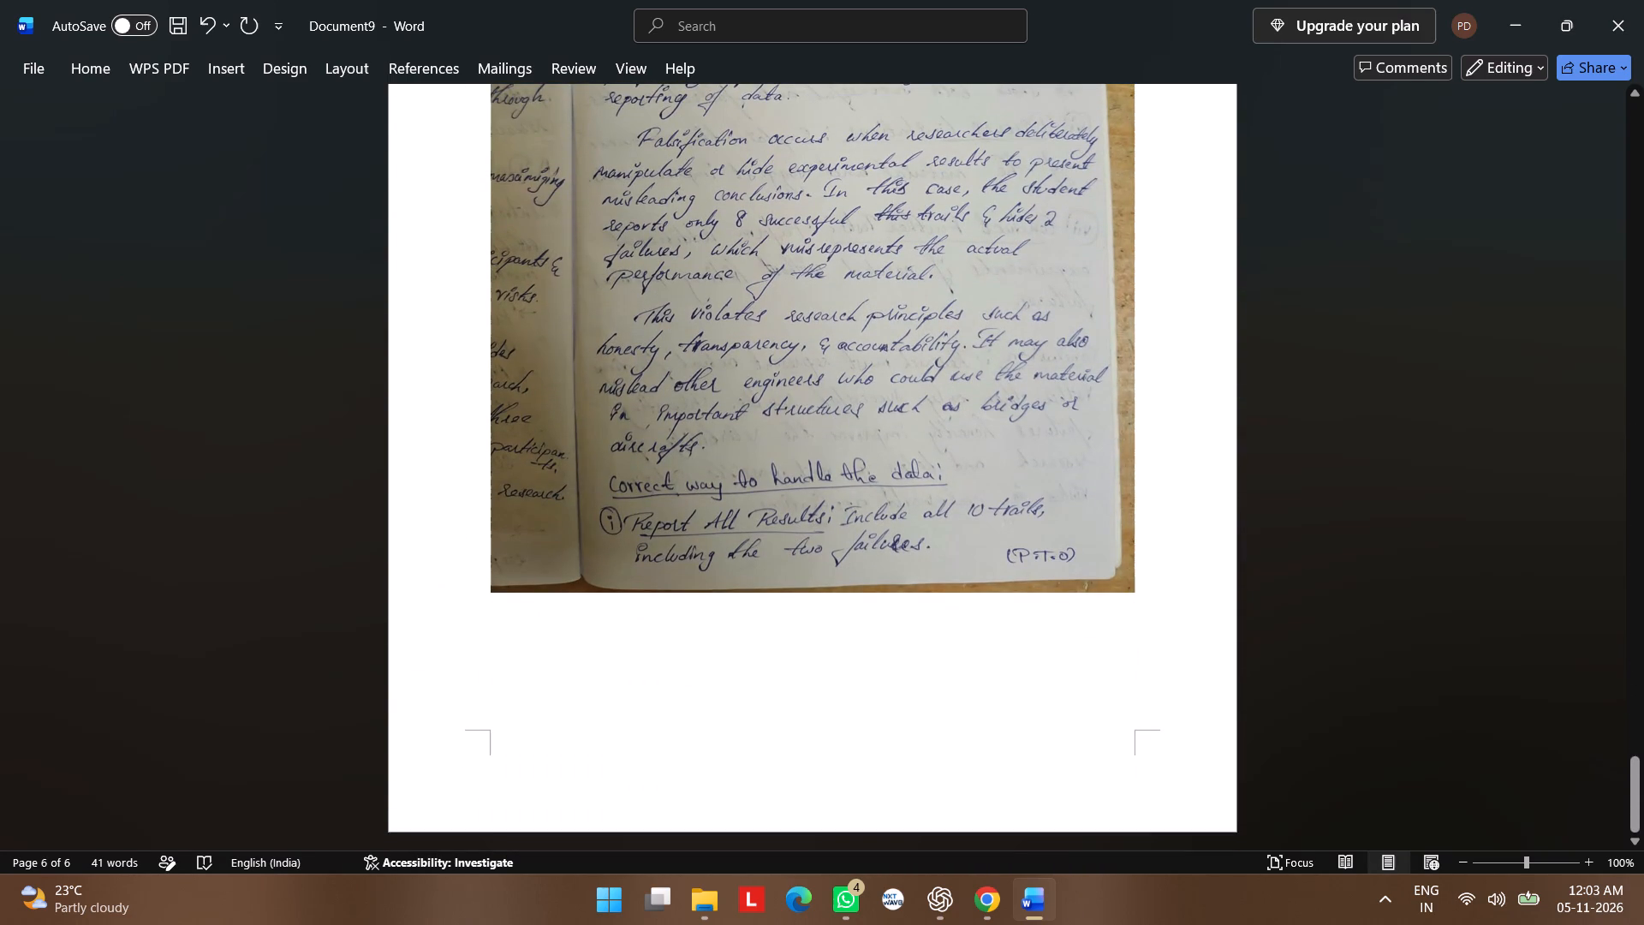
{"action": "scroll", "coordinate": [846, 538], "scroll_direction": "down", "scroll_amount": 6}
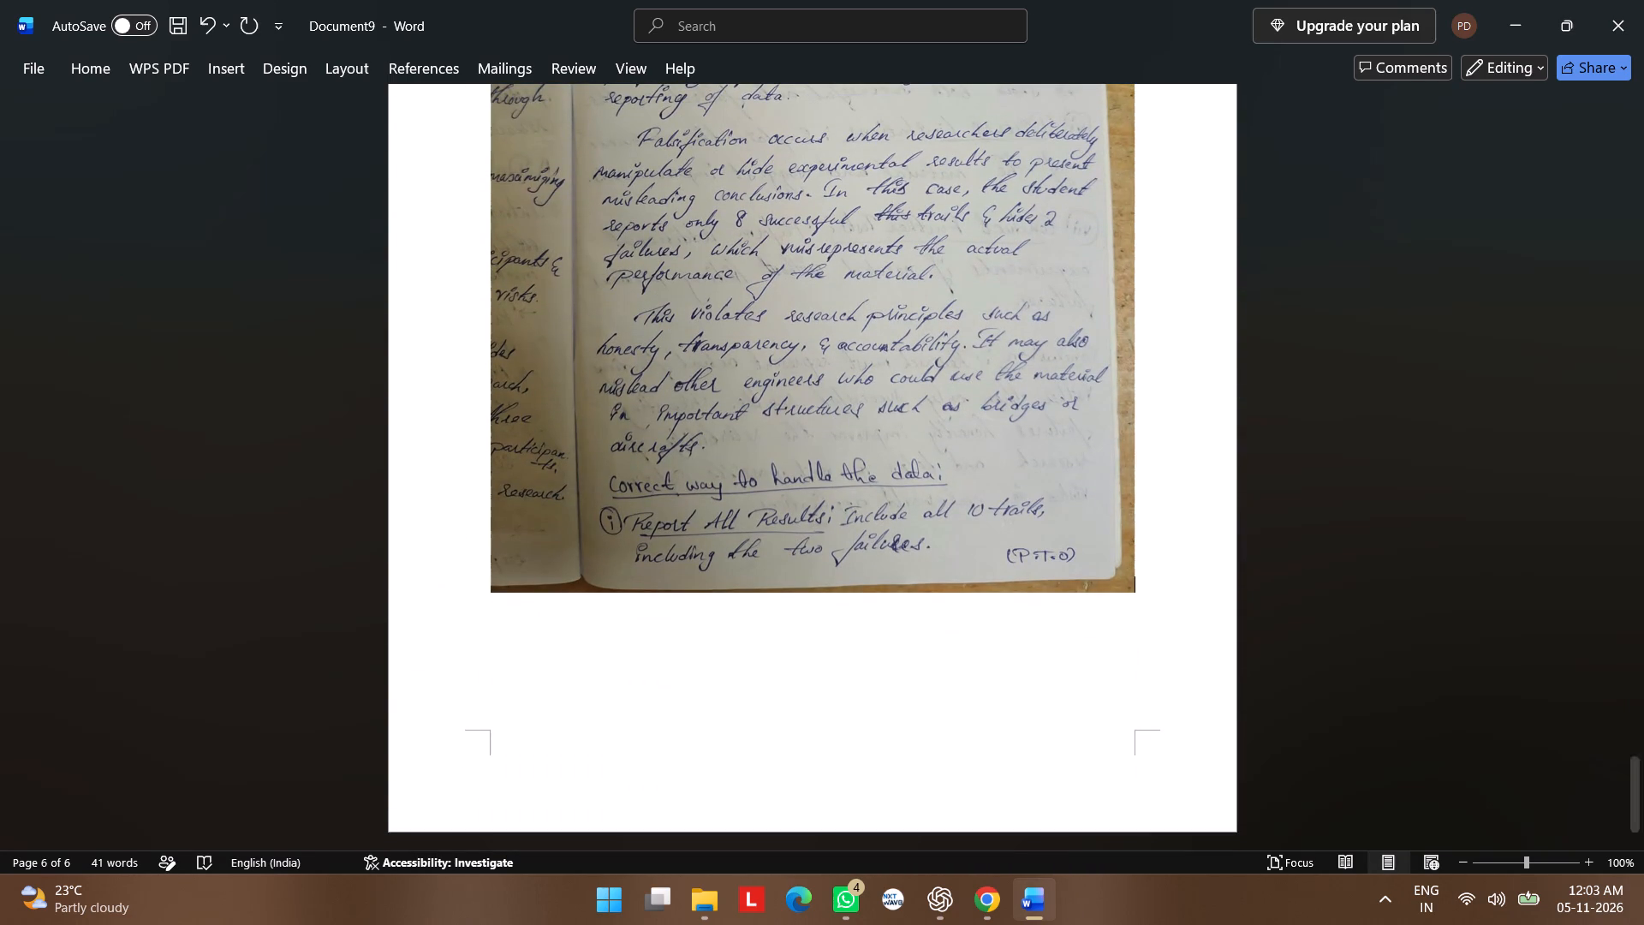
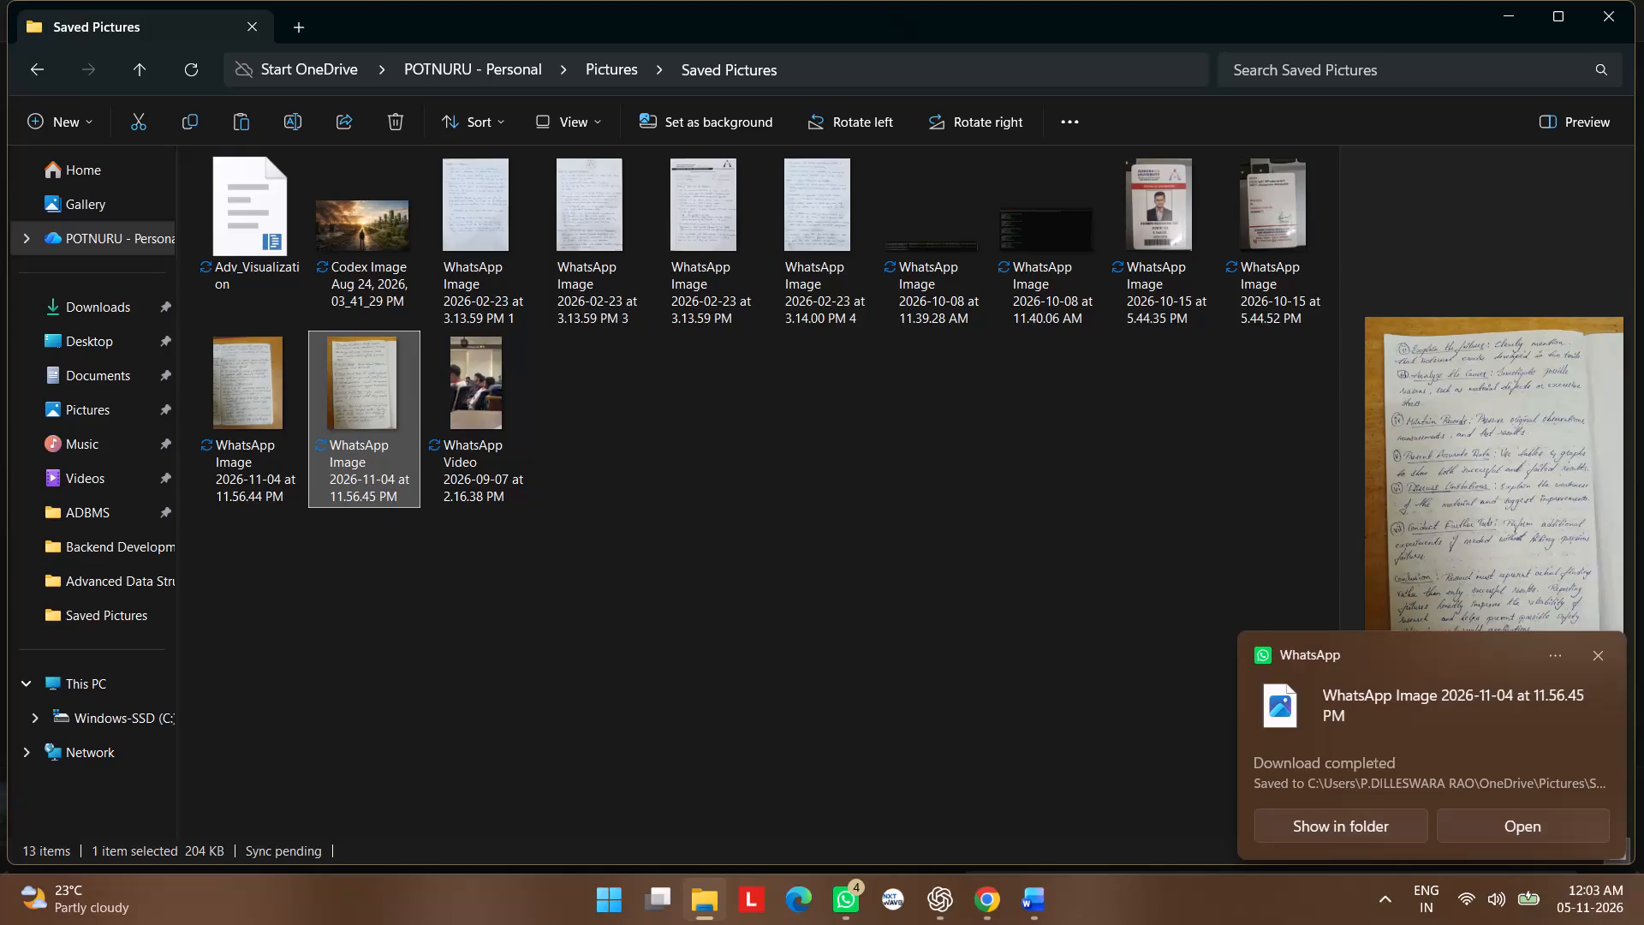
Switch to Word and paste the copied WhatsApp Image 2026-11-04 at 11.56.45 PM after the last answer photo in Document9.
{"action": "key", "text": "alt+Tab"}
{"action": "key", "text": "alt+Tab"}
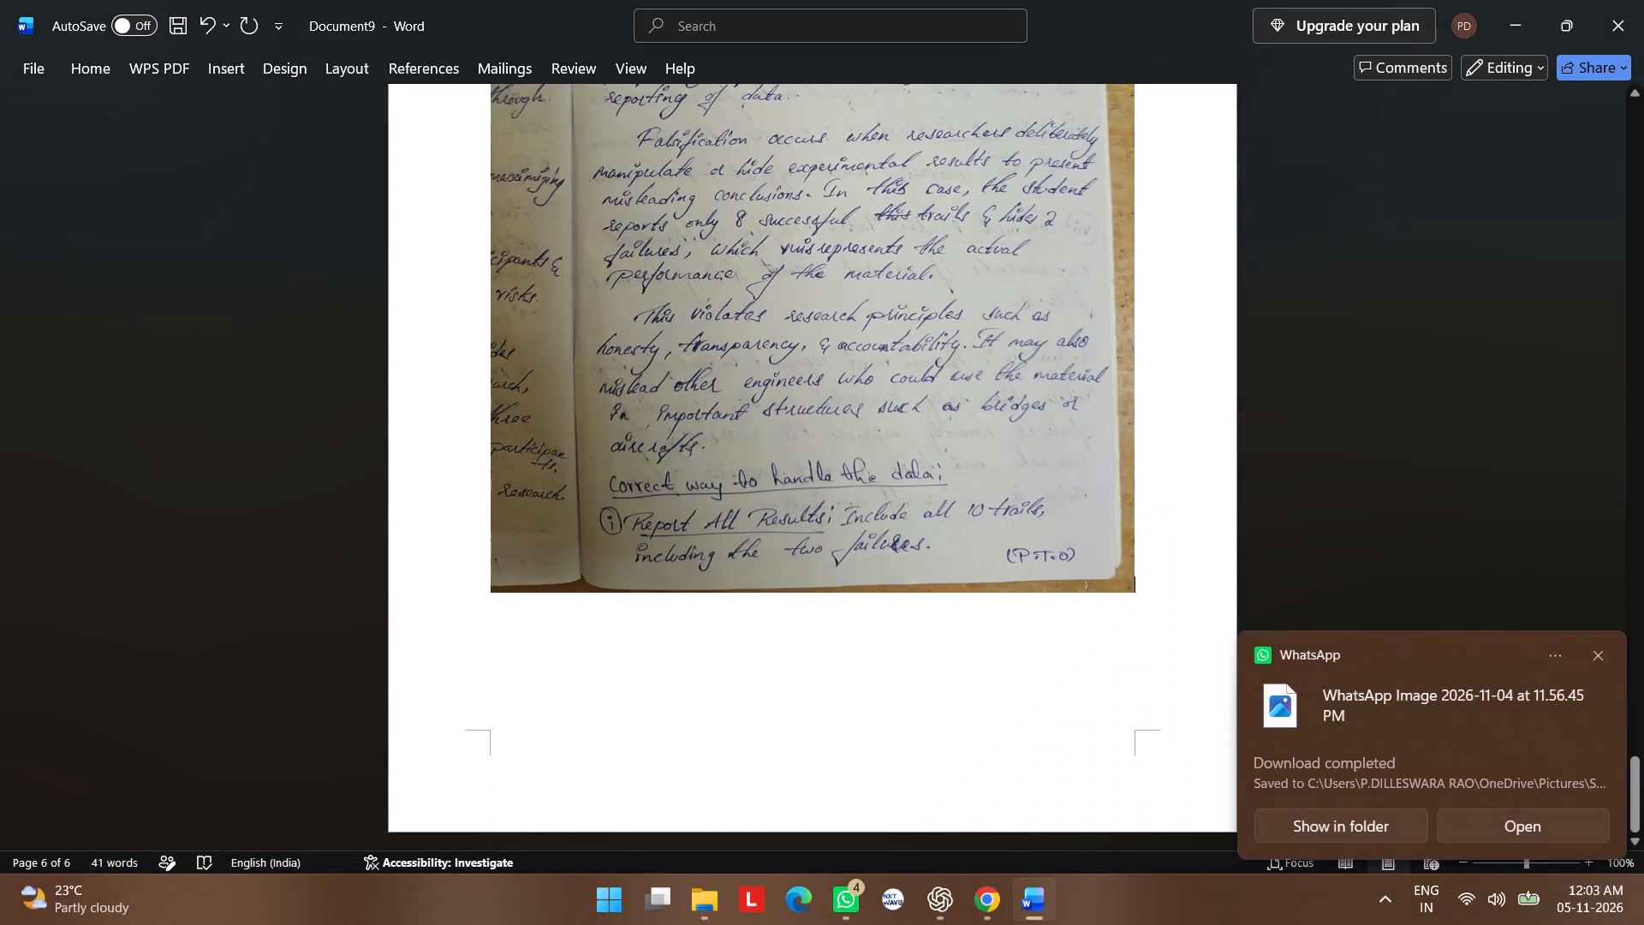
{"action": "key", "text": "ctrl+v"}
{"action": "scroll", "coordinate": [871, 417], "scroll_direction": "up", "scroll_amount": 16}
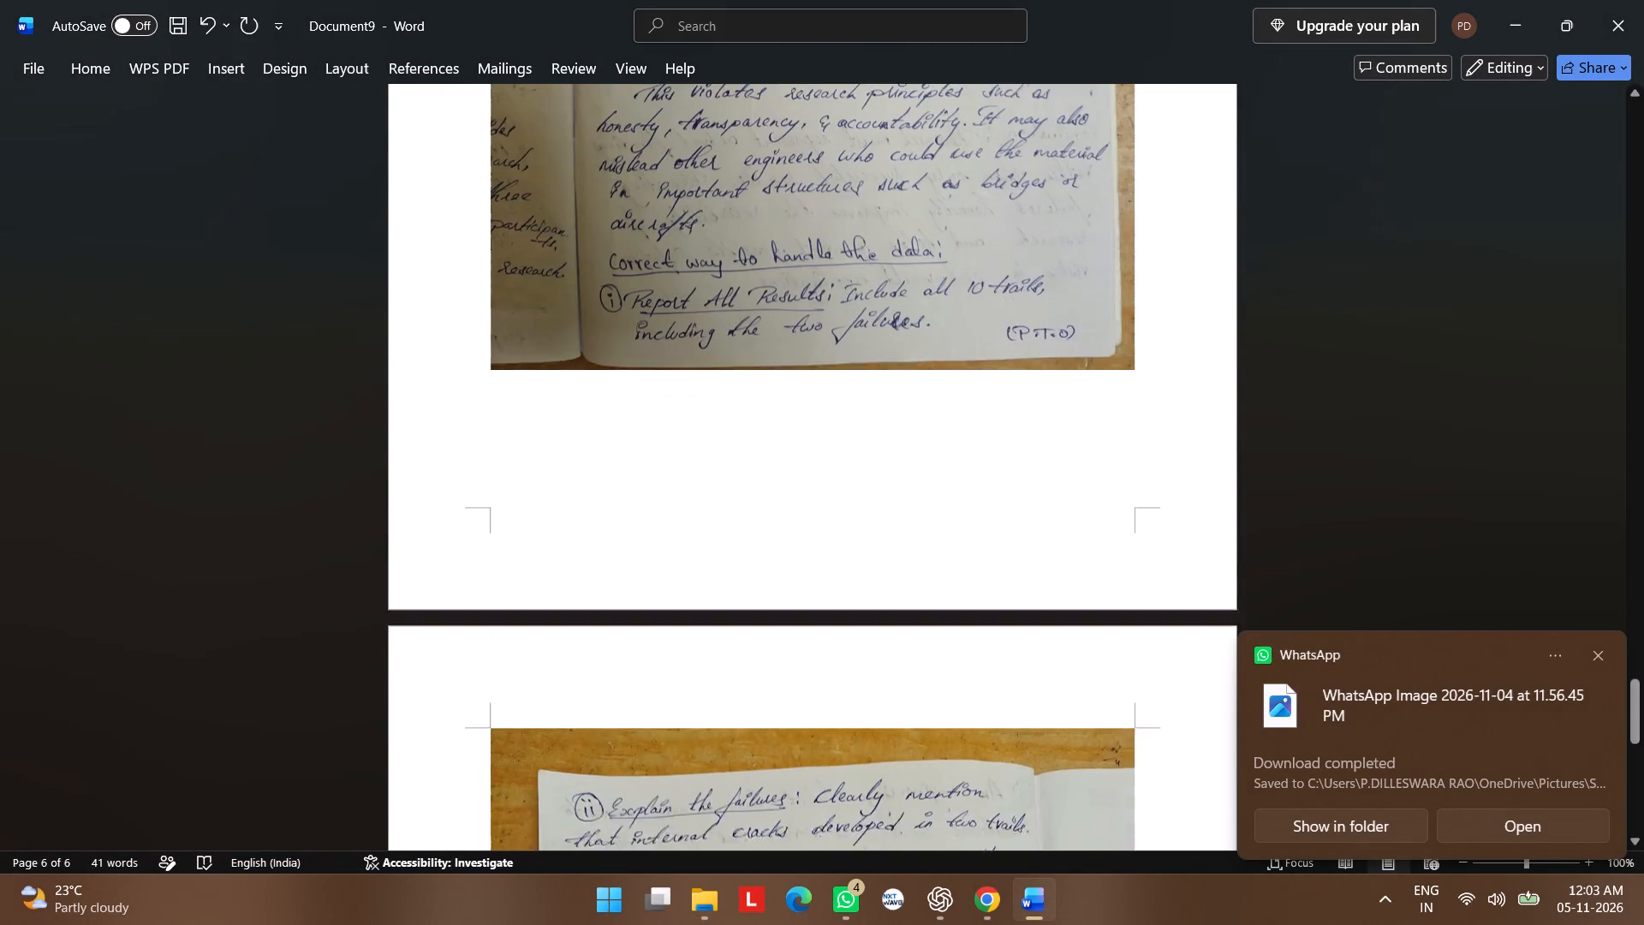
{"action": "scroll", "coordinate": [872, 419], "scroll_direction": "down", "scroll_amount": 9}
{"action": "scroll", "coordinate": [878, 570], "scroll_direction": "down", "scroll_amount": 17}
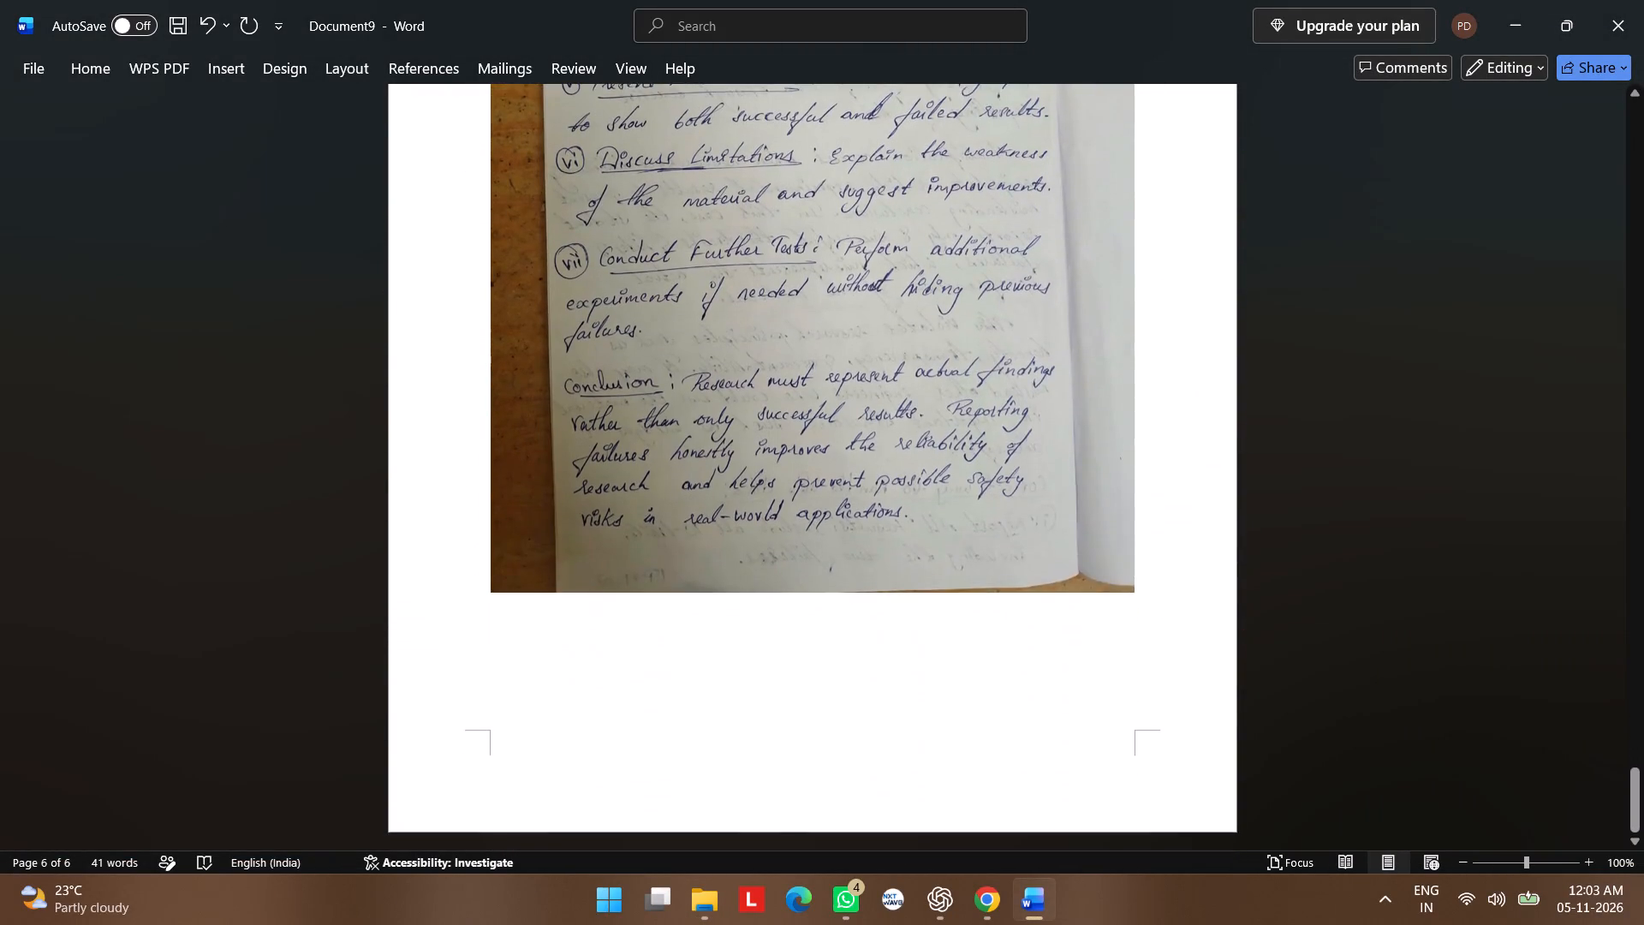
{"action": "scroll", "coordinate": [884, 559], "scroll_direction": "up", "scroll_amount": 6}
In Chrome, open the Research And Publication Ethics assessments on the Aurora site, copy the subject title, and return to Word.
{"action": "left_click", "coordinate": [973, 900]}
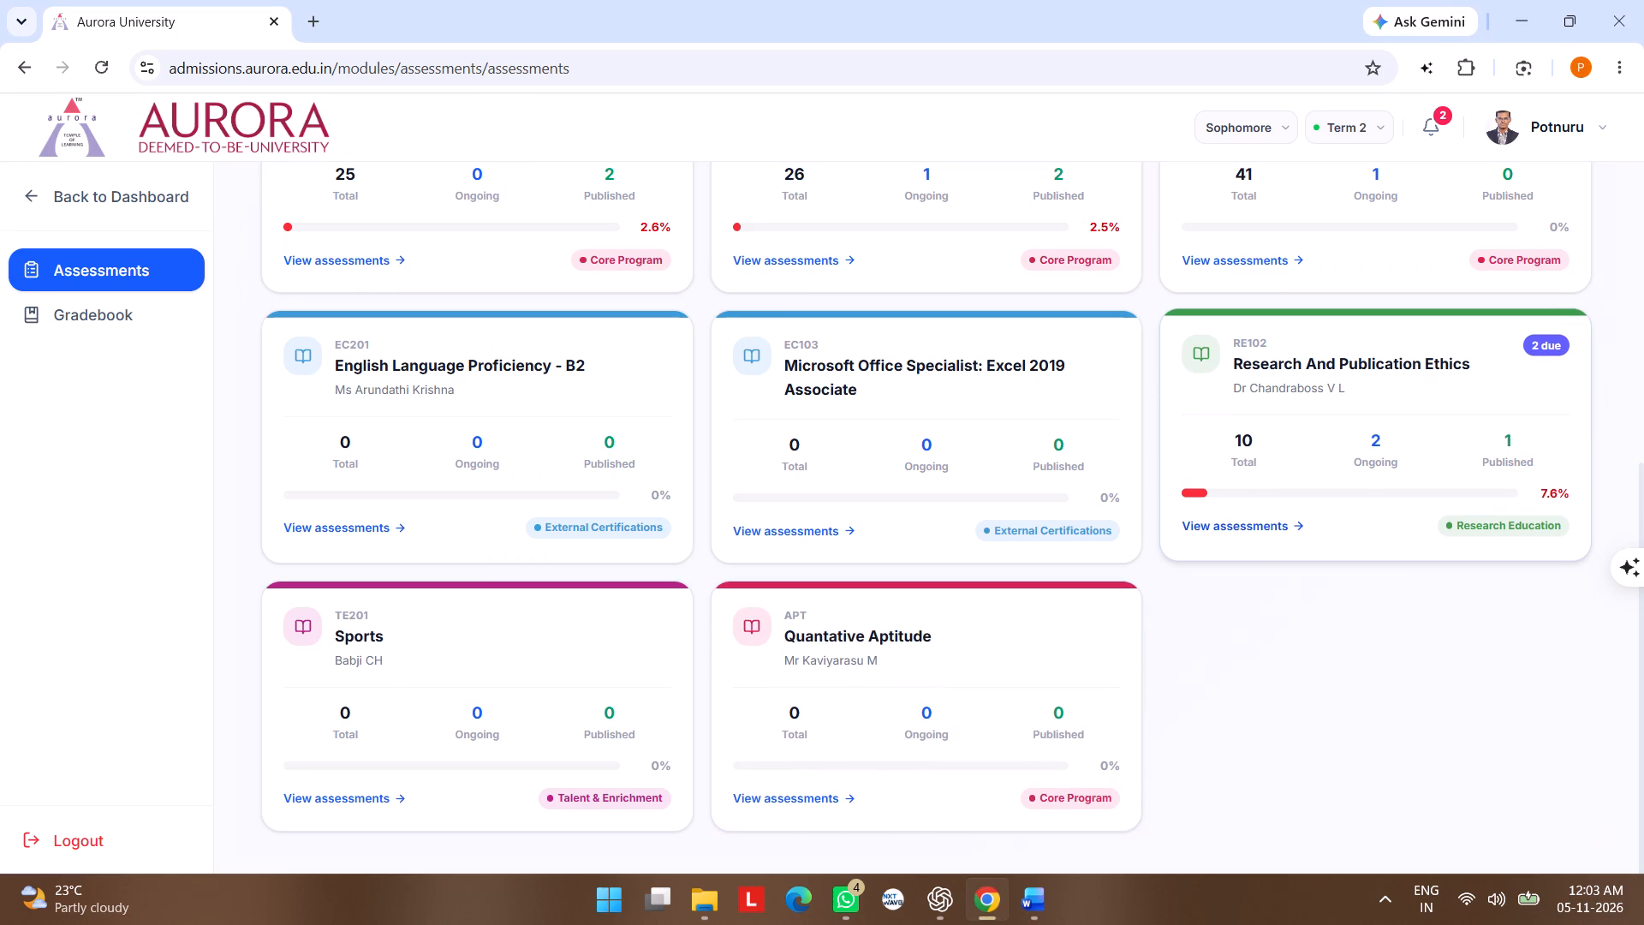
{"action": "left_click_drag", "start_coordinate": [1235, 357], "coordinate": [1475, 373]}
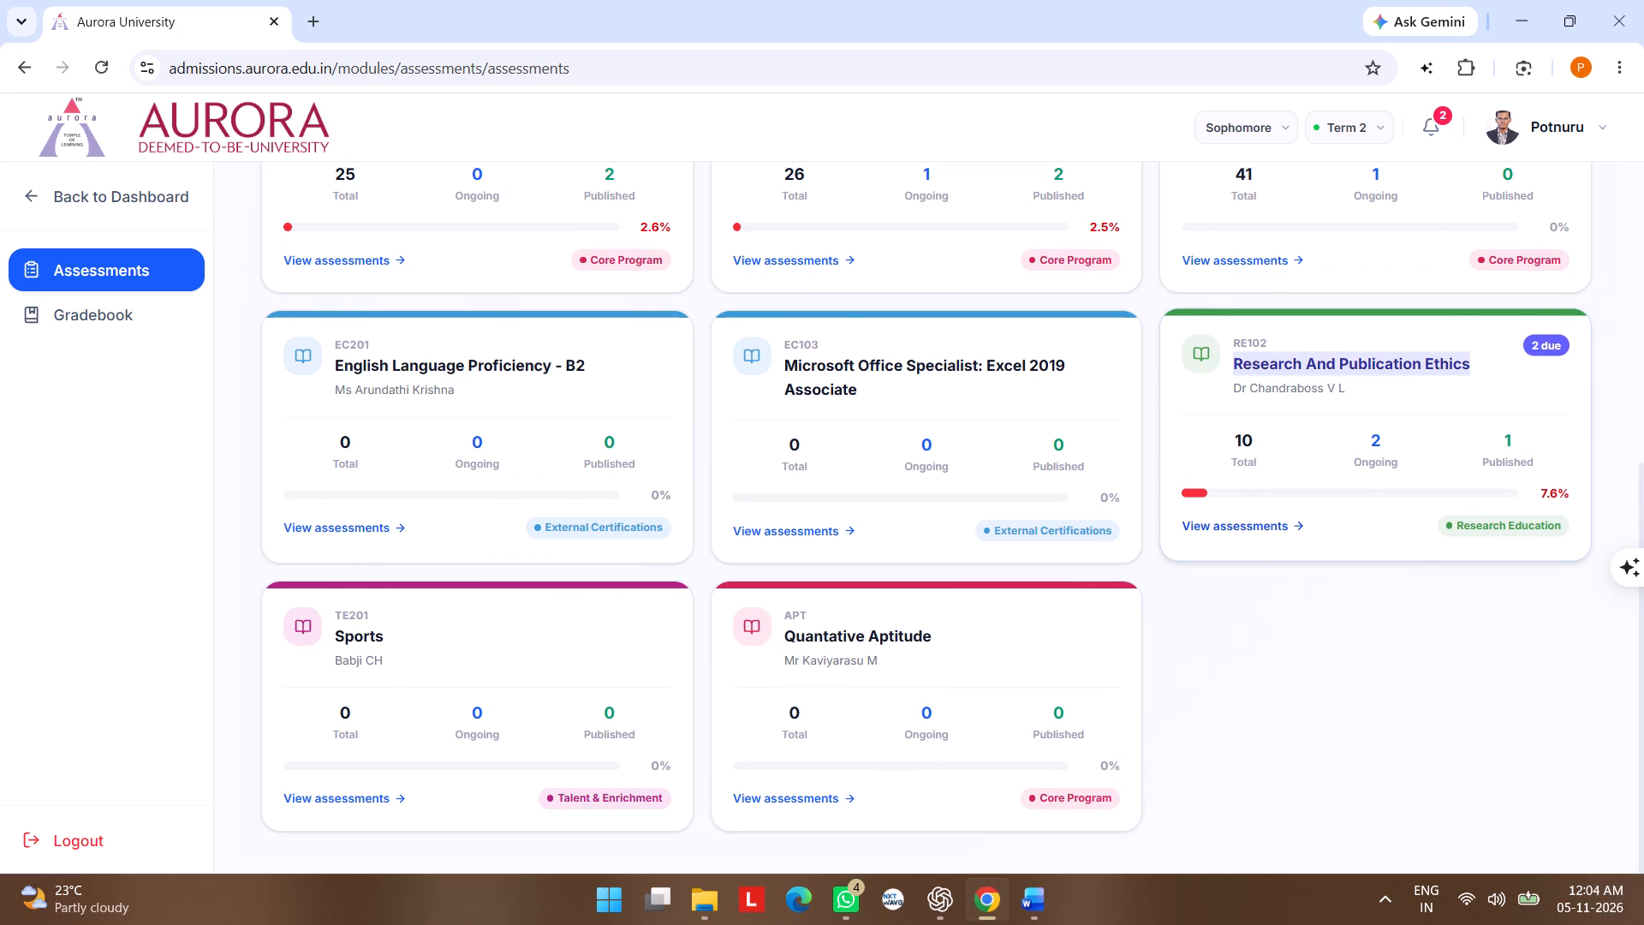
{"action": "left_click_drag", "start_coordinate": [1475, 373], "coordinate": [1477, 373]}
{"action": "scroll", "coordinate": [1209, 504], "scroll_direction": "up", "scroll_amount": 12}
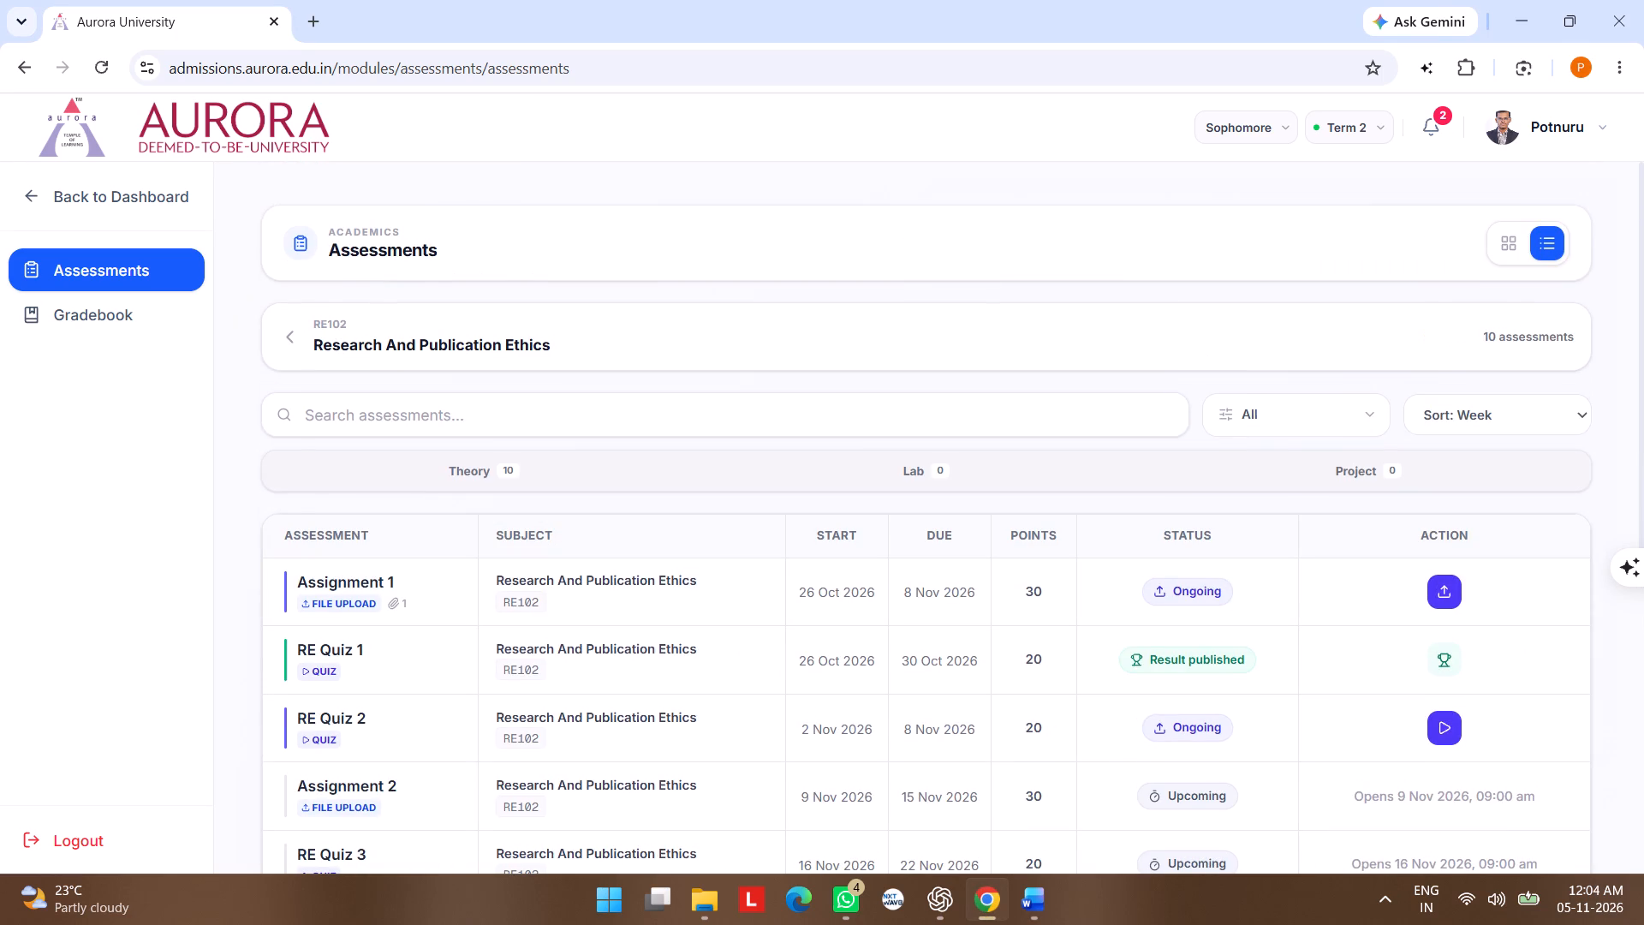
{"action": "left_click_drag", "start_coordinate": [315, 343], "coordinate": [607, 349]}
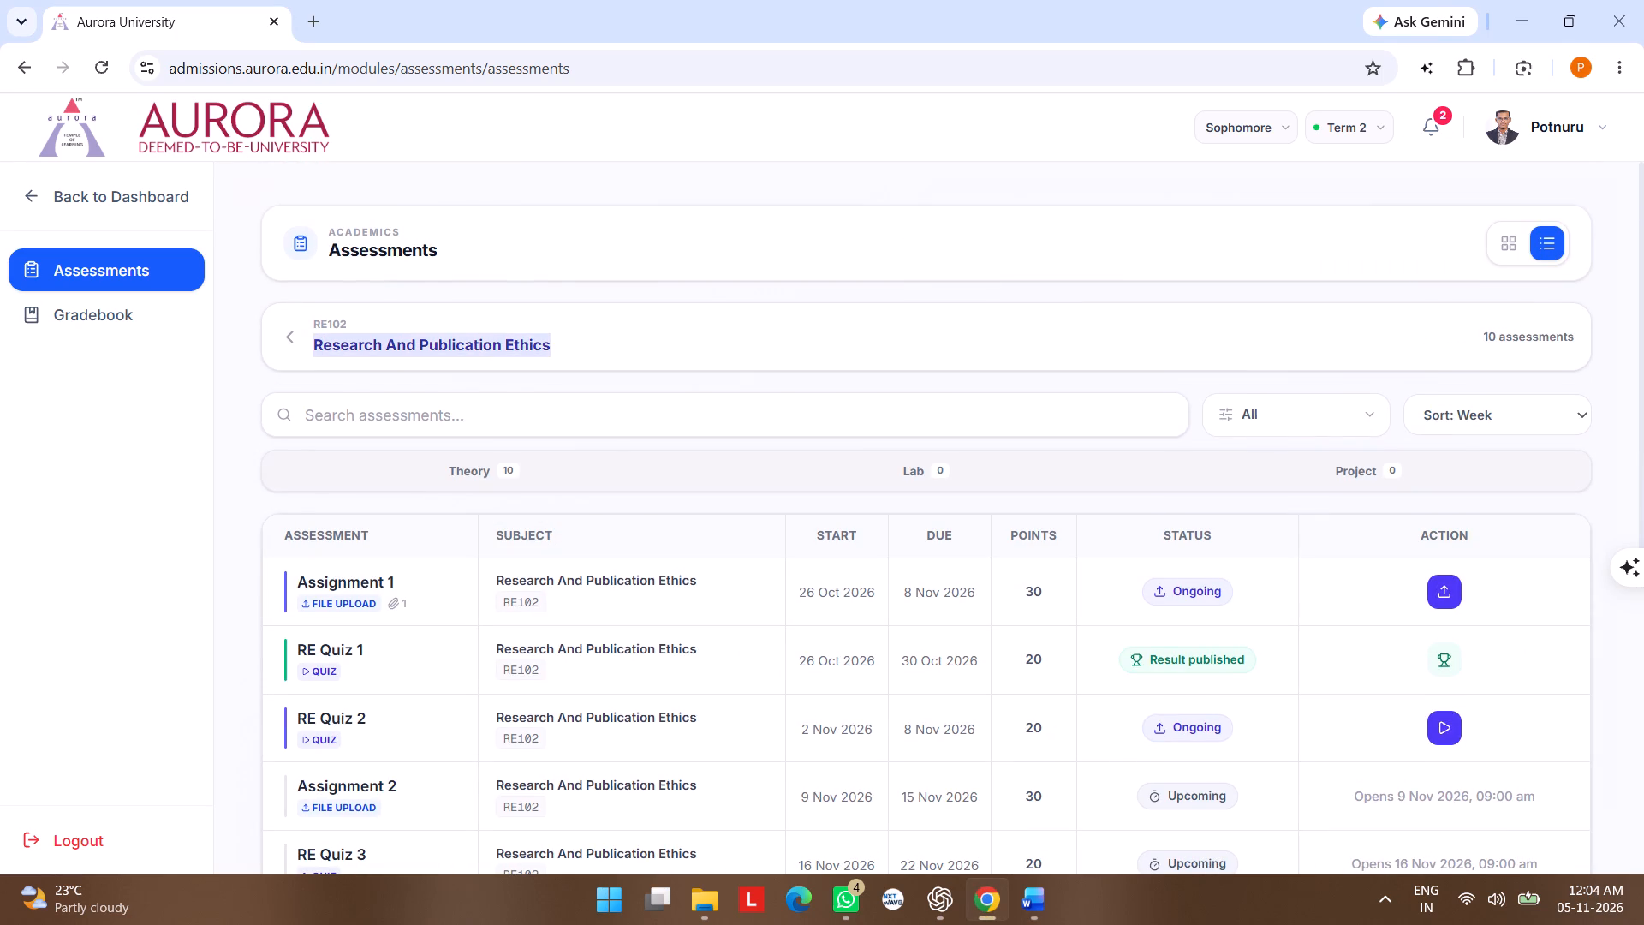
{"action": "key", "text": "ctrl+c"}
{"action": "key", "text": "alt+Tab"}
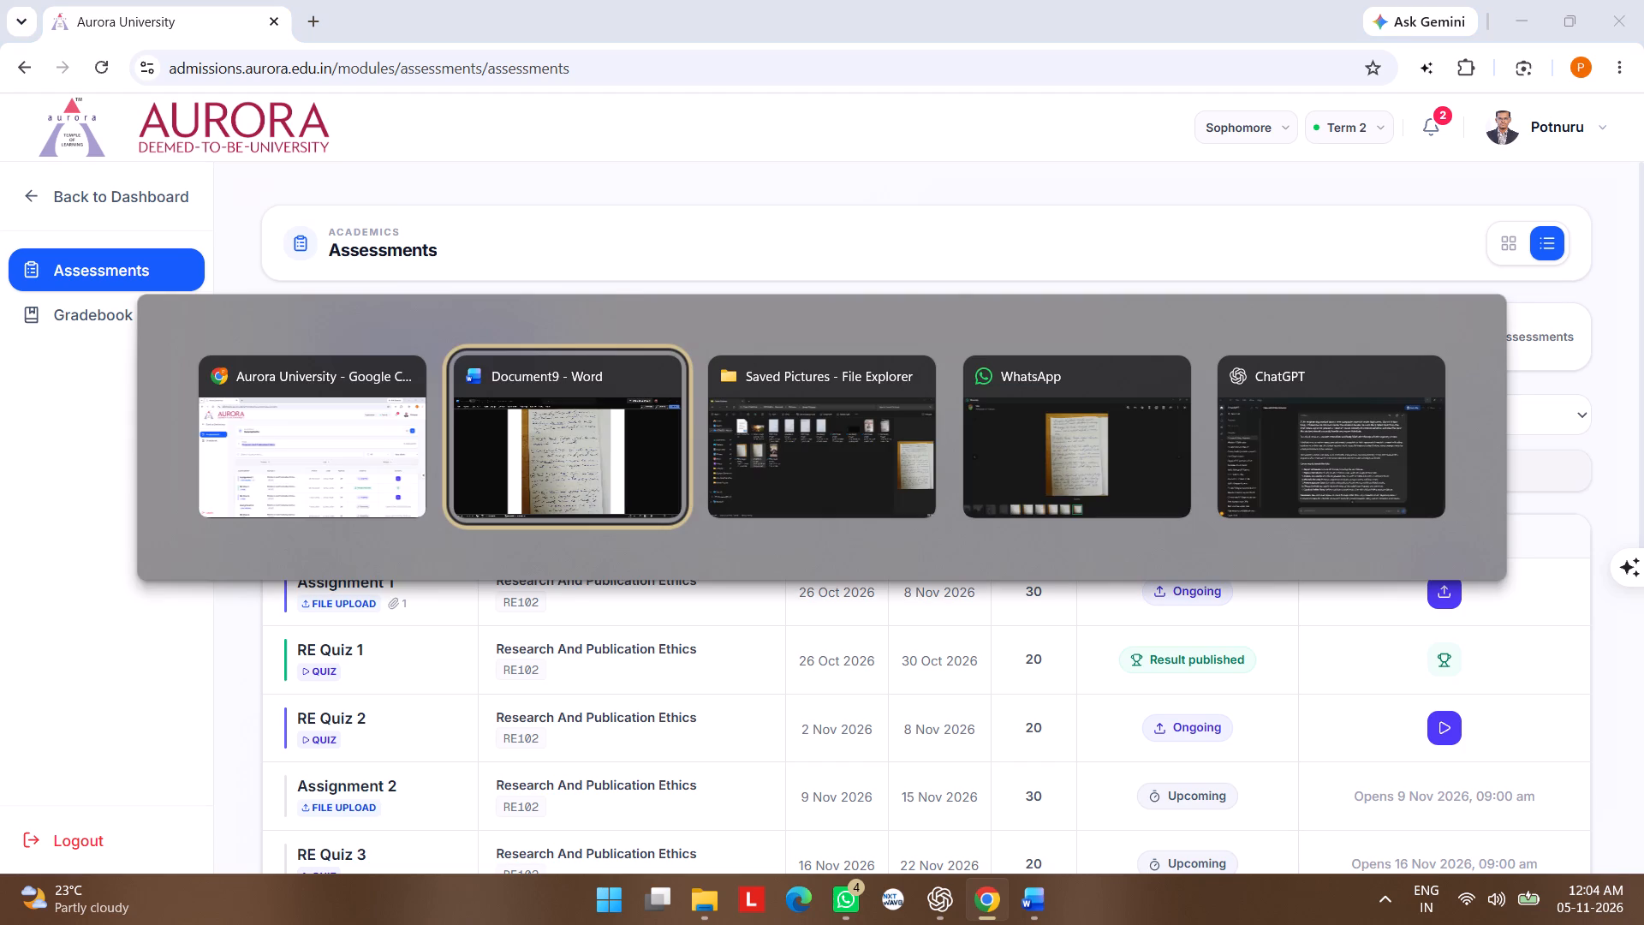
In the Word document, replace the cover page's Subject Name value with the copied bold text "Research And Publication Ethics".
{"action": "key", "text": "alt+Tab"}
{"action": "key", "text": "alt+Tab"}
{"action": "key", "text": "alt+Tab"}
{"action": "key", "text": "alt+Tab"}
{"action": "key", "text": "alt+Tab"}
{"action": "scroll", "coordinate": [610, 359], "scroll_direction": "up", "scroll_amount": 16}
{"action": "scroll", "coordinate": [751, 383], "scroll_direction": "up", "scroll_amount": 20}
{"action": "scroll", "coordinate": [751, 383], "scroll_direction": "up", "scroll_amount": 3}
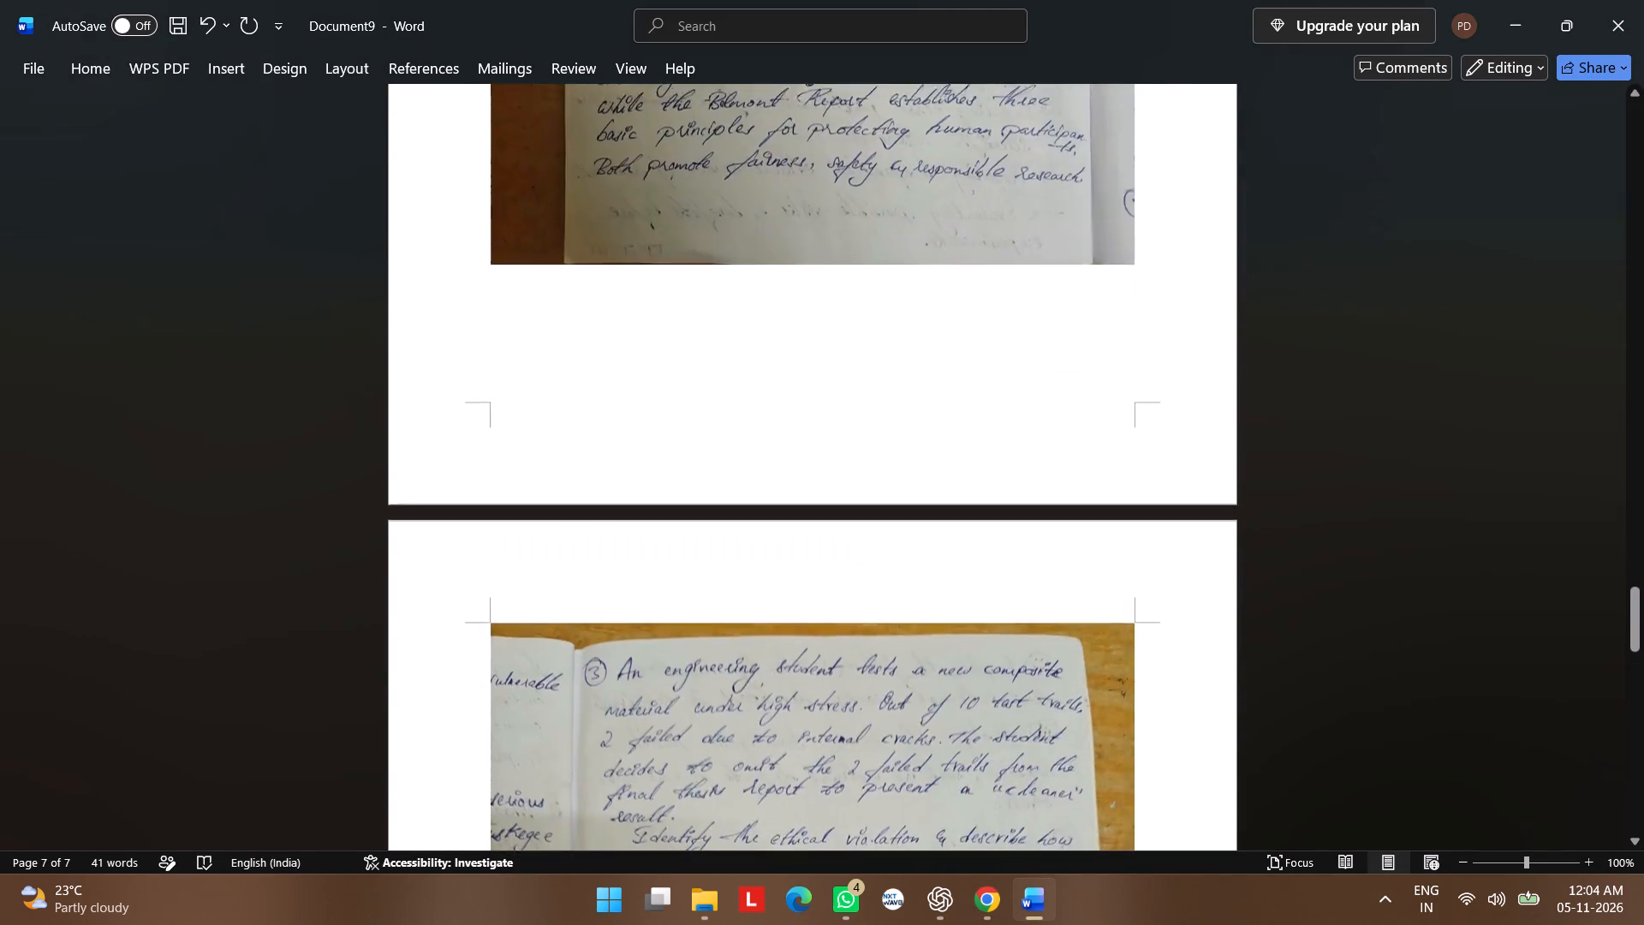
{"action": "scroll", "coordinate": [756, 385], "scroll_direction": "up", "scroll_amount": 4}
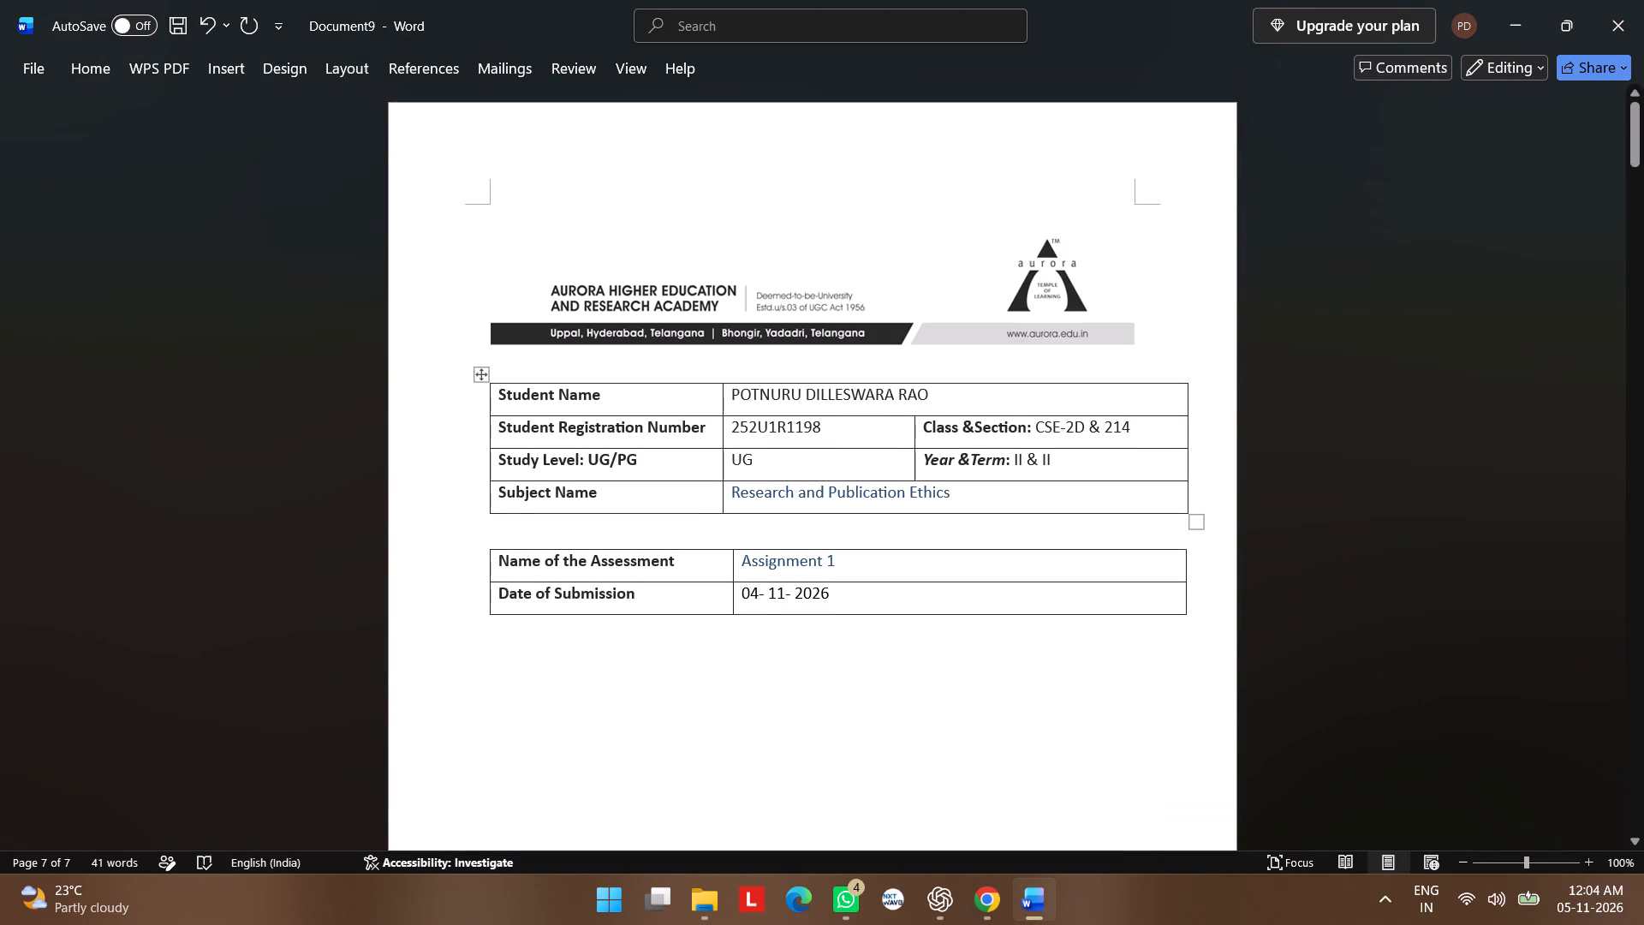
{"action": "left_click_drag", "start_coordinate": [730, 492], "coordinate": [866, 499]}
{"action": "left_click", "coordinate": [876, 492]}
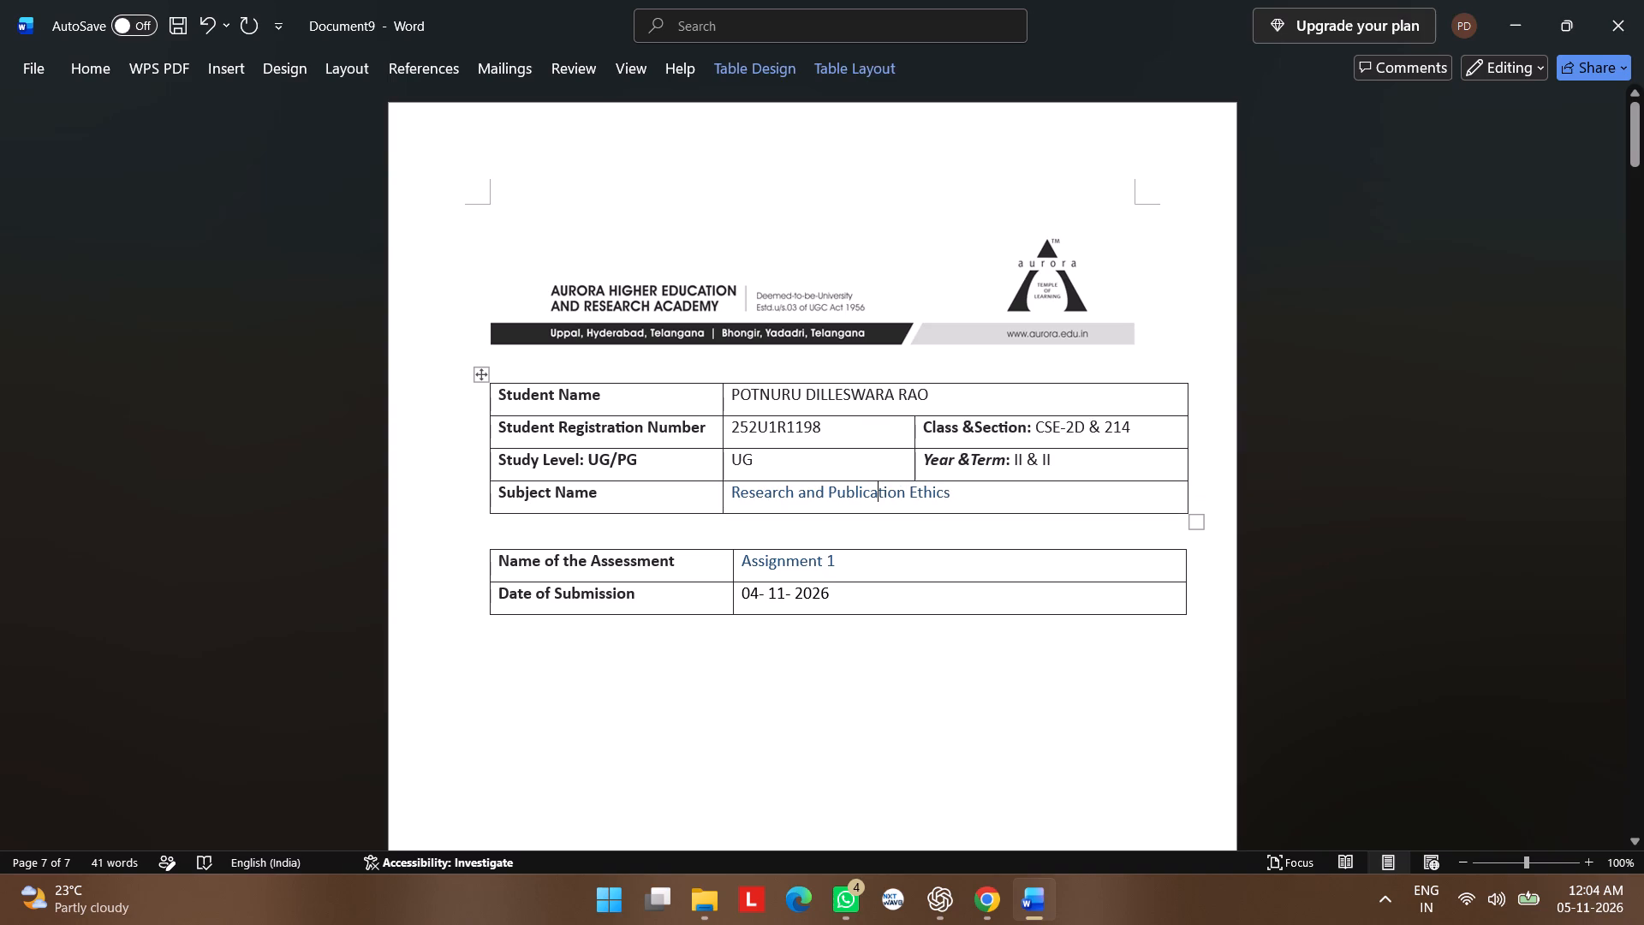
{"action": "left_click_drag", "start_coordinate": [731, 490], "coordinate": [976, 500]}
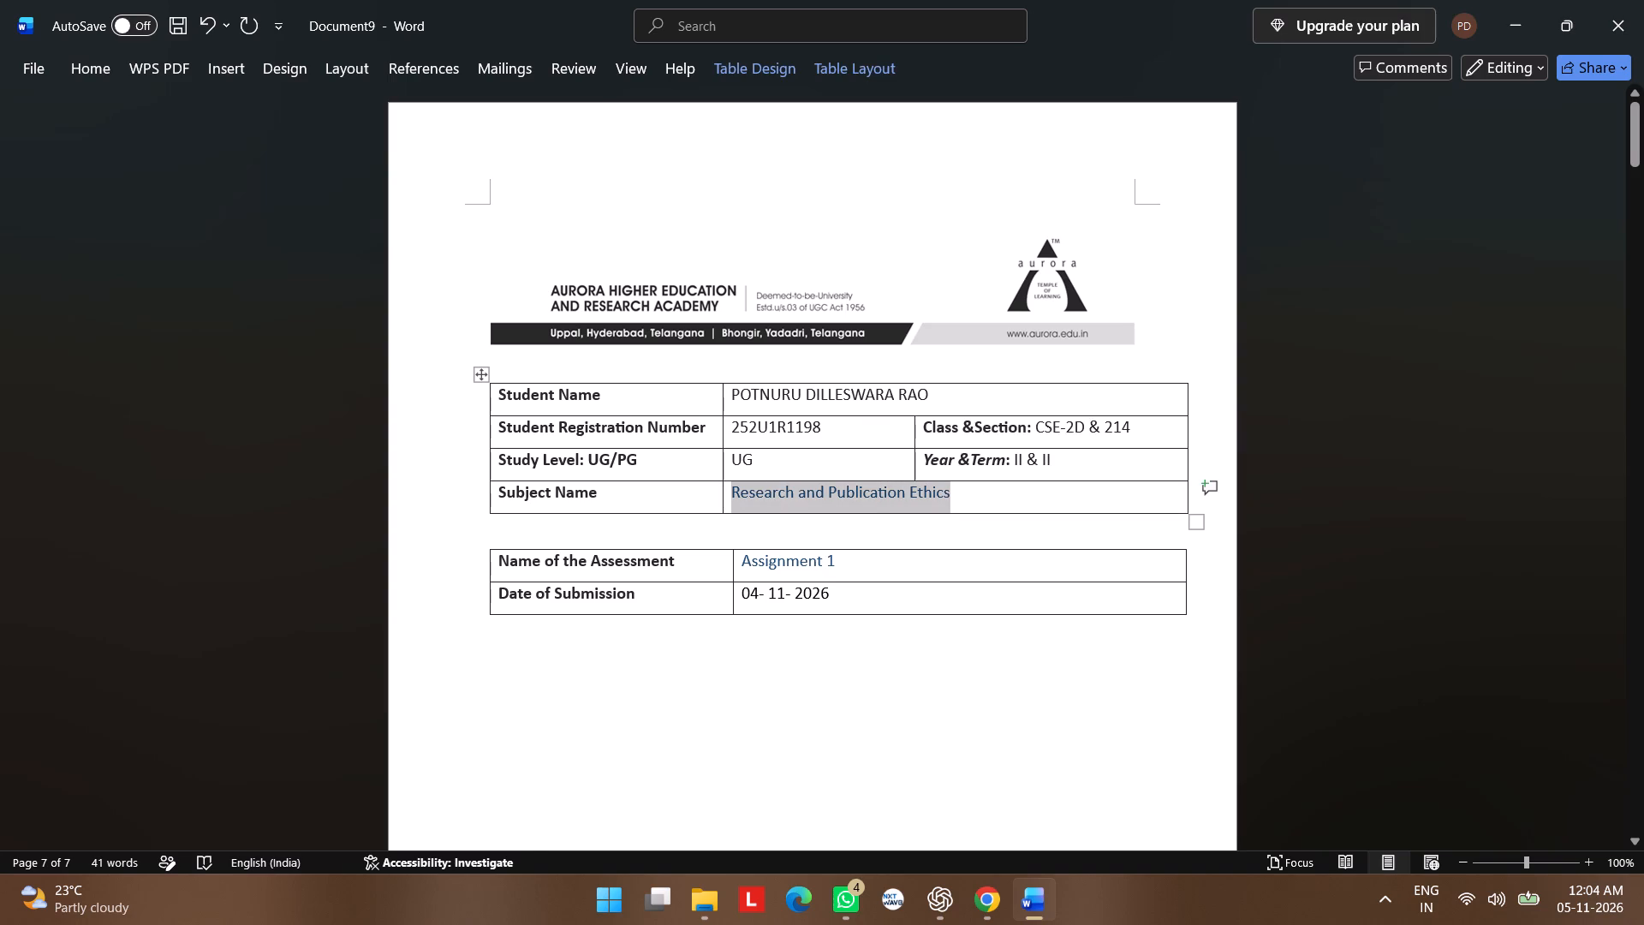
{"action": "key", "text": "ctrl+v"}
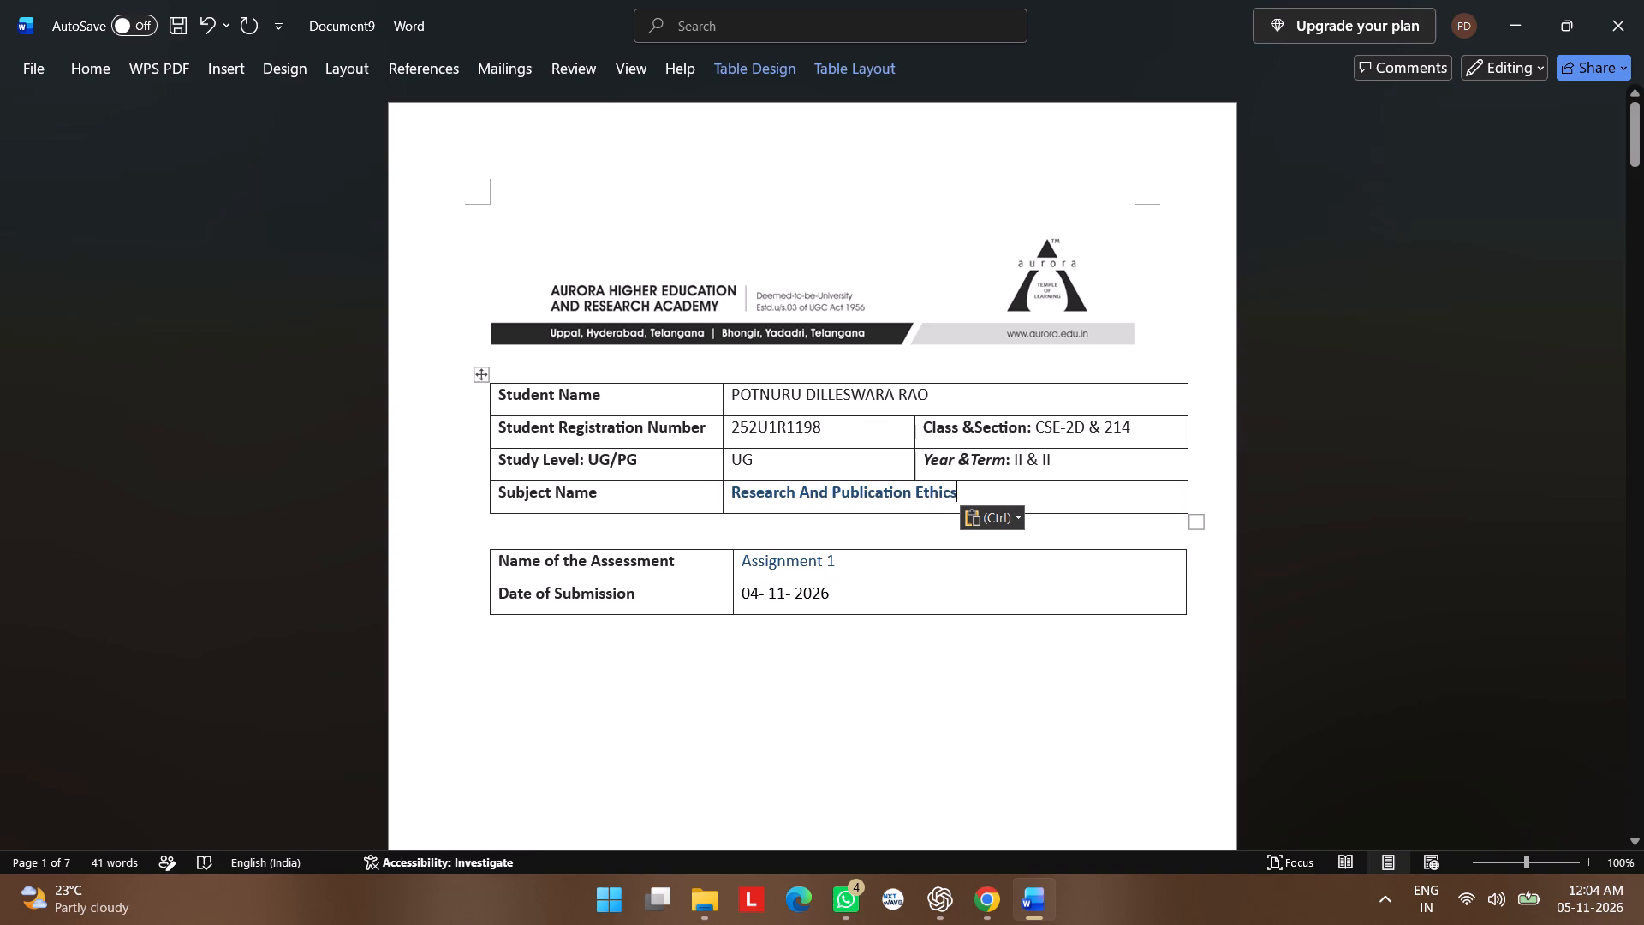
Make the Name of the Assessment value "Assignment 1" bold in the cover page table.
{"action": "left_click", "coordinate": [742, 564]}
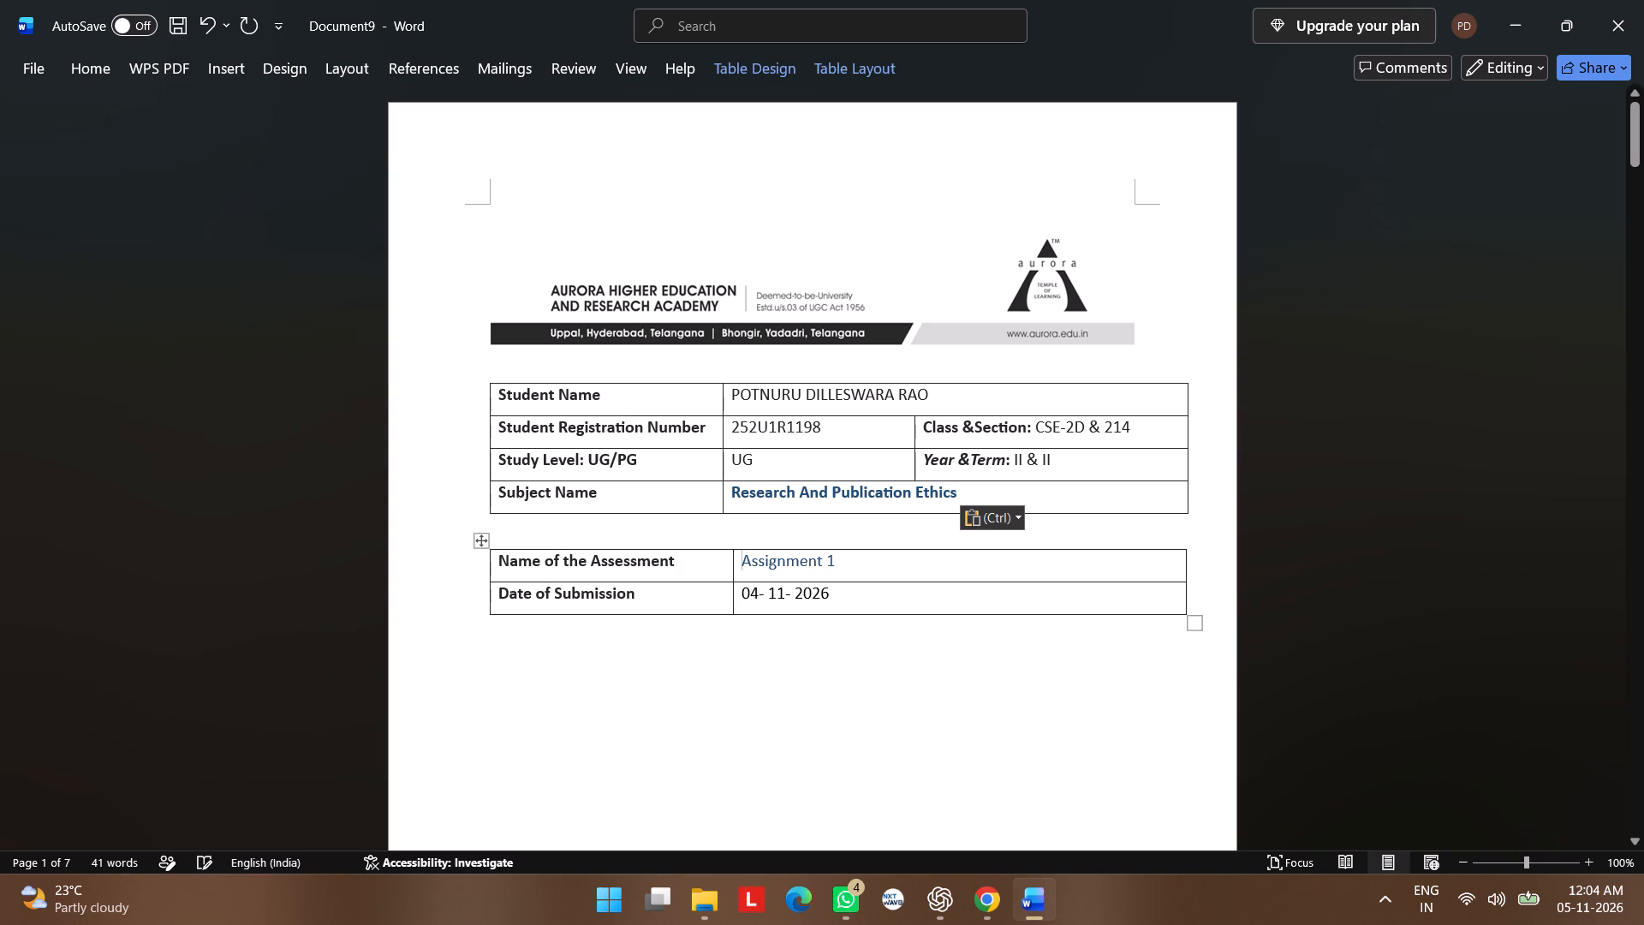
{"action": "left_click", "coordinate": [736, 570]}
{"action": "left_click", "coordinate": [753, 619]}
{"action": "left_click", "coordinate": [753, 630]}
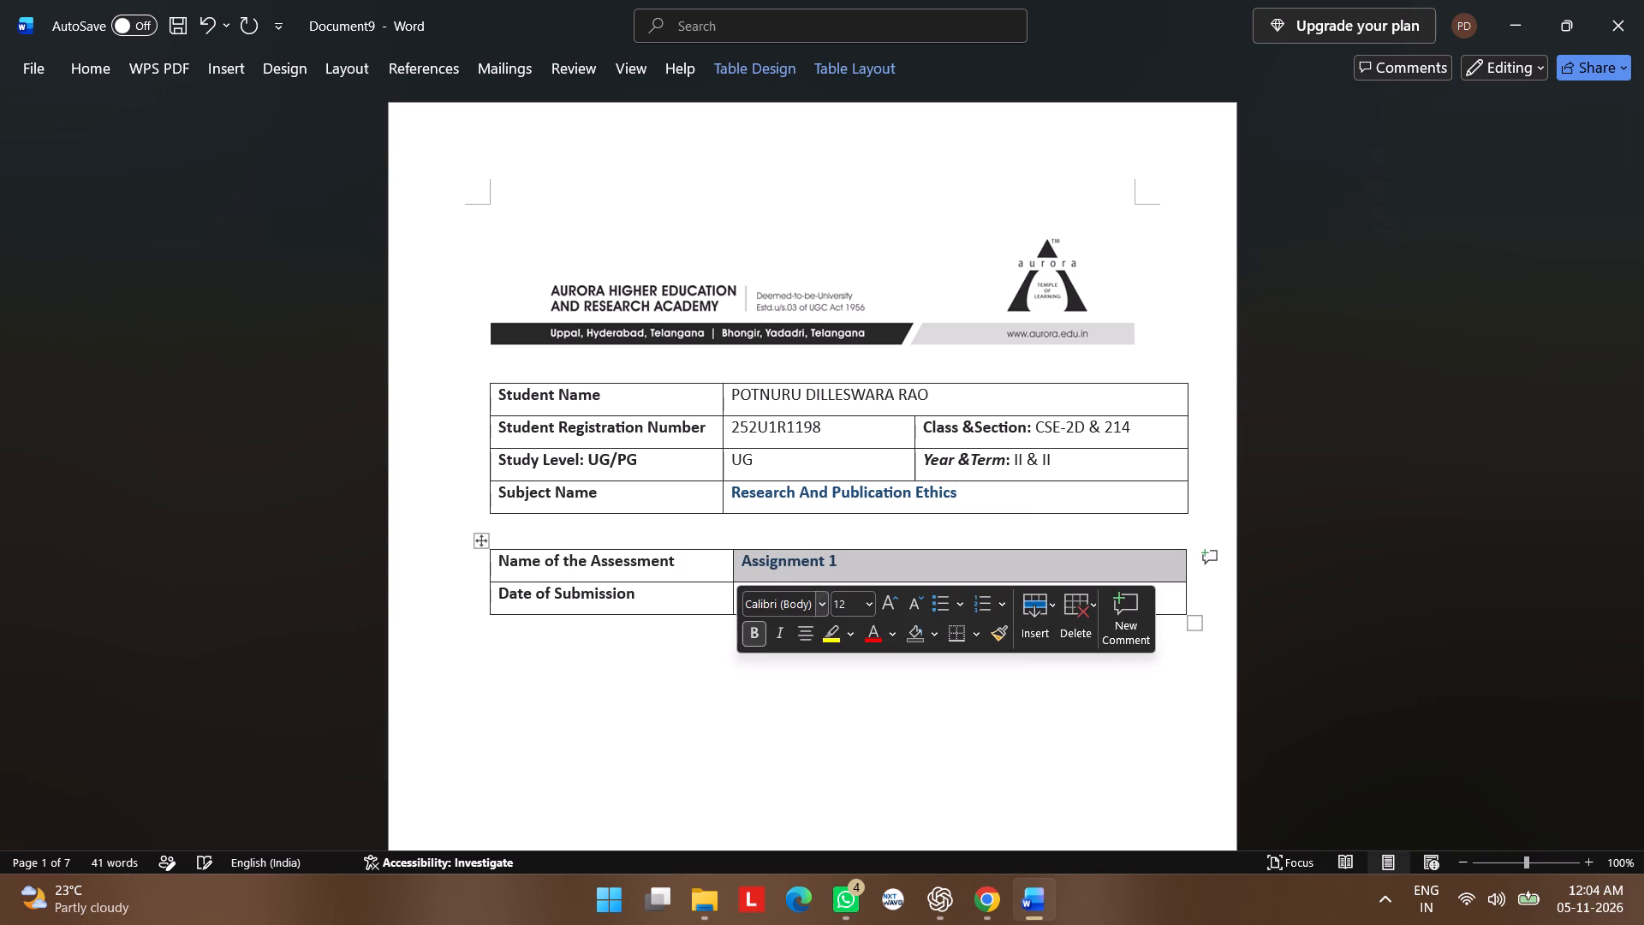
{"action": "left_click", "coordinate": [850, 569]}
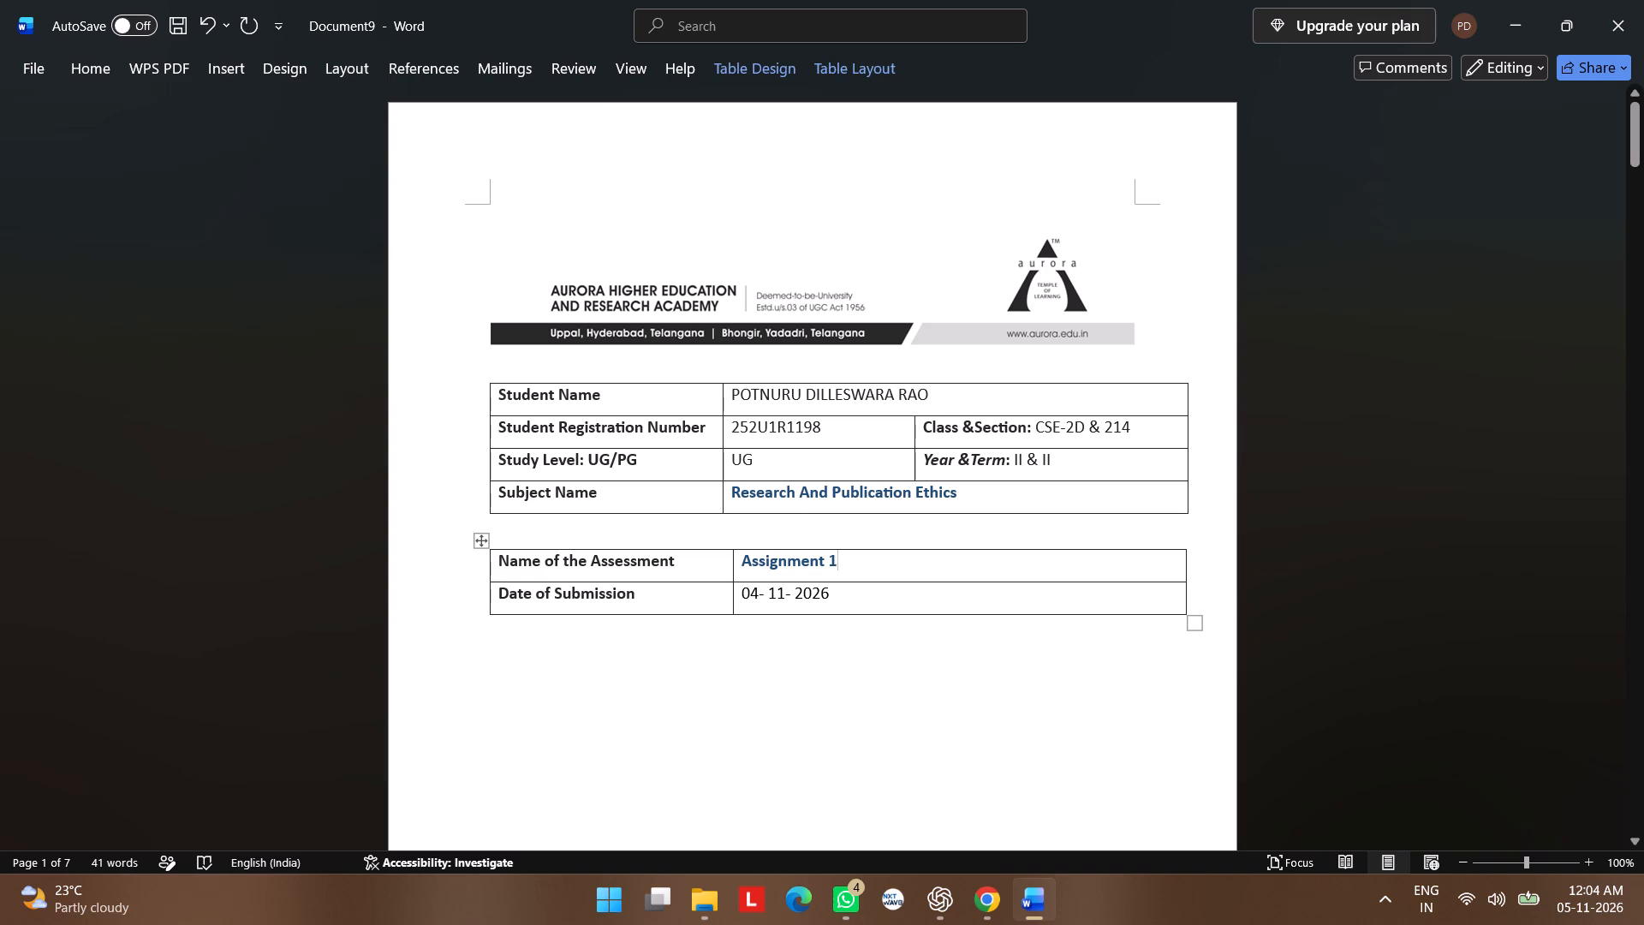
Review the handwritten answer pages in the document from the cover page through the final conclusion, checking their order and legibility.
{"action": "scroll", "coordinate": [901, 549], "scroll_direction": "down", "scroll_amount": 14}
{"action": "scroll", "coordinate": [895, 545], "scroll_direction": "up", "scroll_amount": 2}
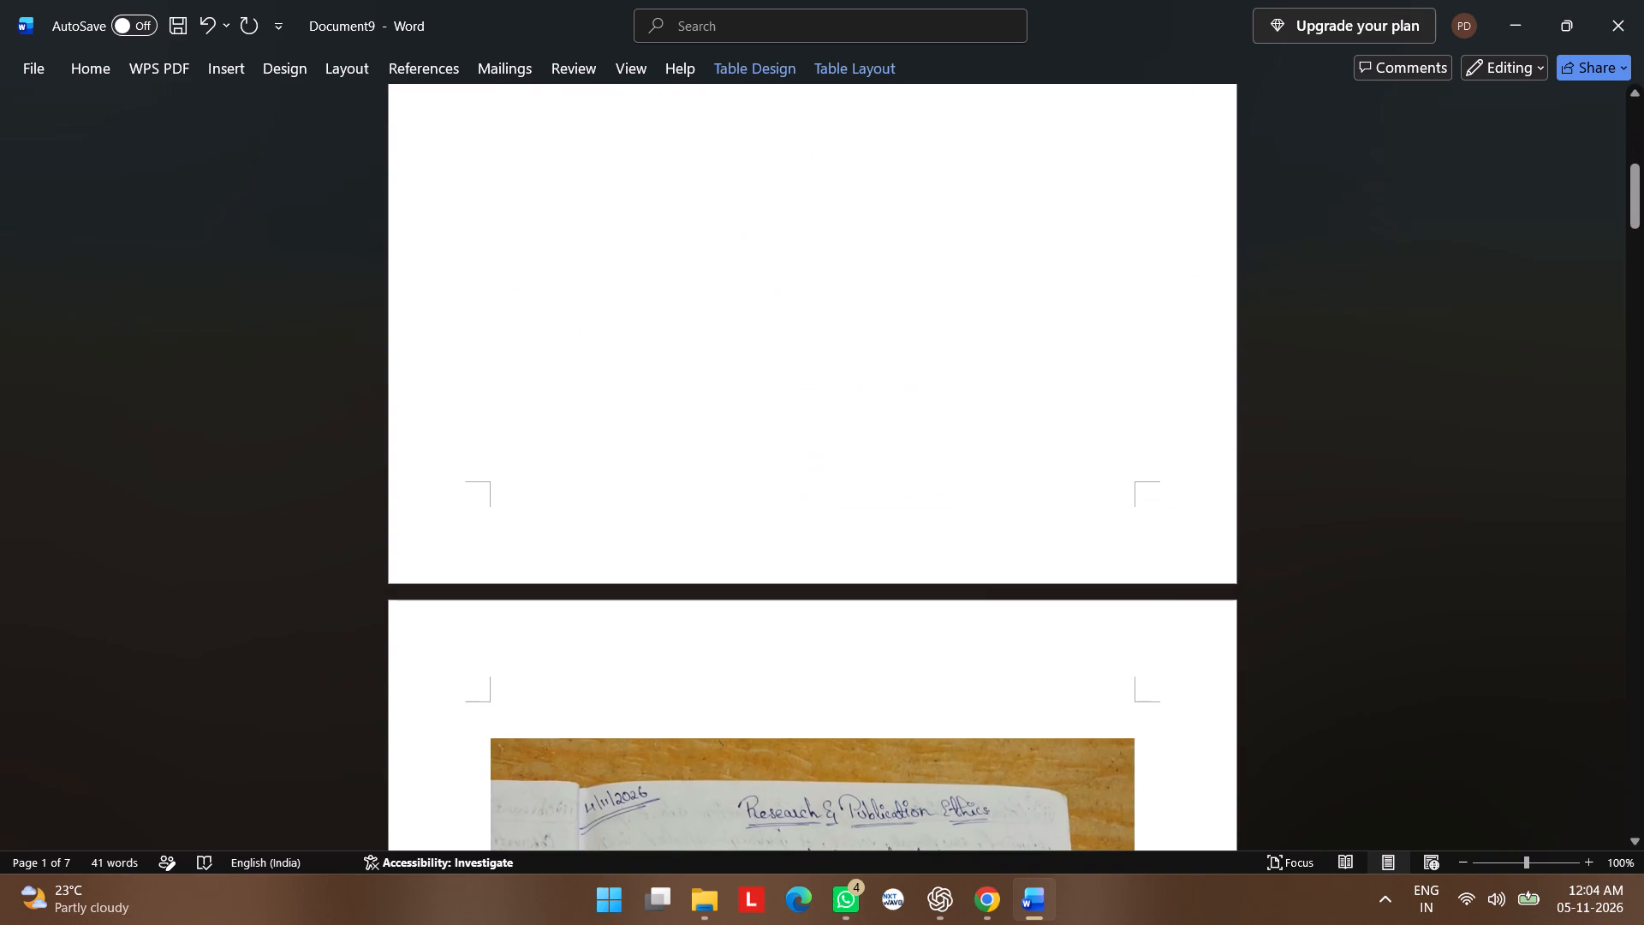
{"action": "scroll", "coordinate": [895, 545], "scroll_direction": "up", "scroll_amount": 6}
{"action": "scroll", "coordinate": [895, 544], "scroll_direction": "down", "scroll_amount": 15}
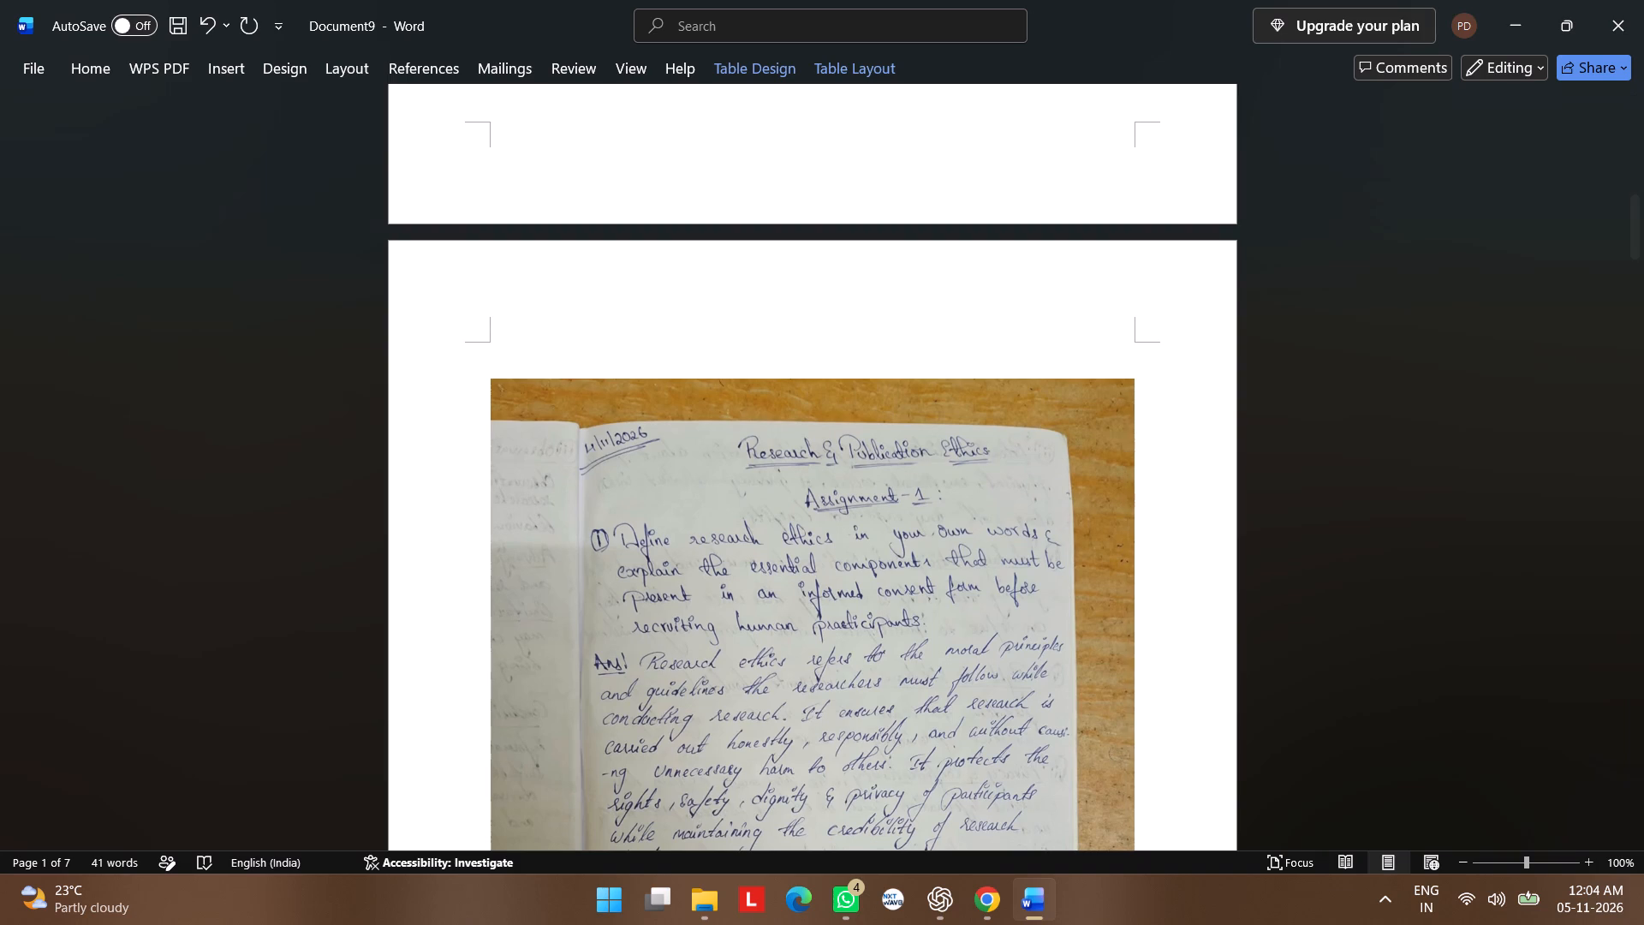
{"action": "scroll", "coordinate": [914, 507], "scroll_direction": "down", "scroll_amount": 3}
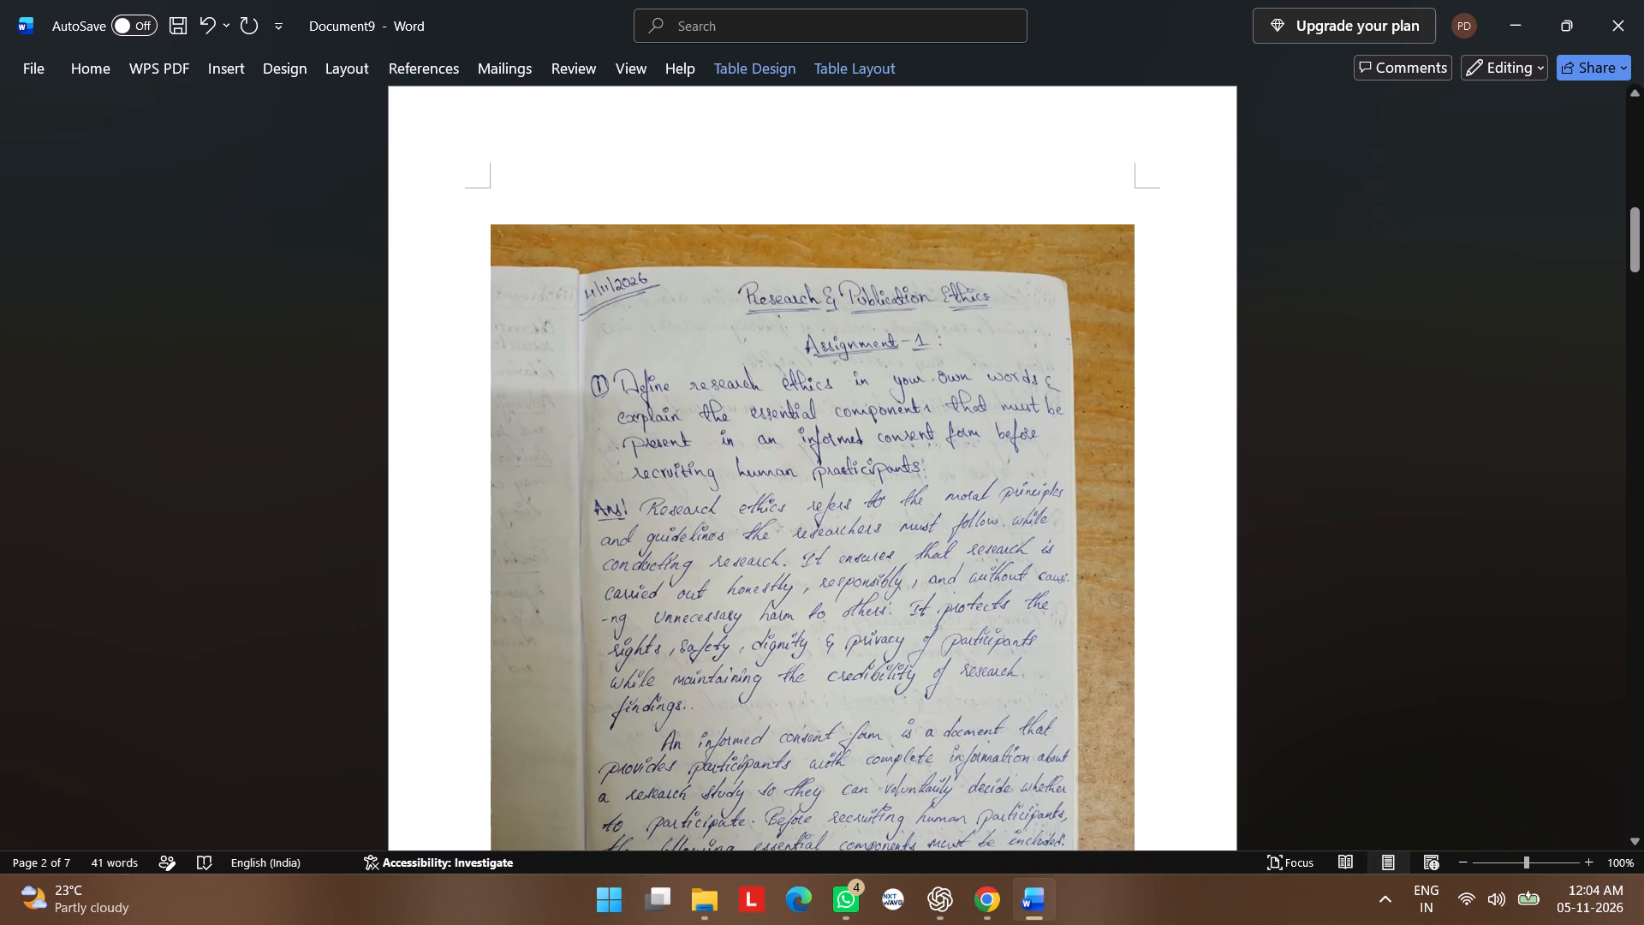
{"action": "scroll", "coordinate": [919, 516], "scroll_direction": "down", "scroll_amount": 7}
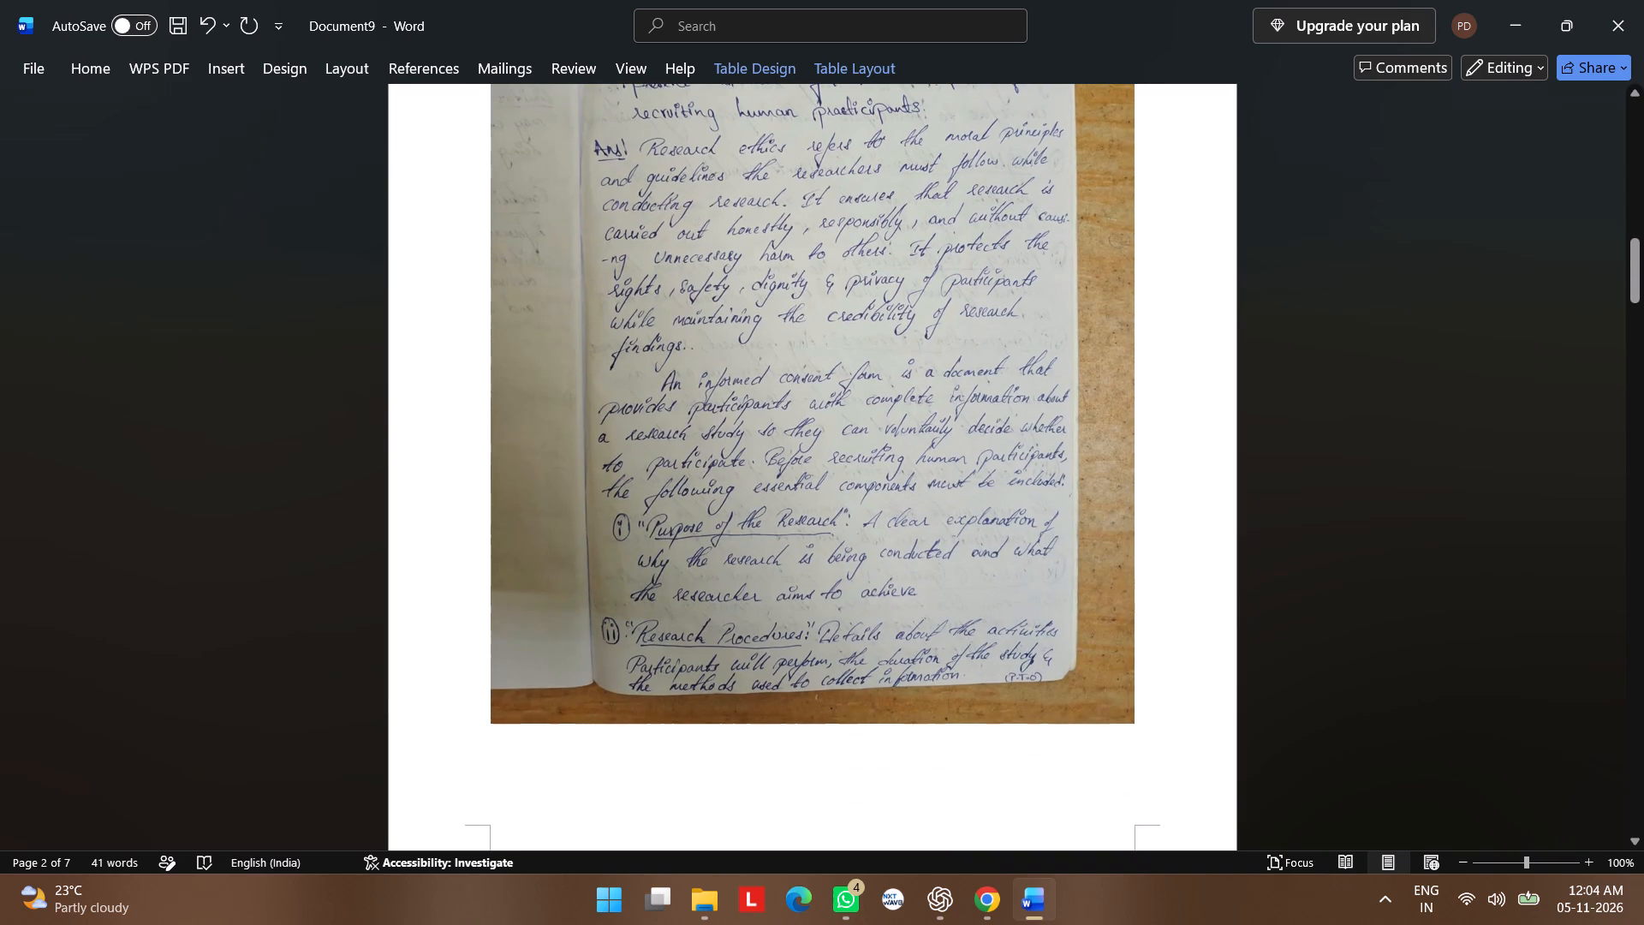
{"action": "scroll", "coordinate": [931, 540], "scroll_direction": "down", "scroll_amount": 17}
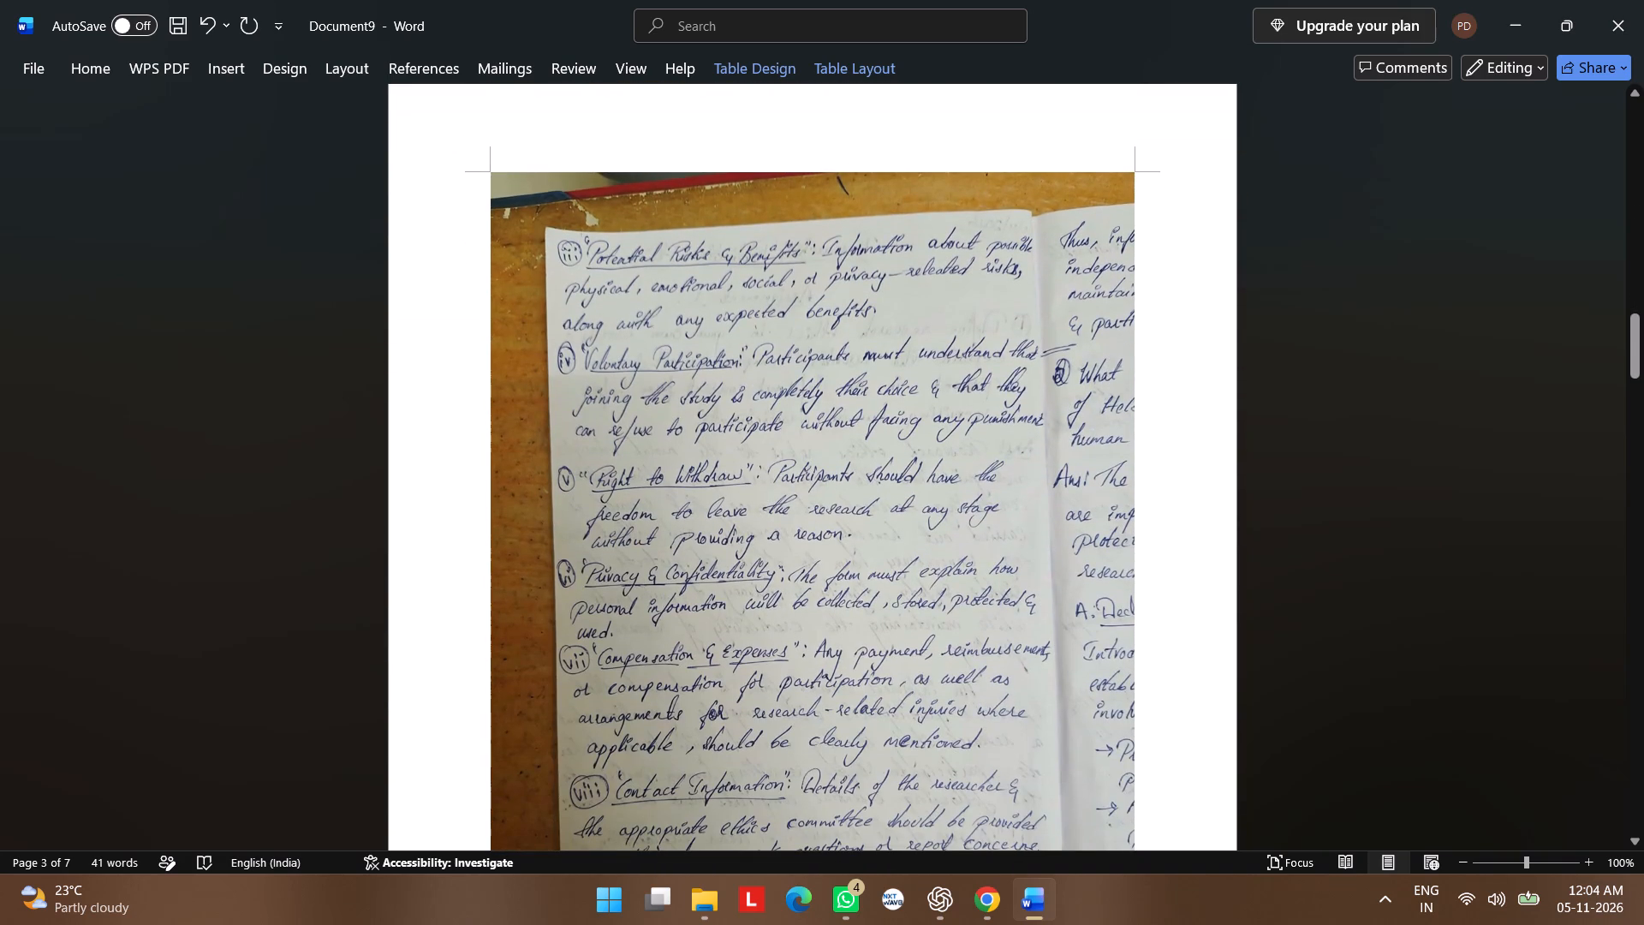
{"action": "scroll", "coordinate": [932, 541], "scroll_direction": "down", "scroll_amount": 9}
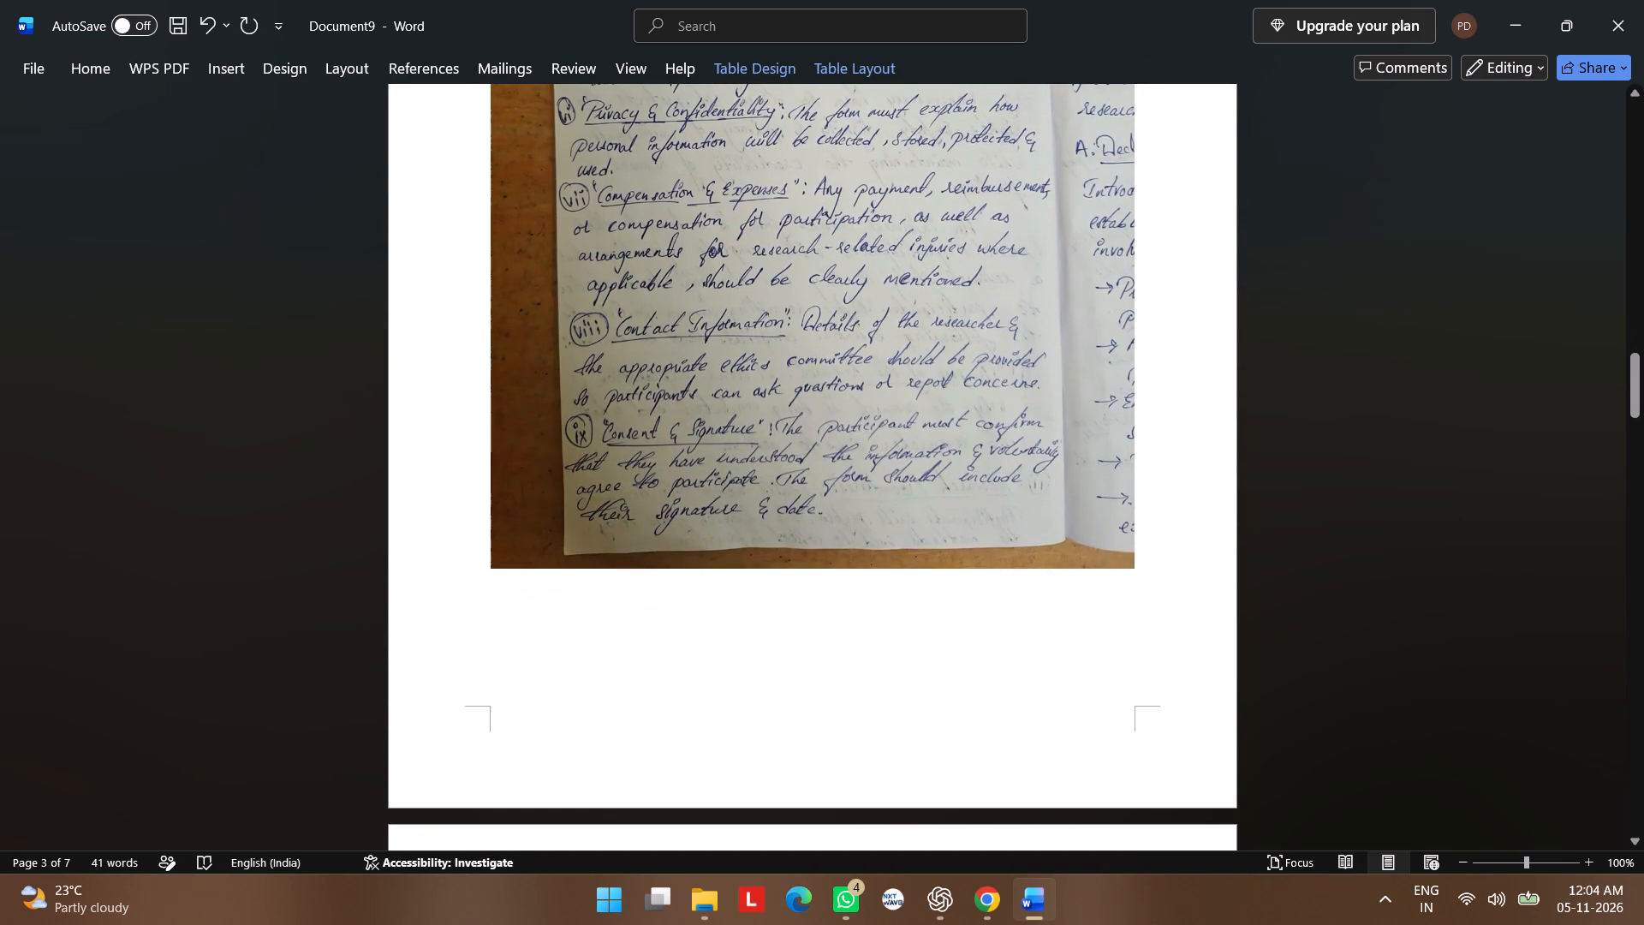
{"action": "scroll", "coordinate": [932, 546], "scroll_direction": "down", "scroll_amount": 16}
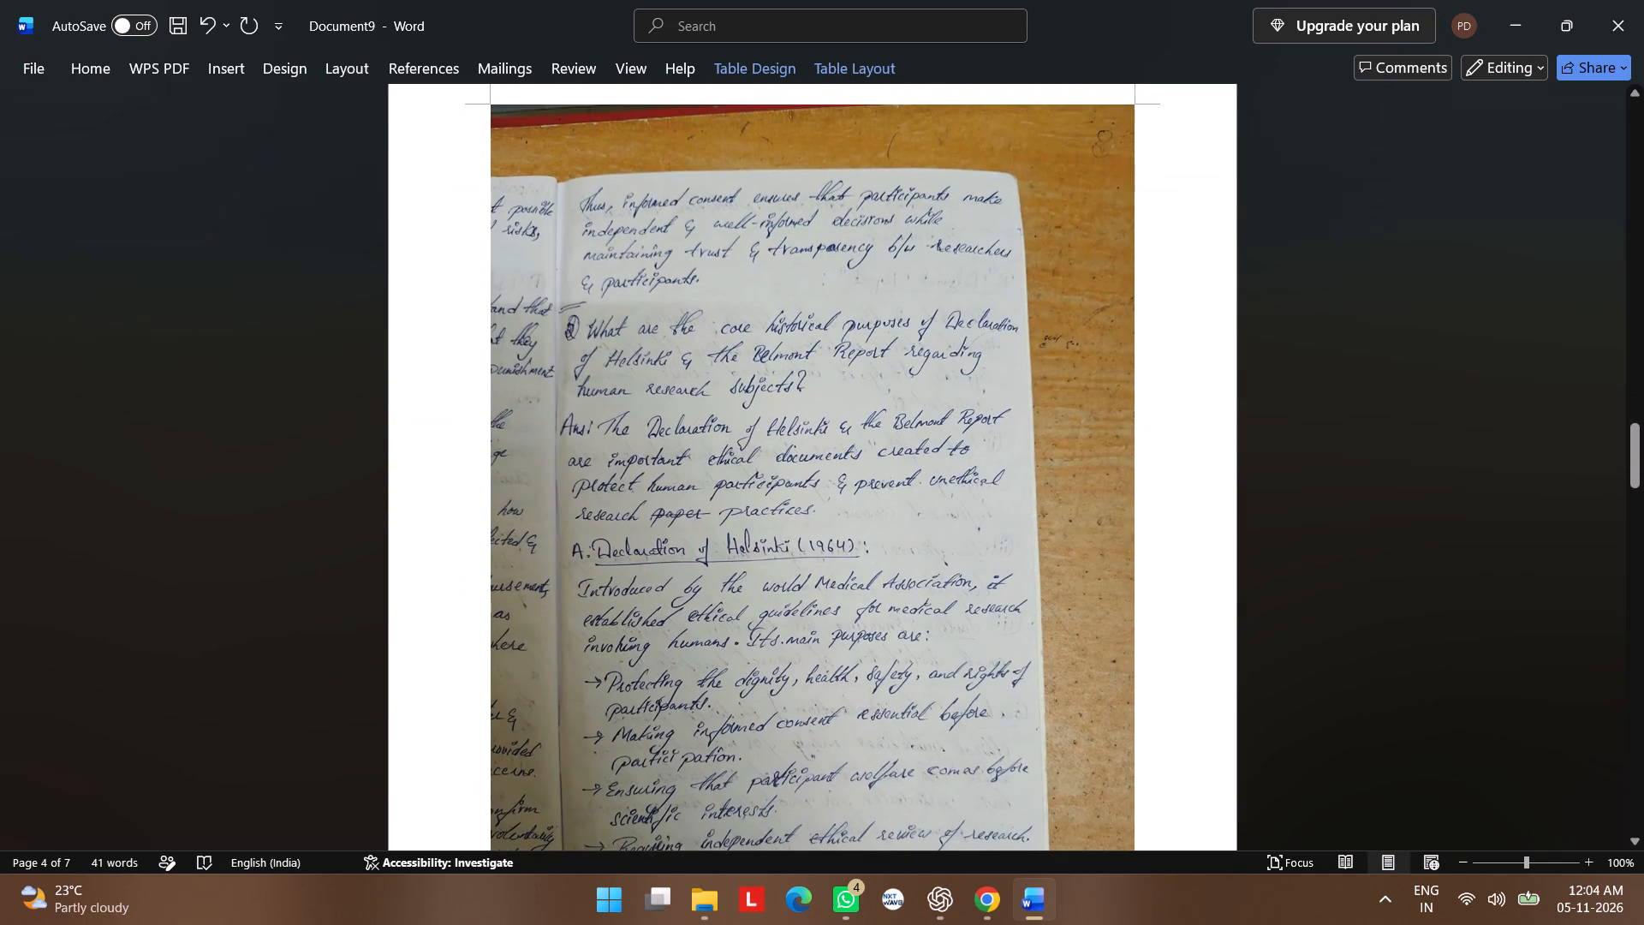
{"action": "scroll", "coordinate": [933, 557], "scroll_direction": "down", "scroll_amount": 7}
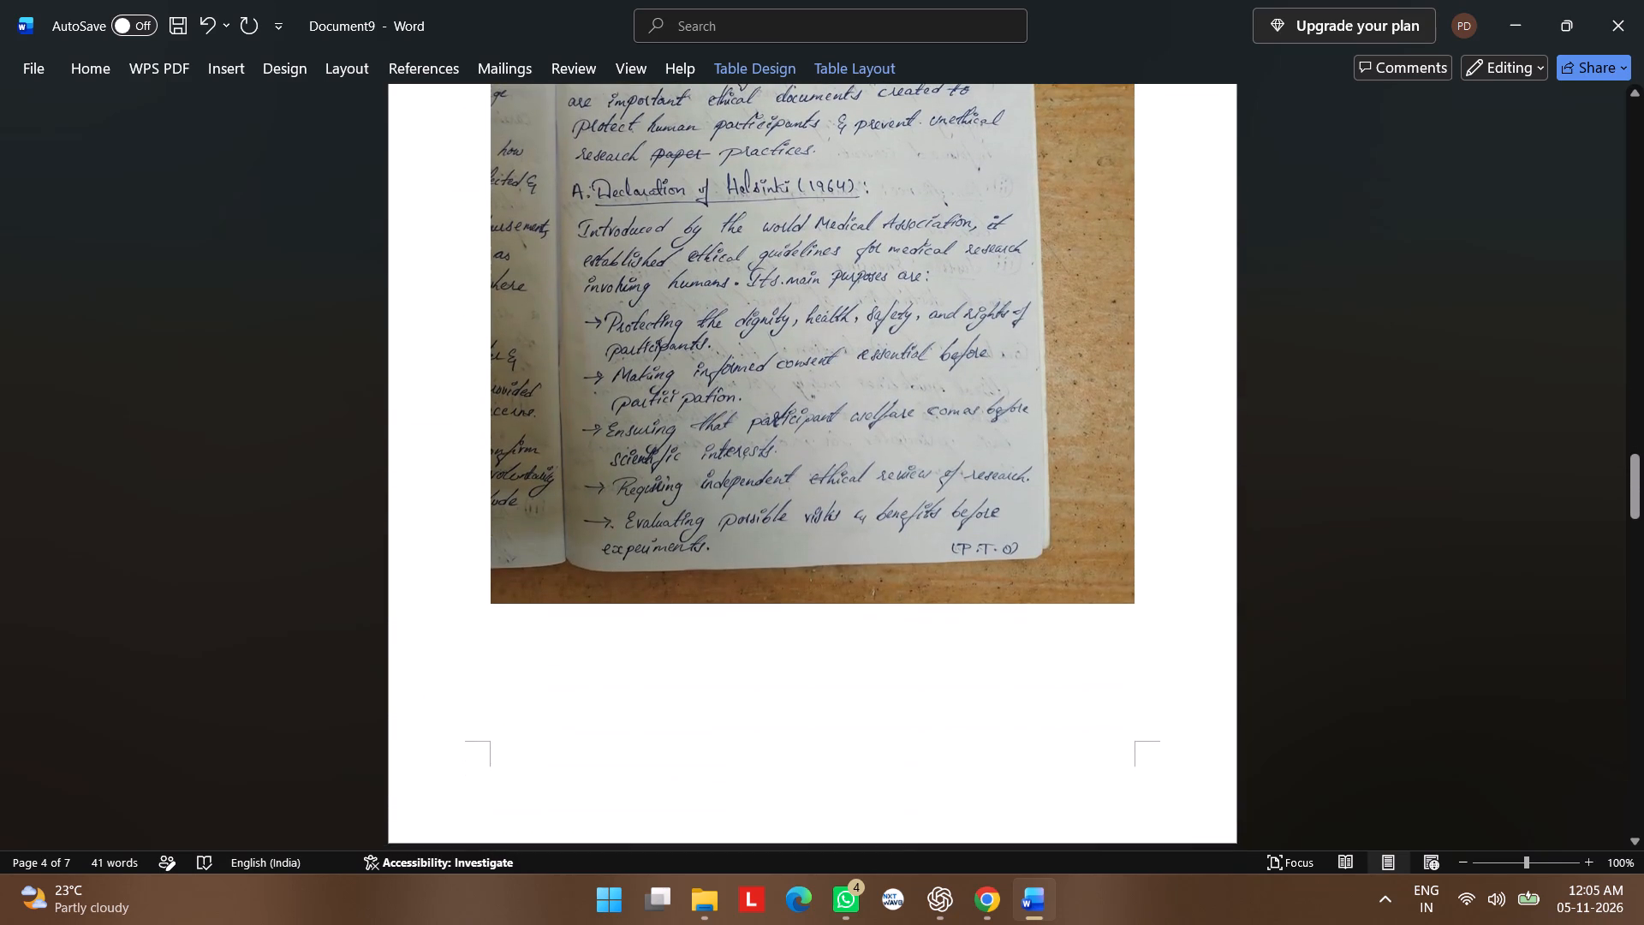
{"action": "scroll", "coordinate": [933, 557], "scroll_direction": "down", "scroll_amount": 15}
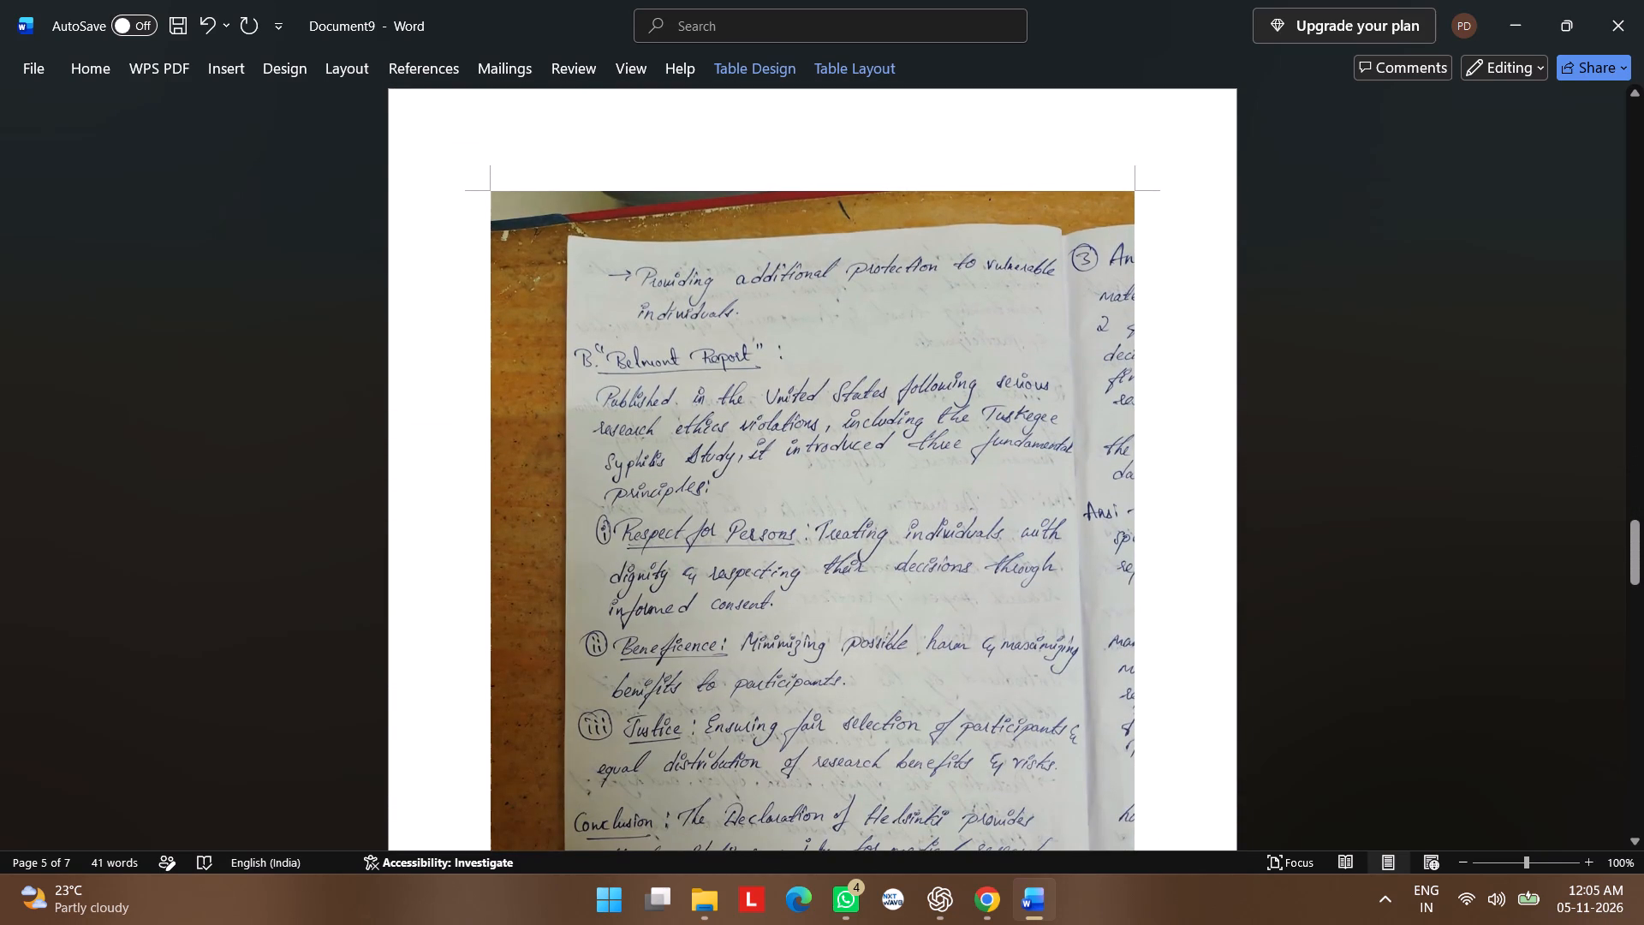
{"action": "scroll", "coordinate": [932, 557], "scroll_direction": "down", "scroll_amount": 8}
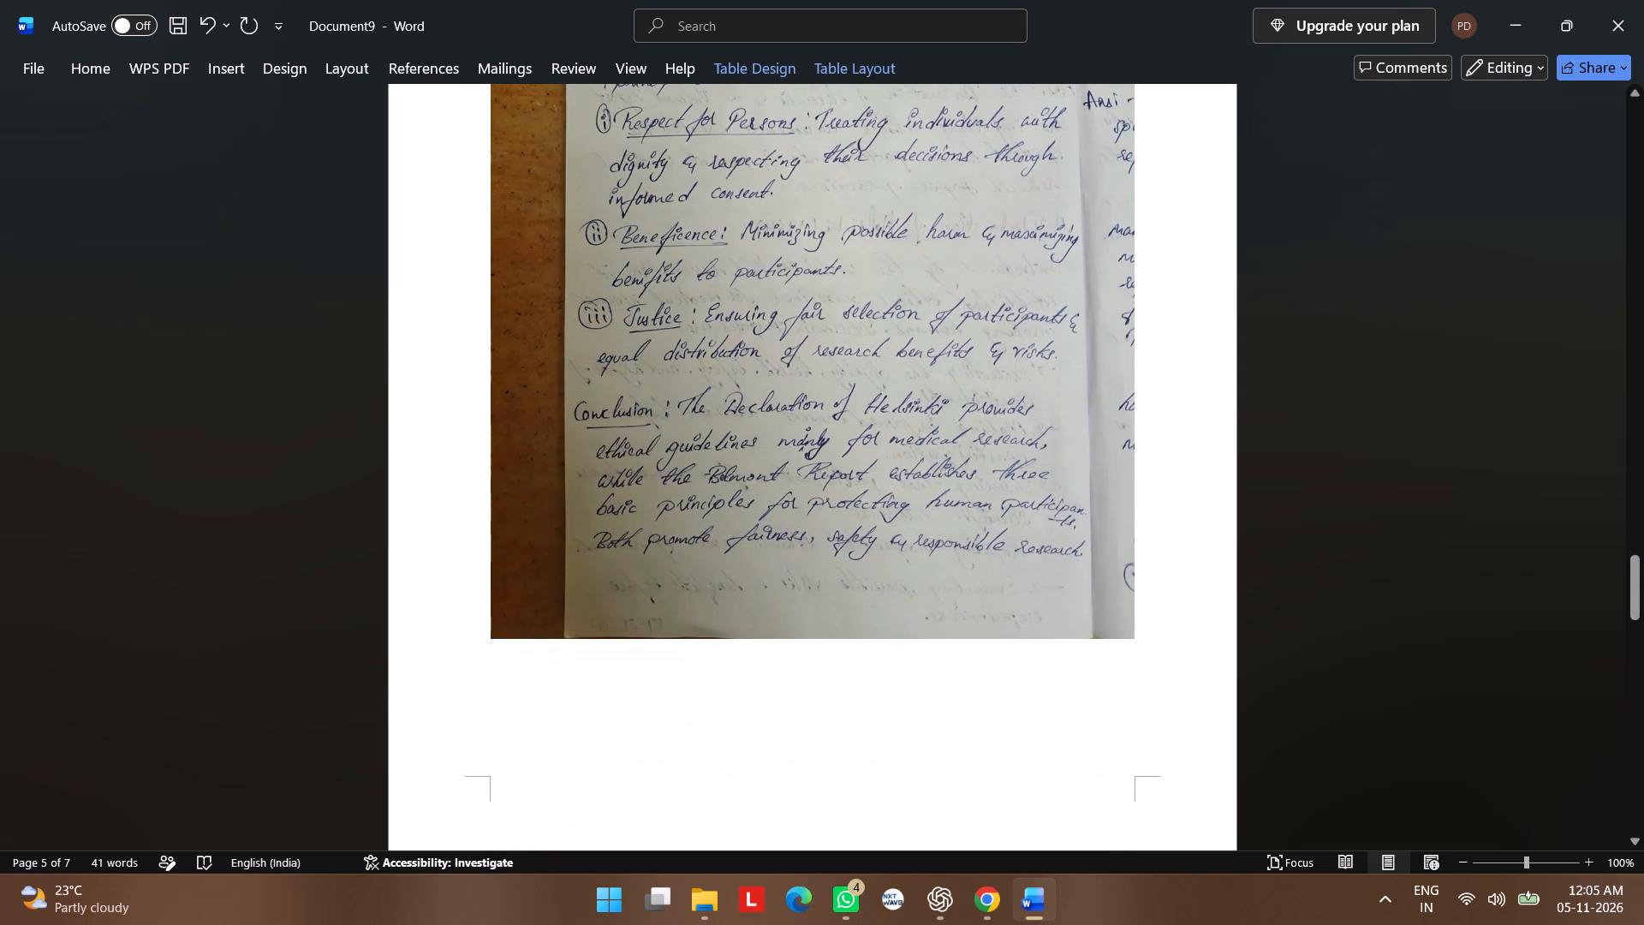
{"action": "scroll", "coordinate": [1007, 547], "scroll_direction": "down", "scroll_amount": 6}
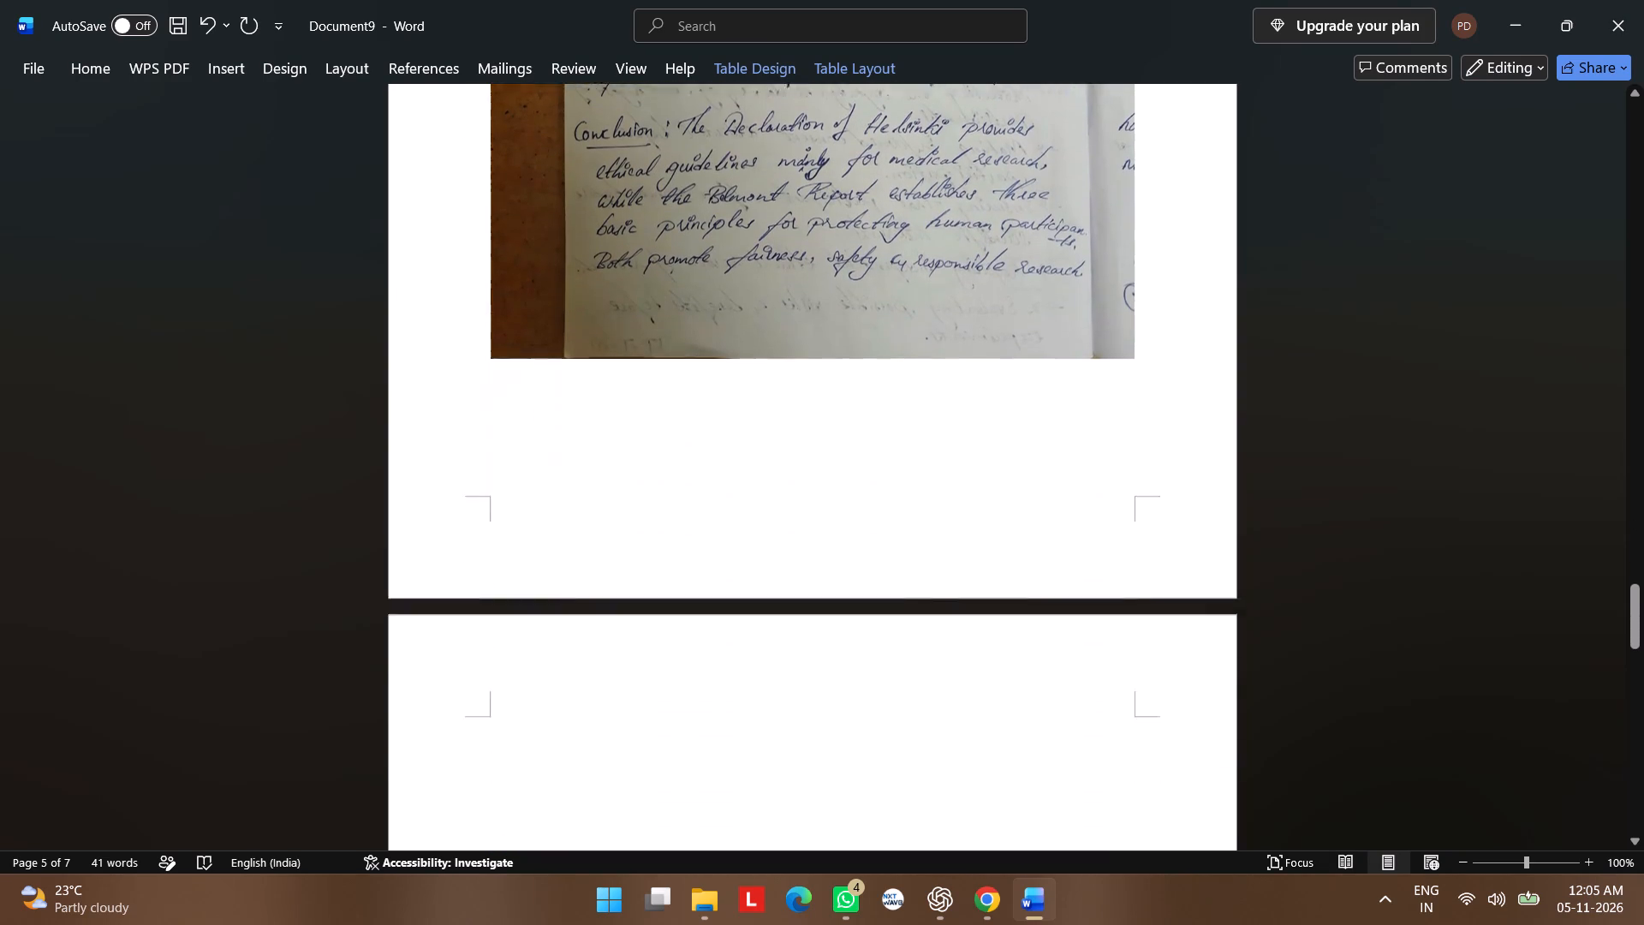
{"action": "scroll", "coordinate": [1011, 552], "scroll_direction": "down", "scroll_amount": 14}
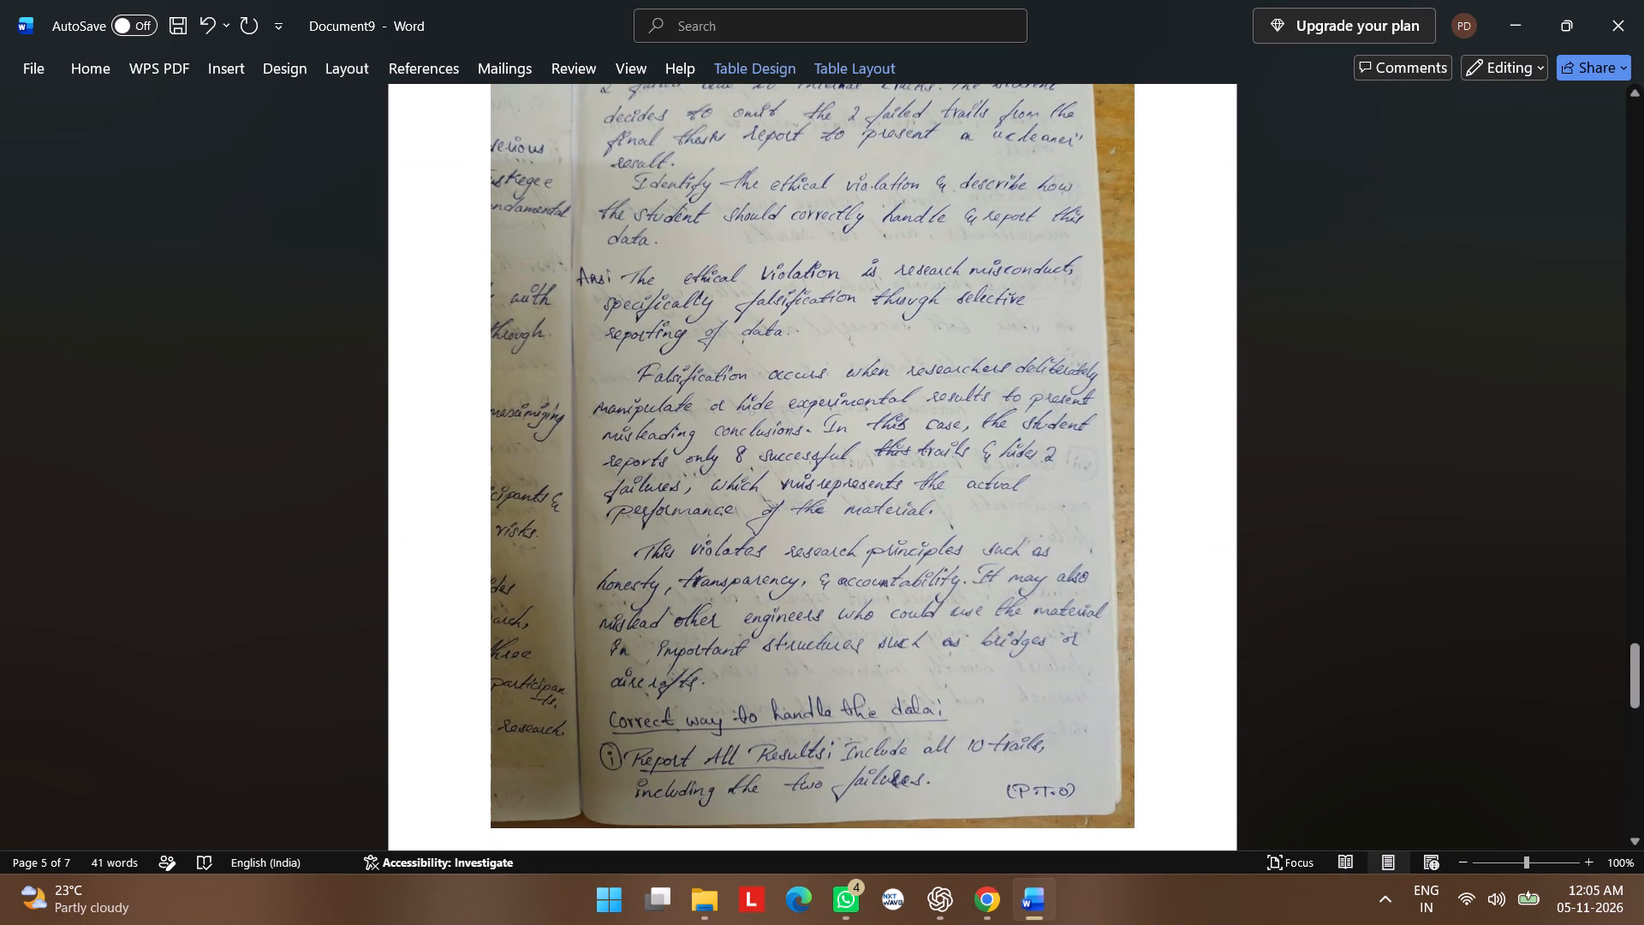
{"action": "scroll", "coordinate": [1010, 576], "scroll_direction": "down", "scroll_amount": 7}
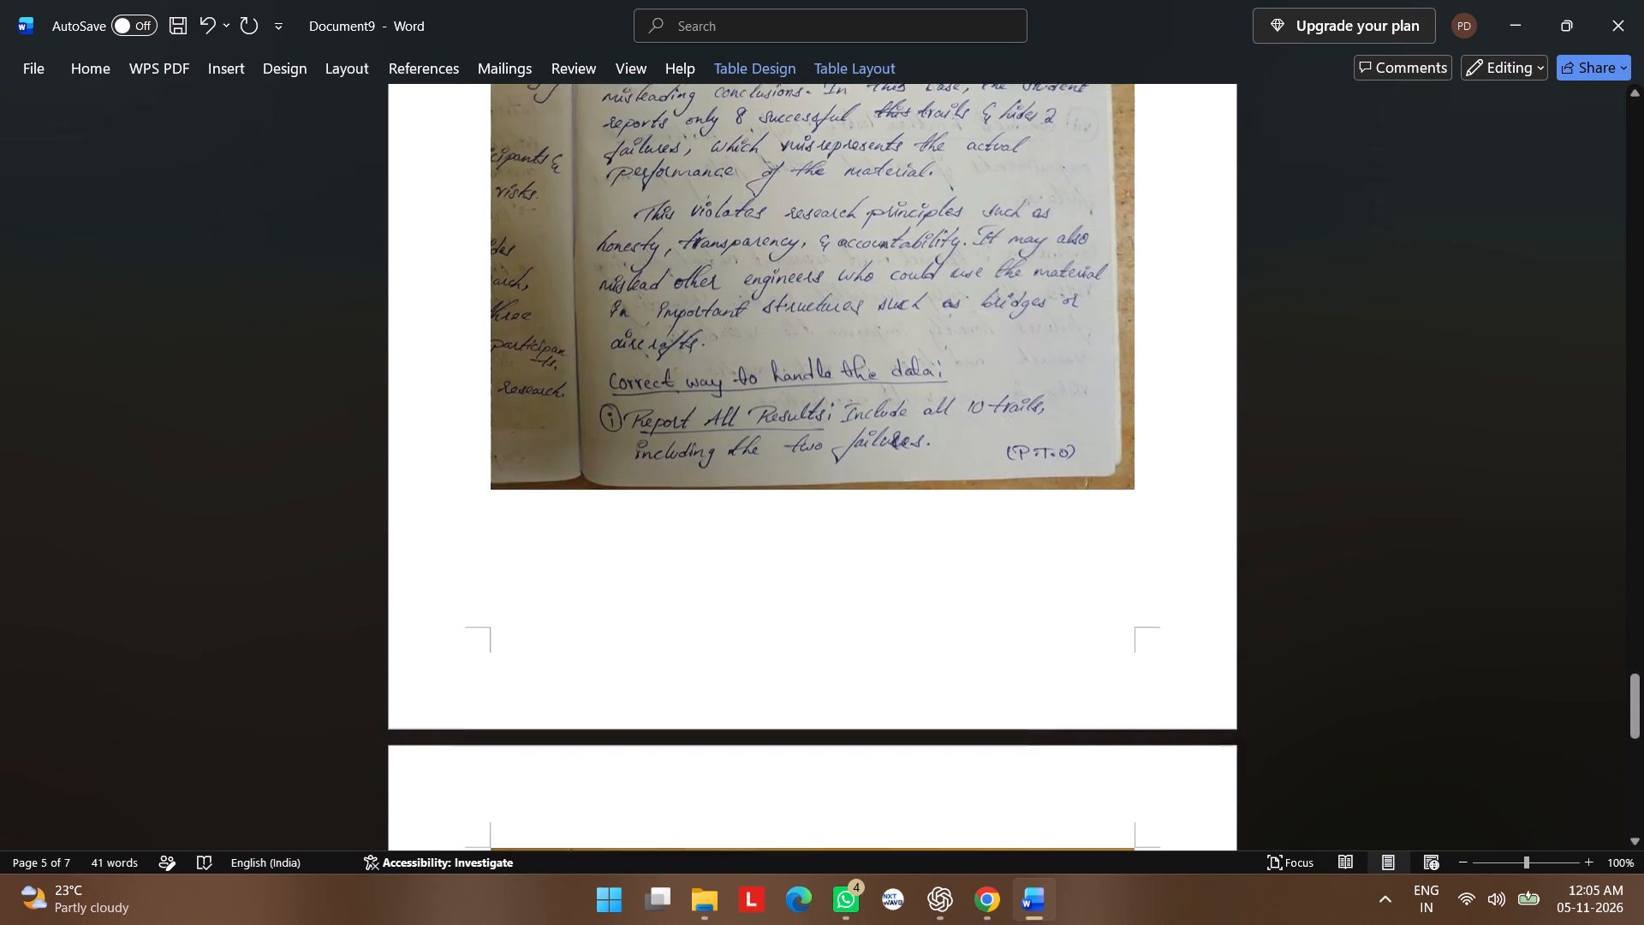
{"action": "scroll", "coordinate": [1010, 577], "scroll_direction": "down", "scroll_amount": 16}
{"action": "scroll", "coordinate": [1018, 588], "scroll_direction": "down", "scroll_amount": 7}
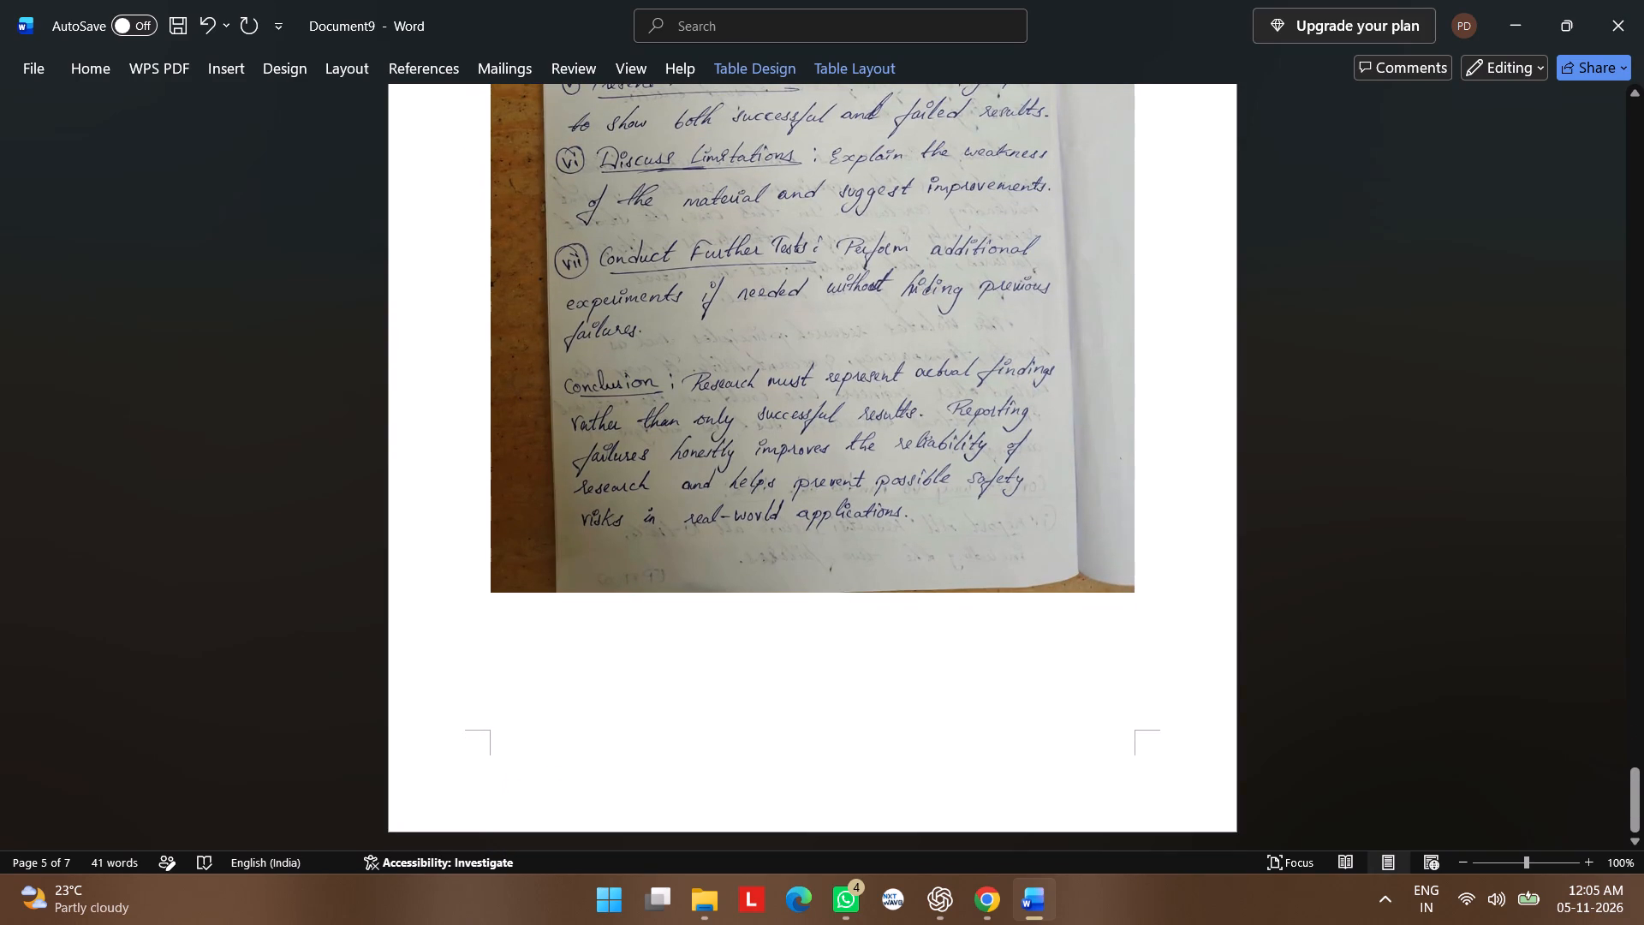
{"action": "scroll", "coordinate": [1022, 569], "scroll_direction": "down", "scroll_amount": 7}
{"action": "scroll", "coordinate": [1038, 564], "scroll_direction": "up", "scroll_amount": 5}
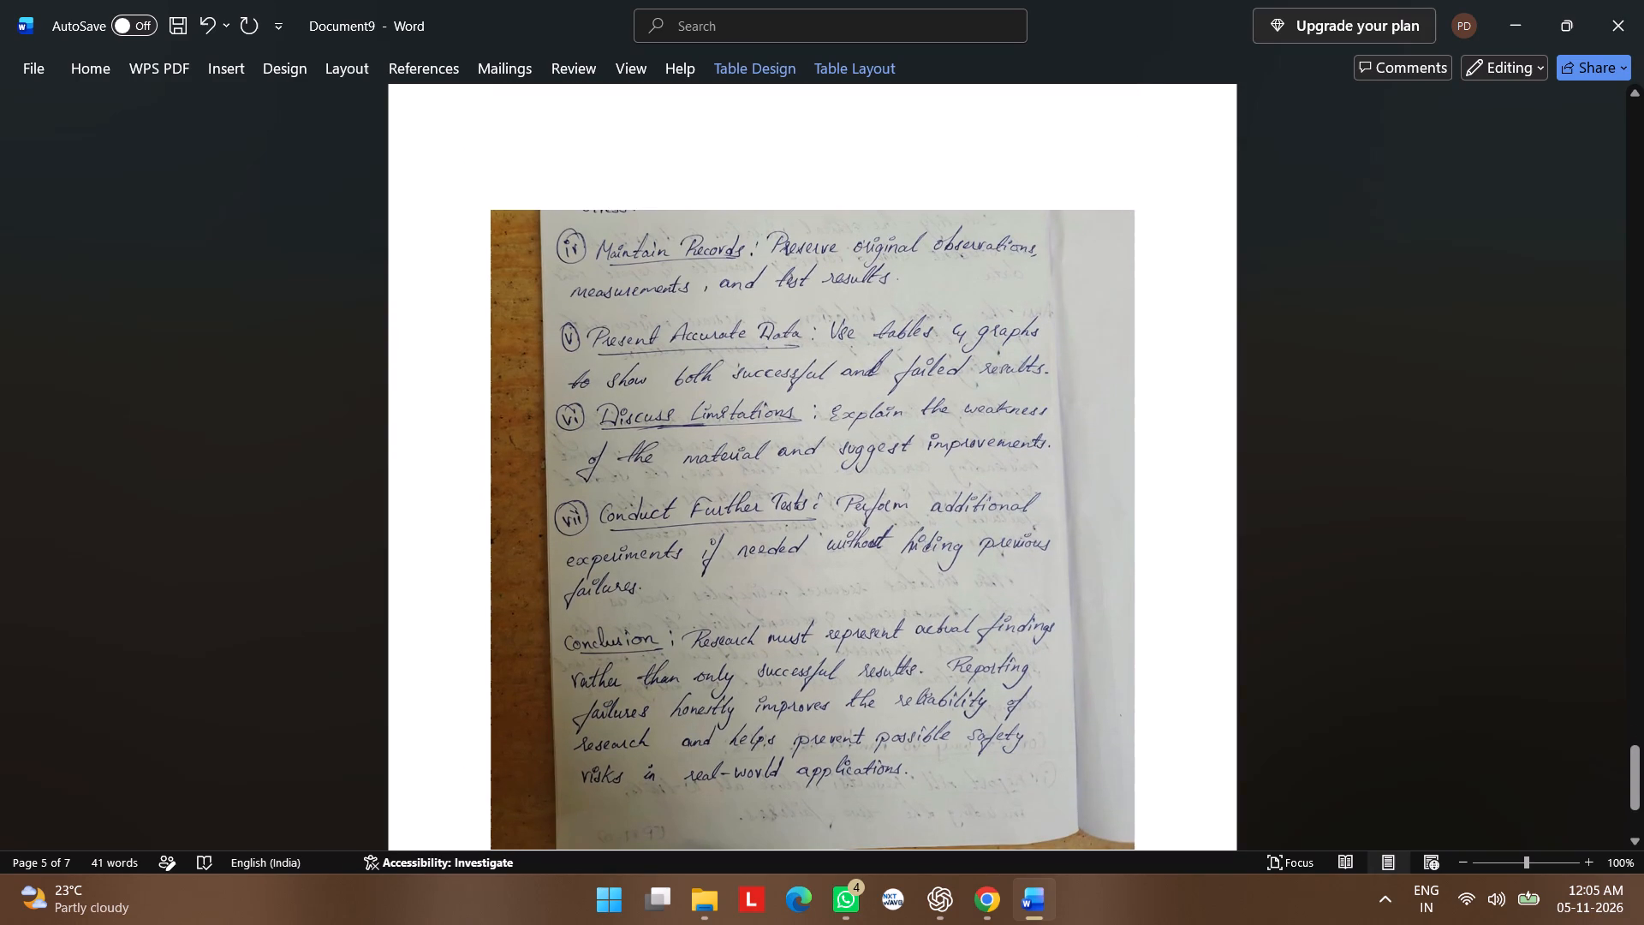
{"action": "left_click", "coordinate": [1038, 564]}
{"action": "scroll", "coordinate": [1038, 564], "scroll_direction": "up", "scroll_amount": 13}
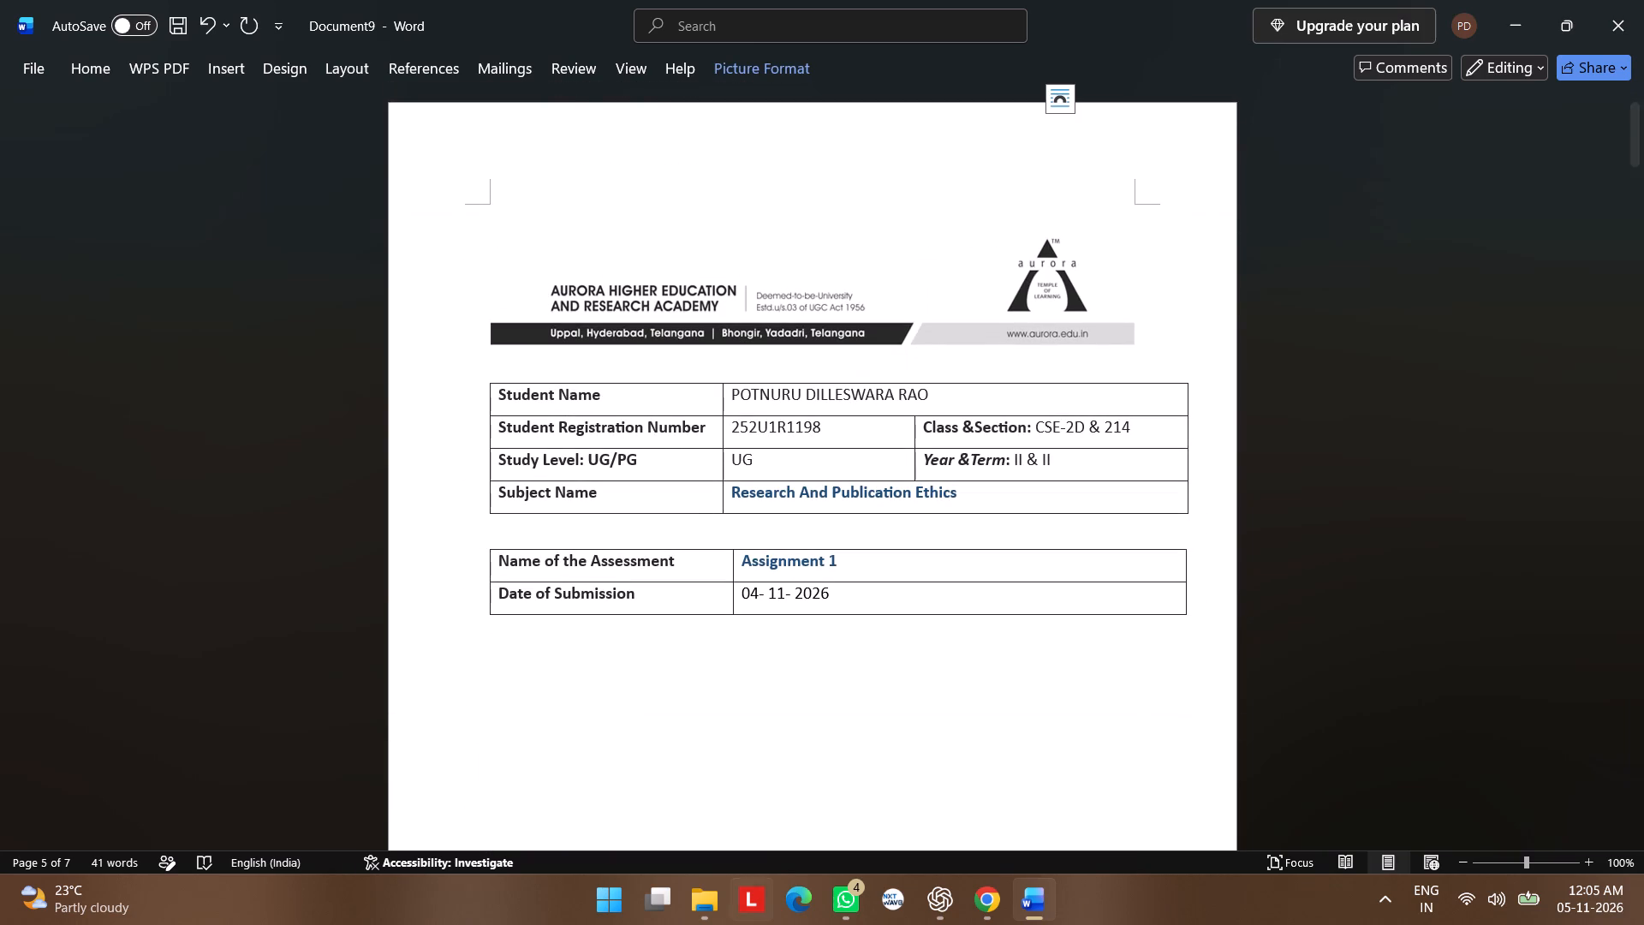
In File Explorer, delete the WhatsApp images 2026-11-04 at 11.56.45 PM and 11.56.44 PM from Saved Pictures.
{"action": "left_click", "coordinate": [714, 923]}
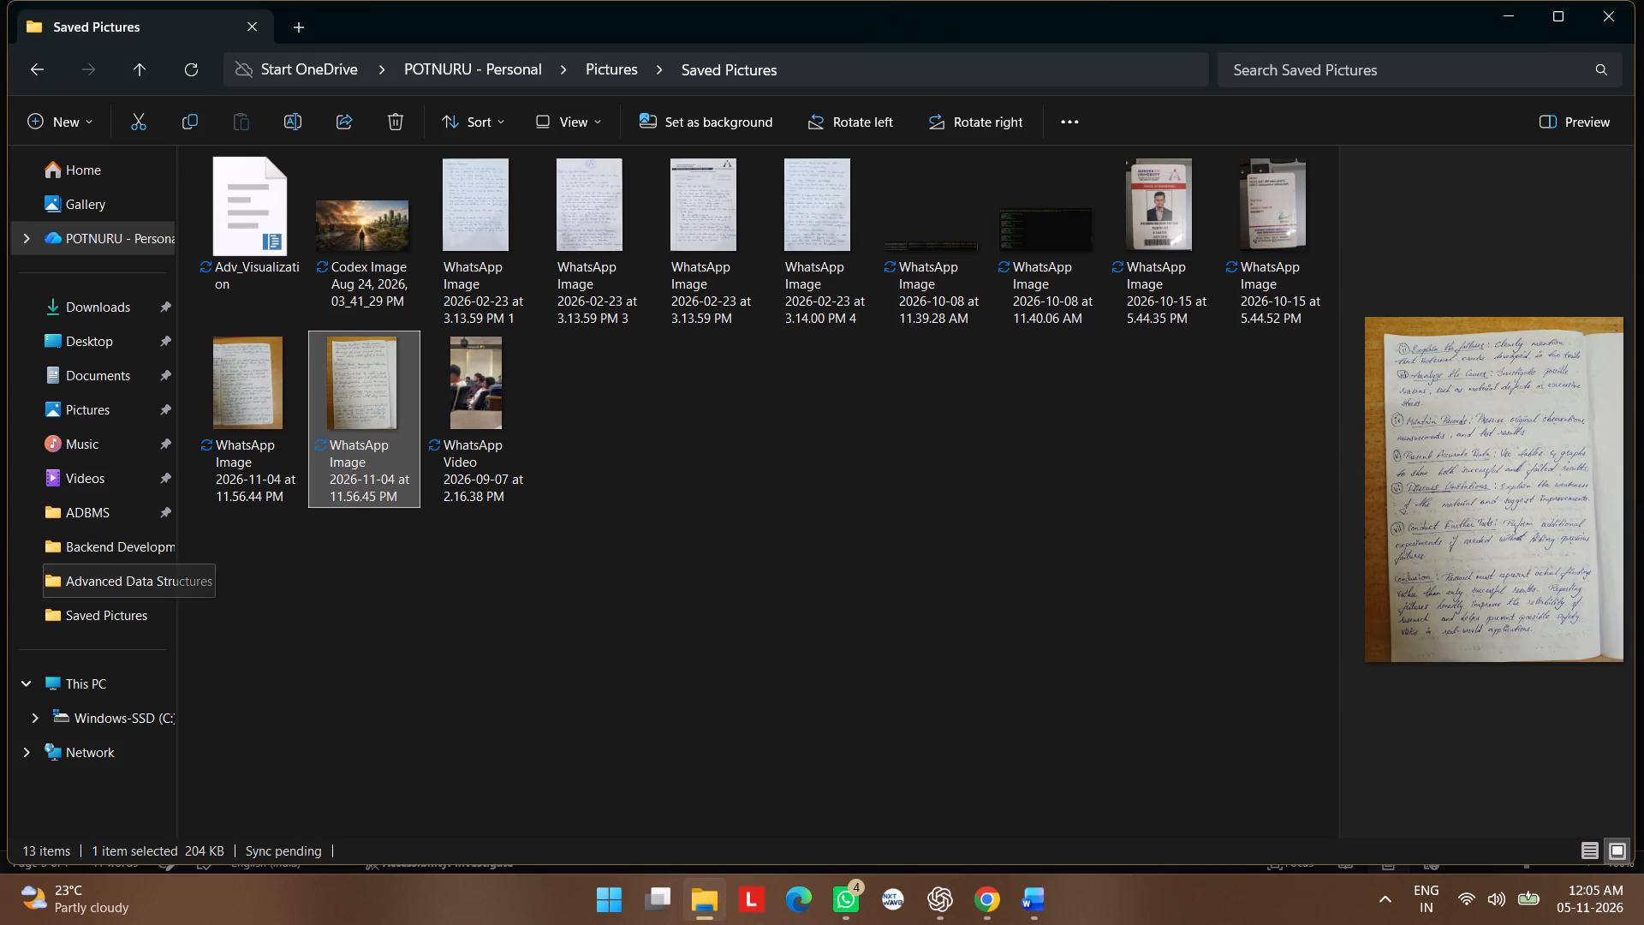
{"action": "left_click", "coordinate": [386, 118]}
{"action": "left_click", "coordinate": [259, 339]}
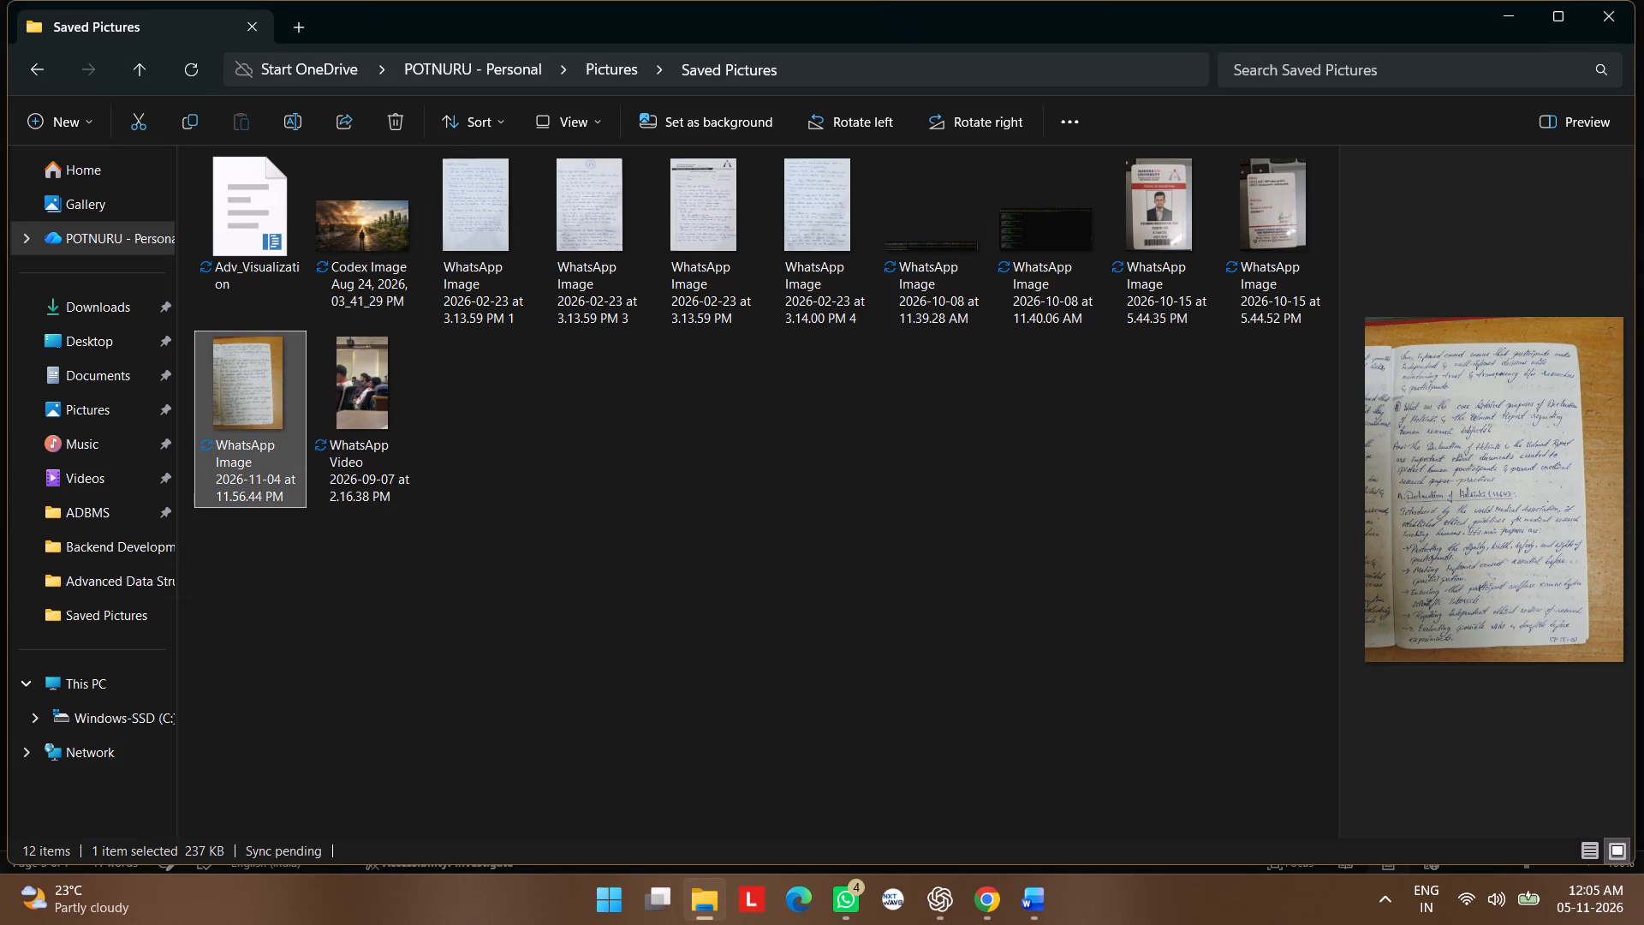
{"action": "left_click", "coordinate": [402, 130]}
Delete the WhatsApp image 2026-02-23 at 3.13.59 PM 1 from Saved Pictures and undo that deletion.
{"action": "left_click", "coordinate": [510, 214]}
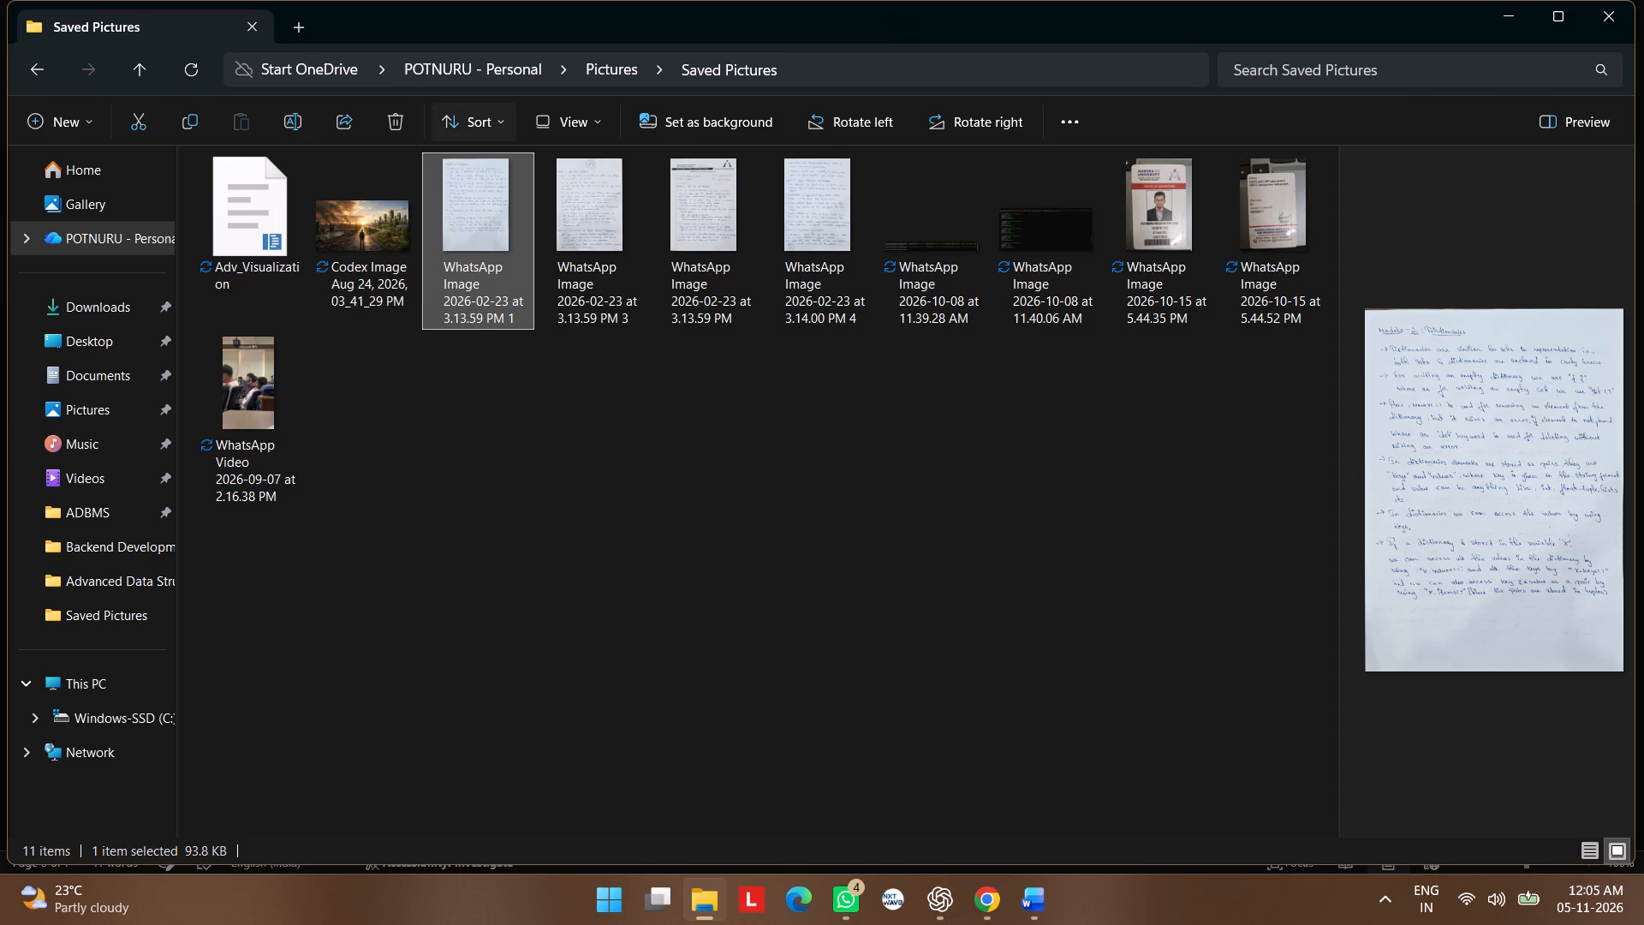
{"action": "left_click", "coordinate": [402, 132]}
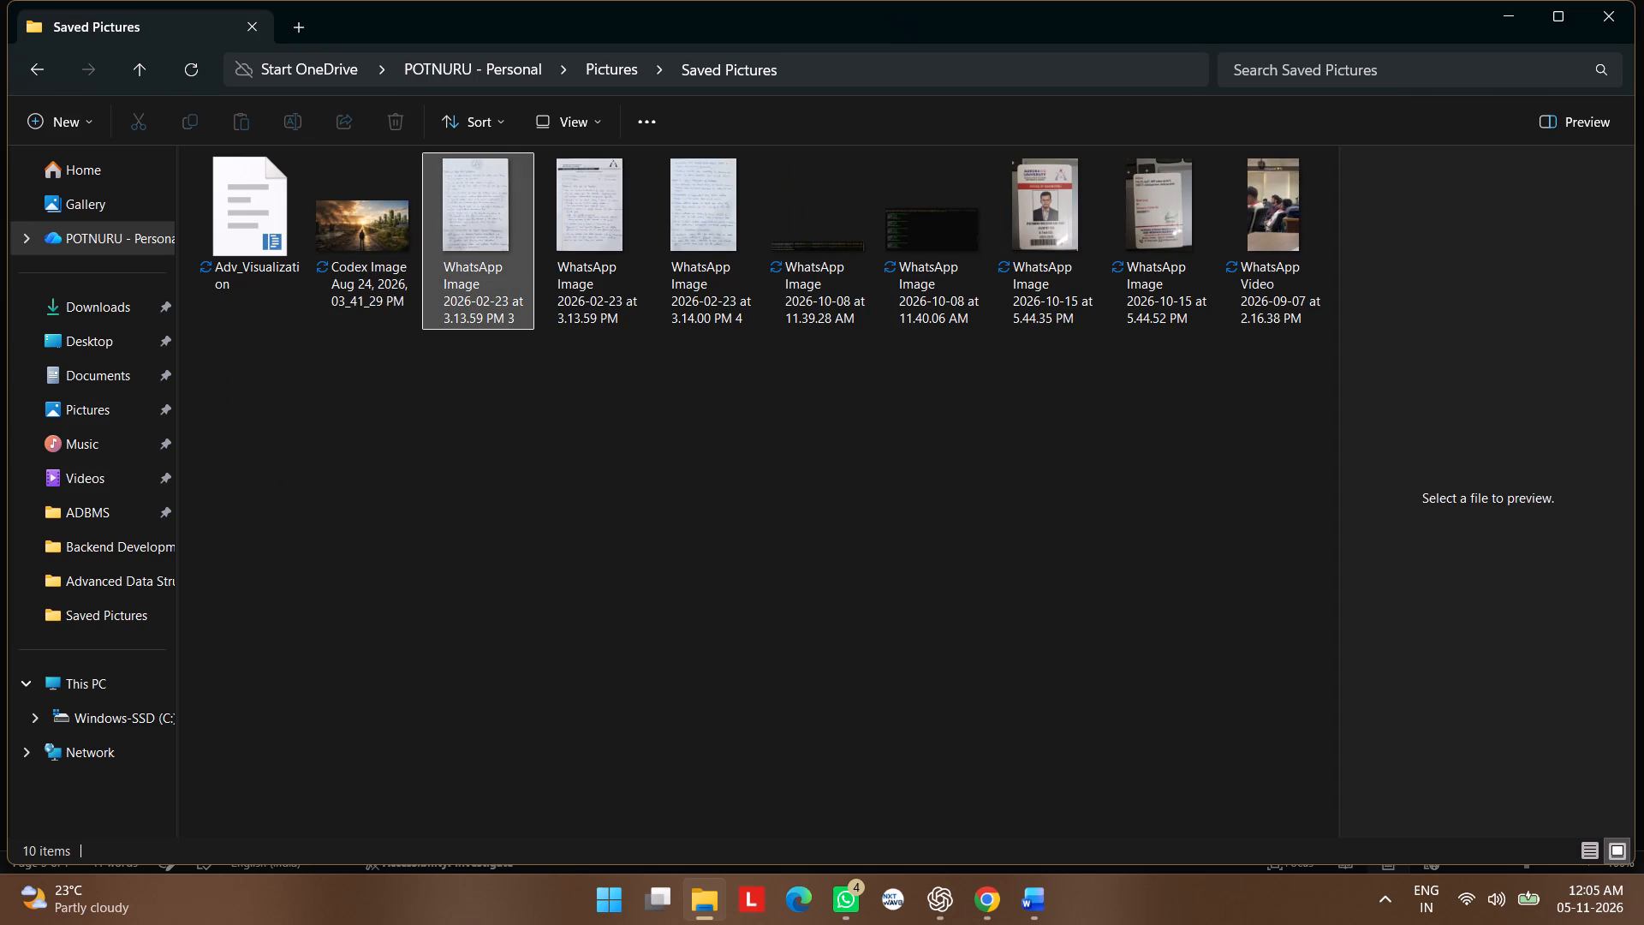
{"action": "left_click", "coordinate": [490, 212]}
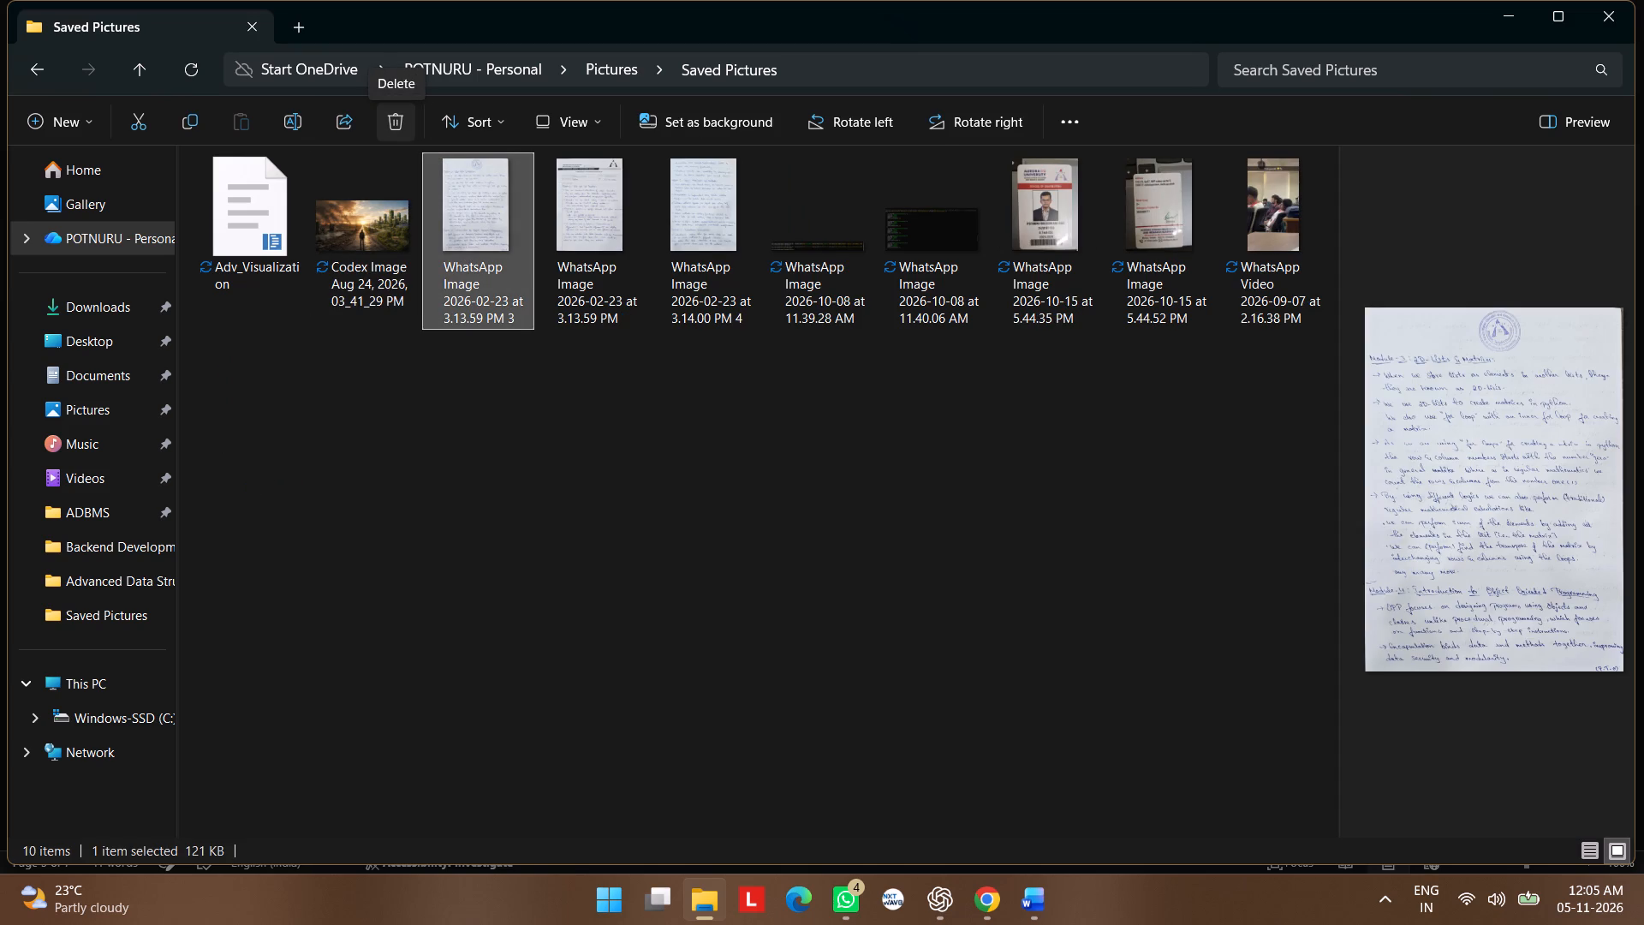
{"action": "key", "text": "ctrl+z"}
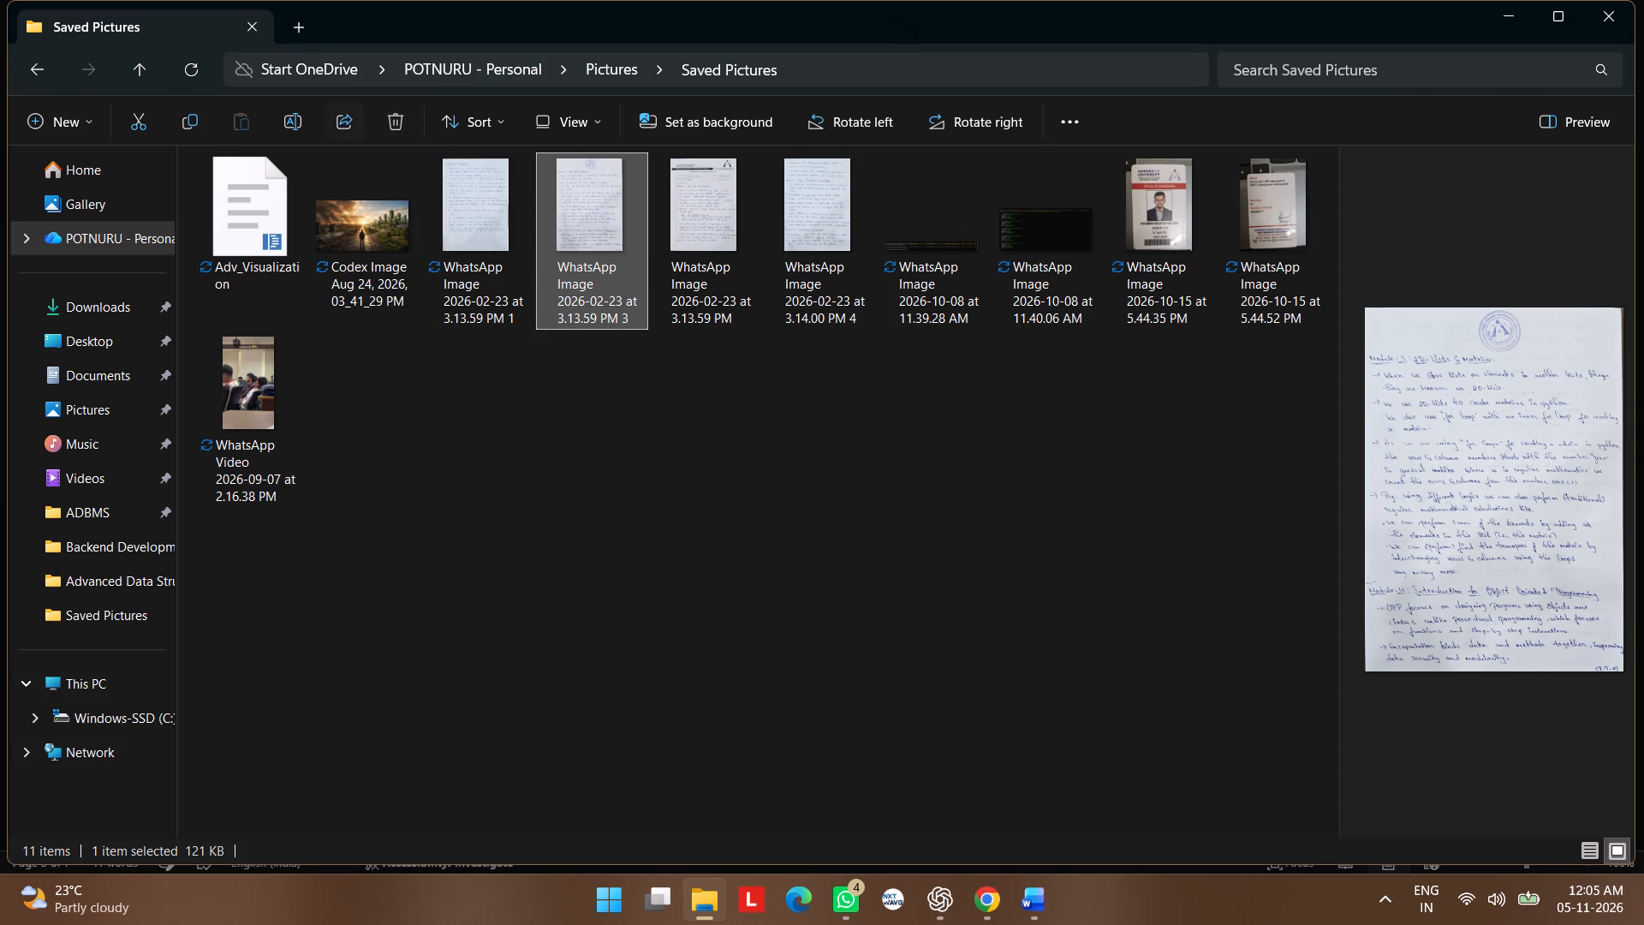
Delete the four WhatsApp images dated 2026-02-23 (3.13.59 PM 1, 3.13.59 PM 3, 3.13.59 PM and 3.14.00 PM 4) from Saved Pictures.
{"action": "left_click", "coordinate": [485, 182]}
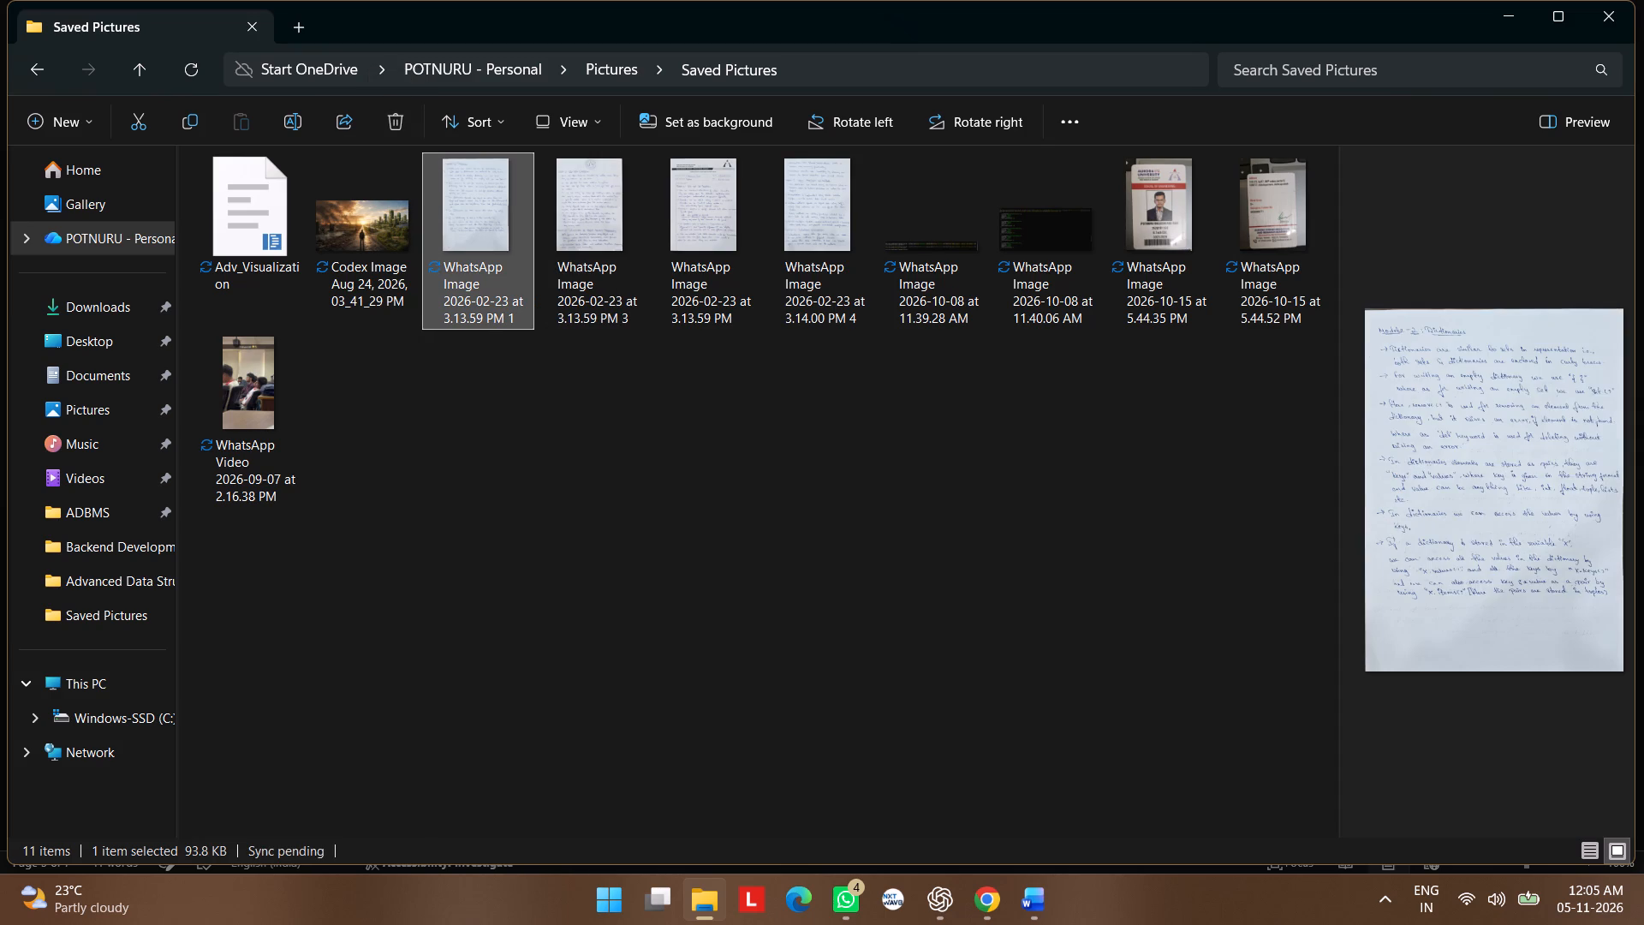
{"action": "left_click", "coordinate": [378, 128]}
{"action": "left_click", "coordinate": [438, 167]}
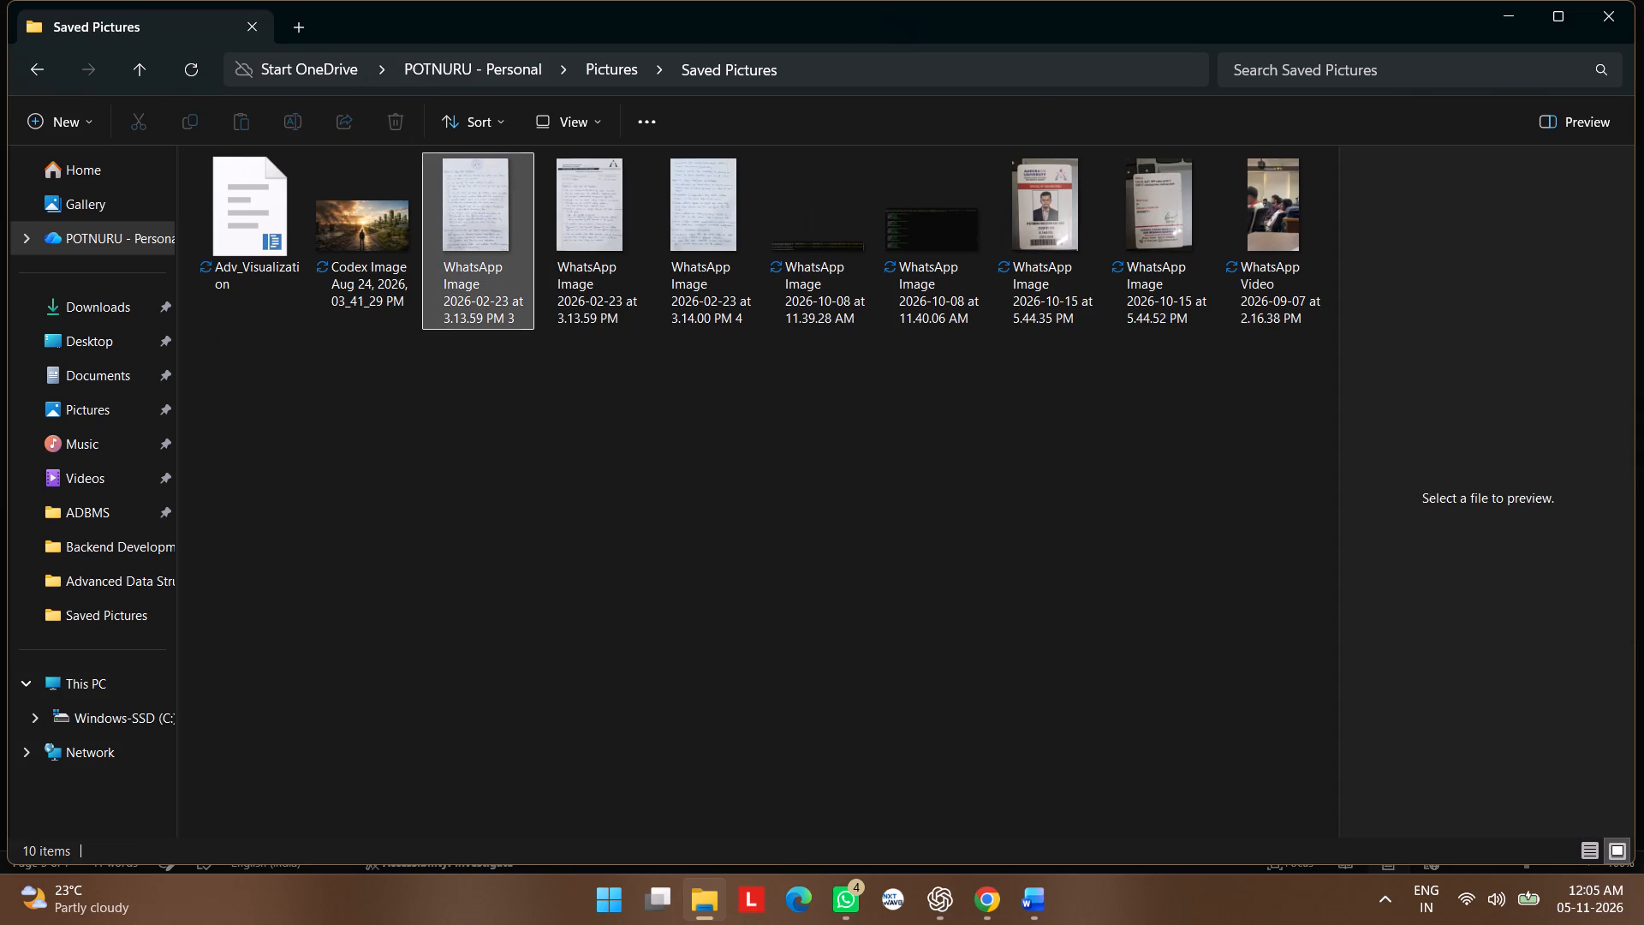
{"action": "left_click", "coordinate": [393, 127]}
{"action": "left_click", "coordinate": [472, 181]}
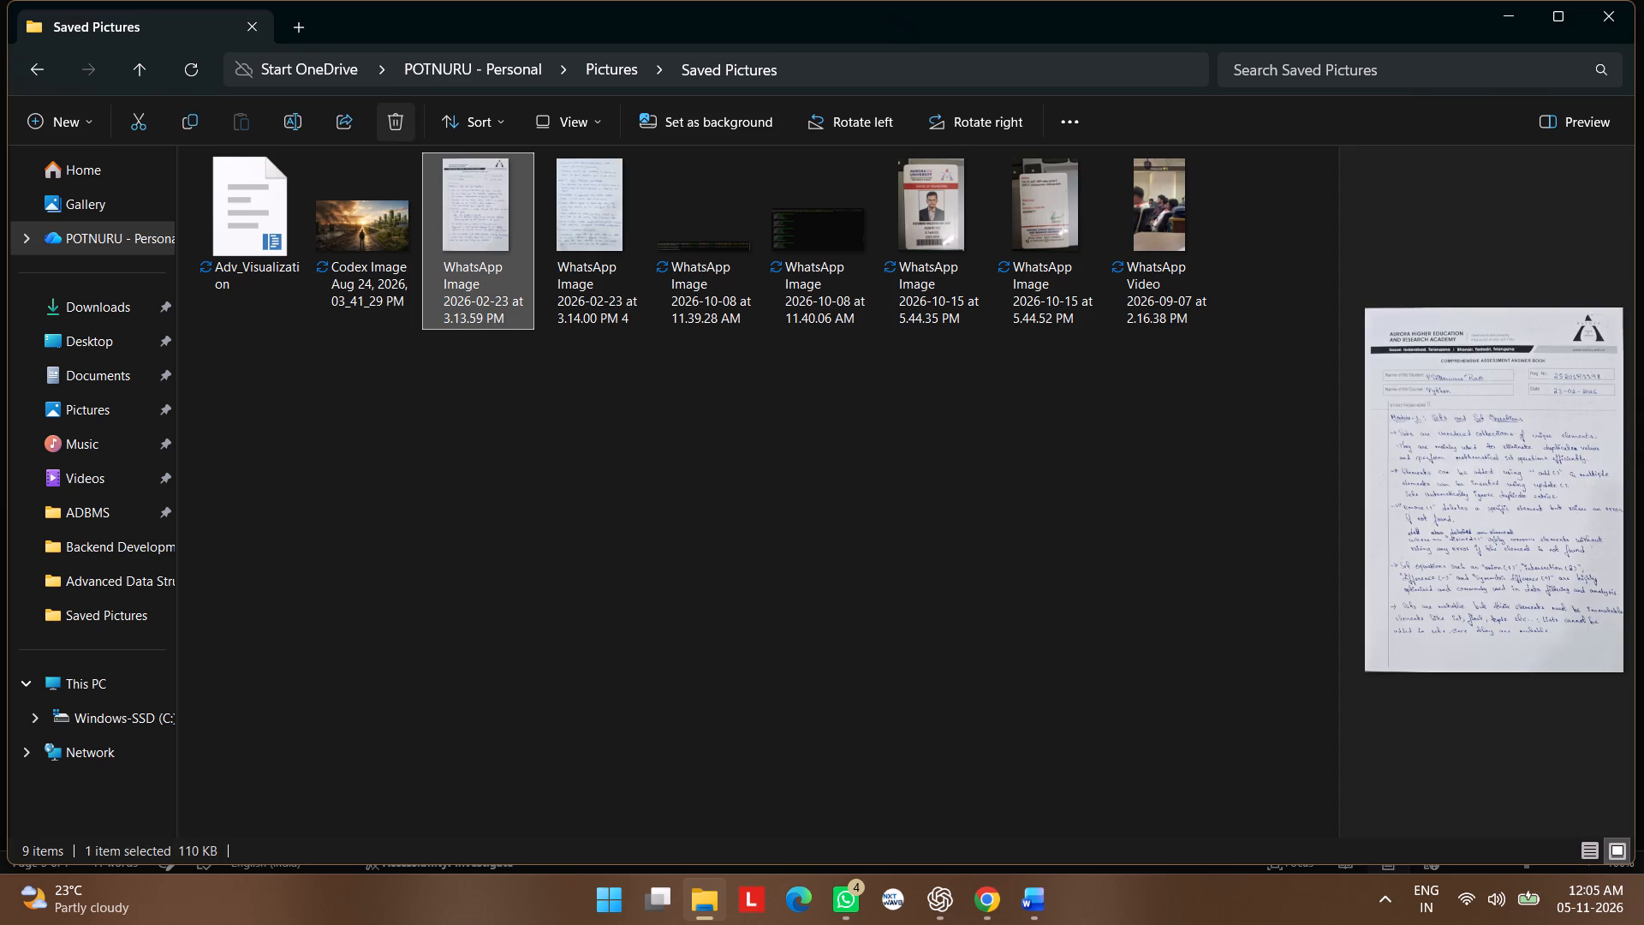
{"action": "left_click", "coordinate": [387, 134]}
{"action": "left_click", "coordinate": [450, 172]}
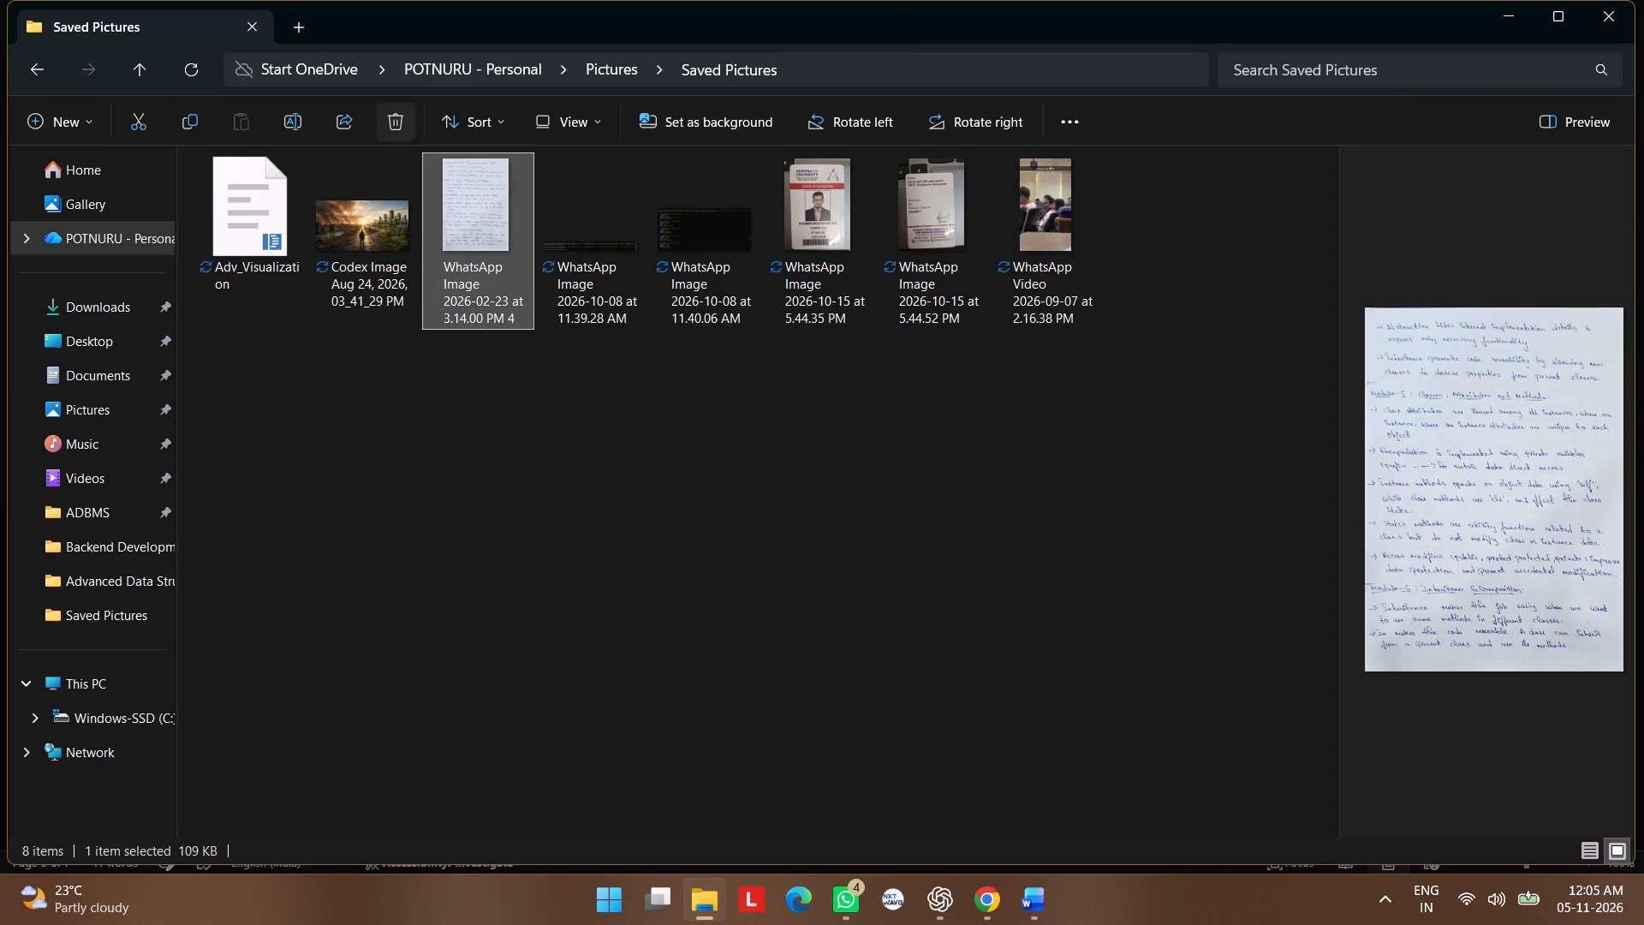
{"action": "left_click", "coordinate": [402, 124]}
Delete the WhatsApp images 2026-10-08 at 11.39.28 AM and 11.40.06 AM from Saved Pictures.
{"action": "left_click", "coordinate": [463, 182]}
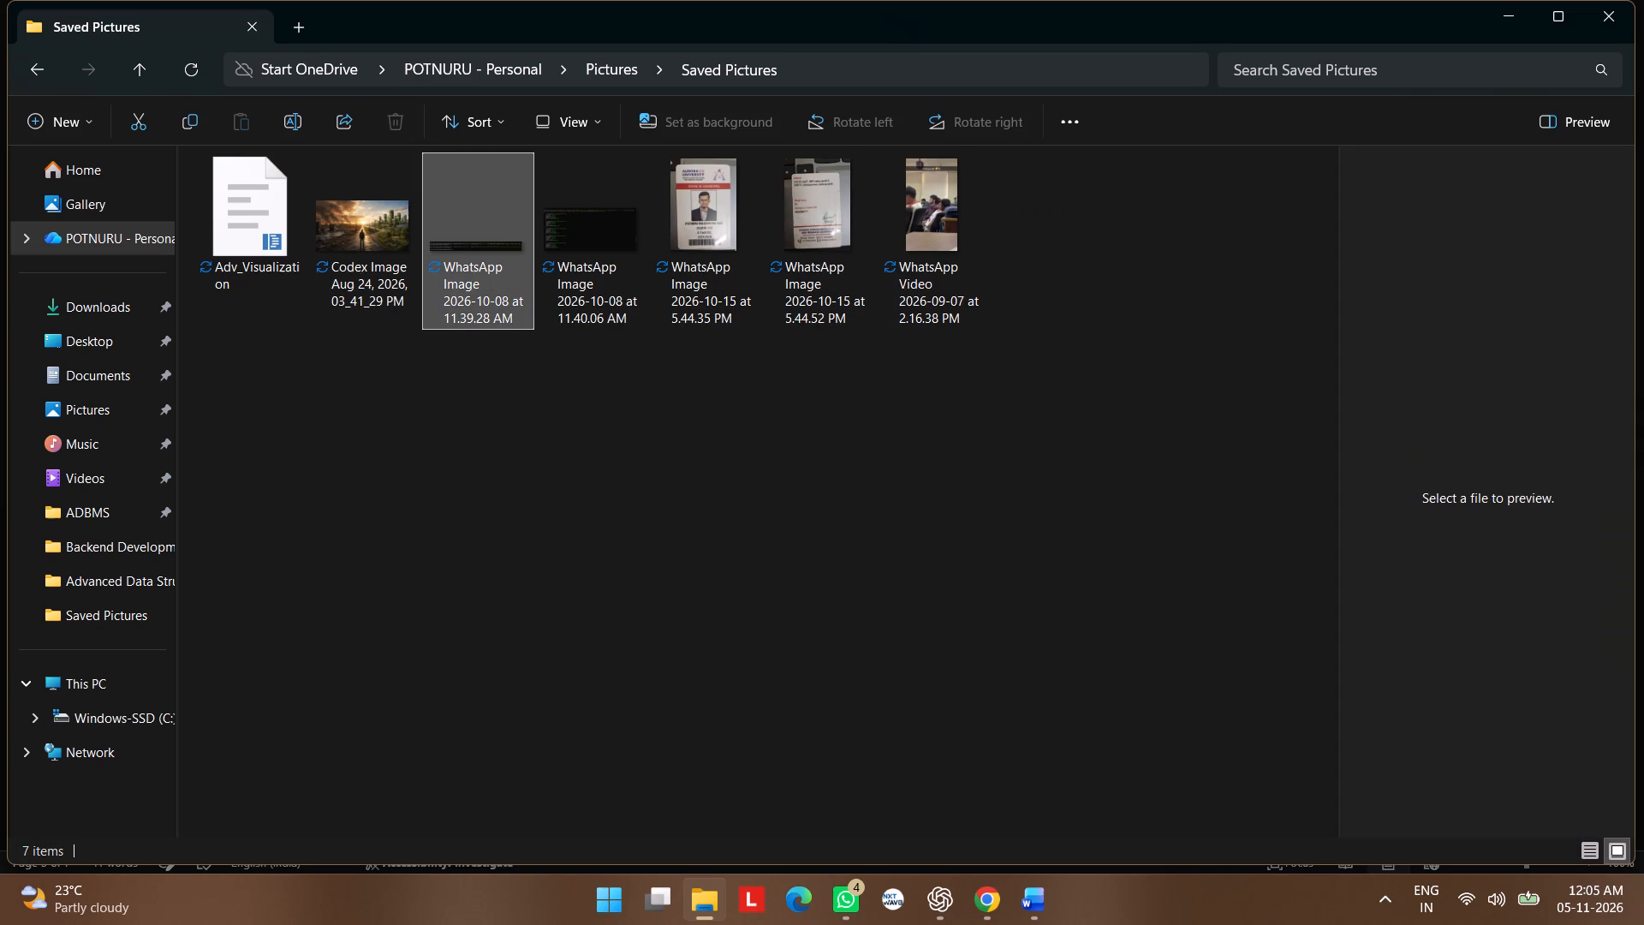
{"action": "left_click", "coordinate": [396, 130]}
{"action": "left_click", "coordinate": [462, 179]}
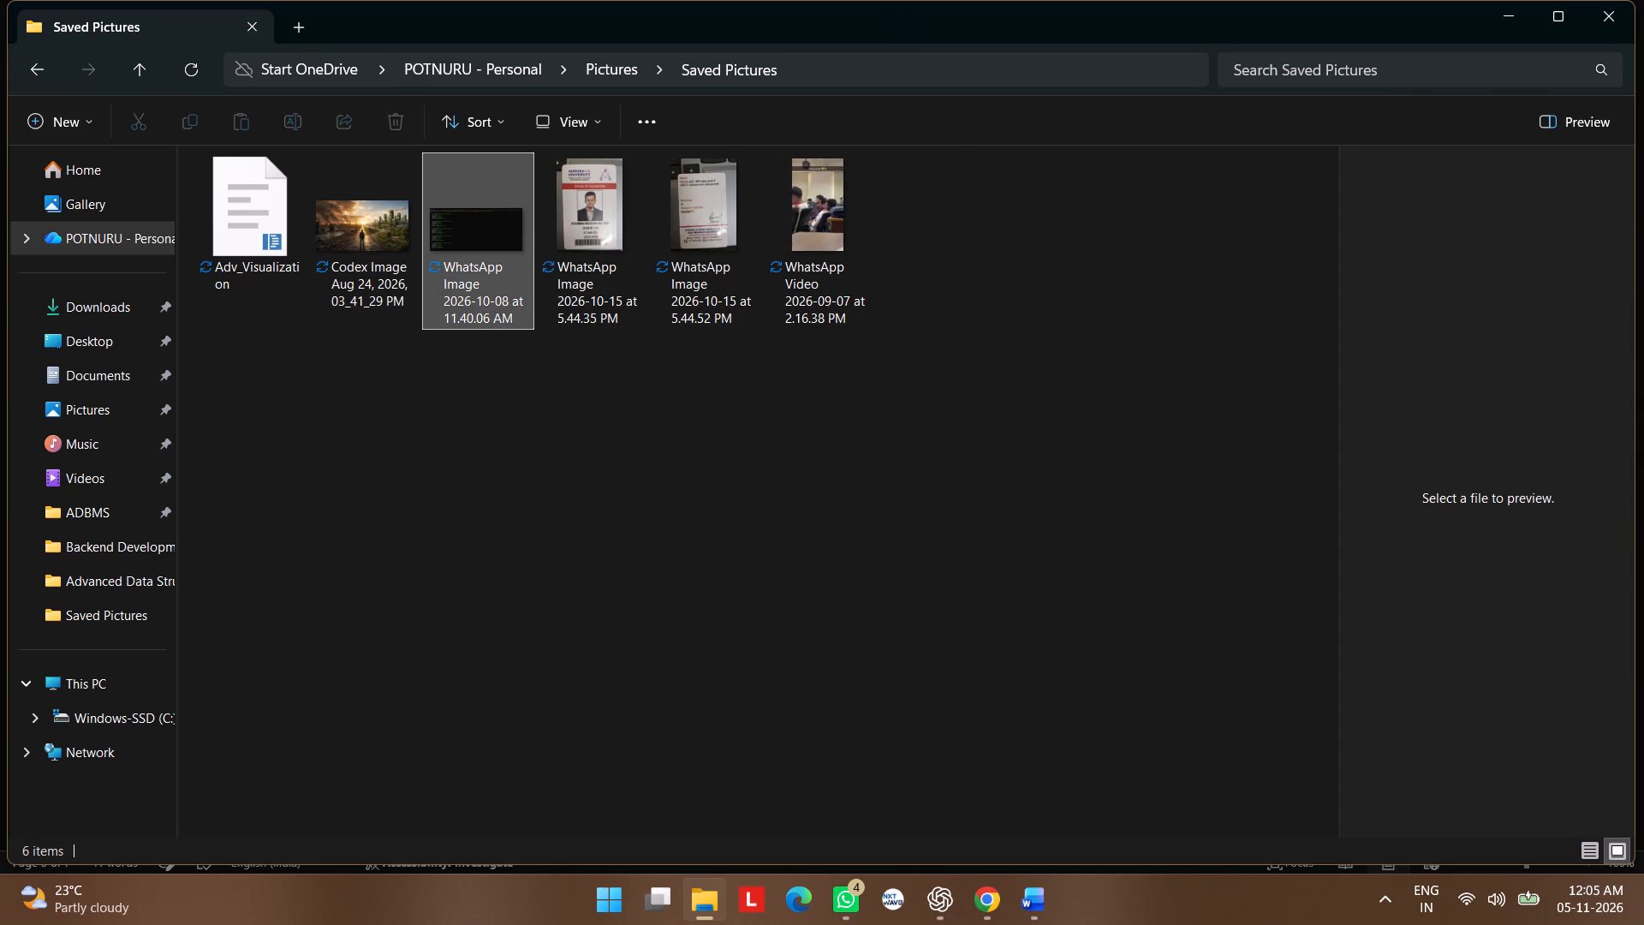
{"action": "left_click", "coordinate": [405, 134]}
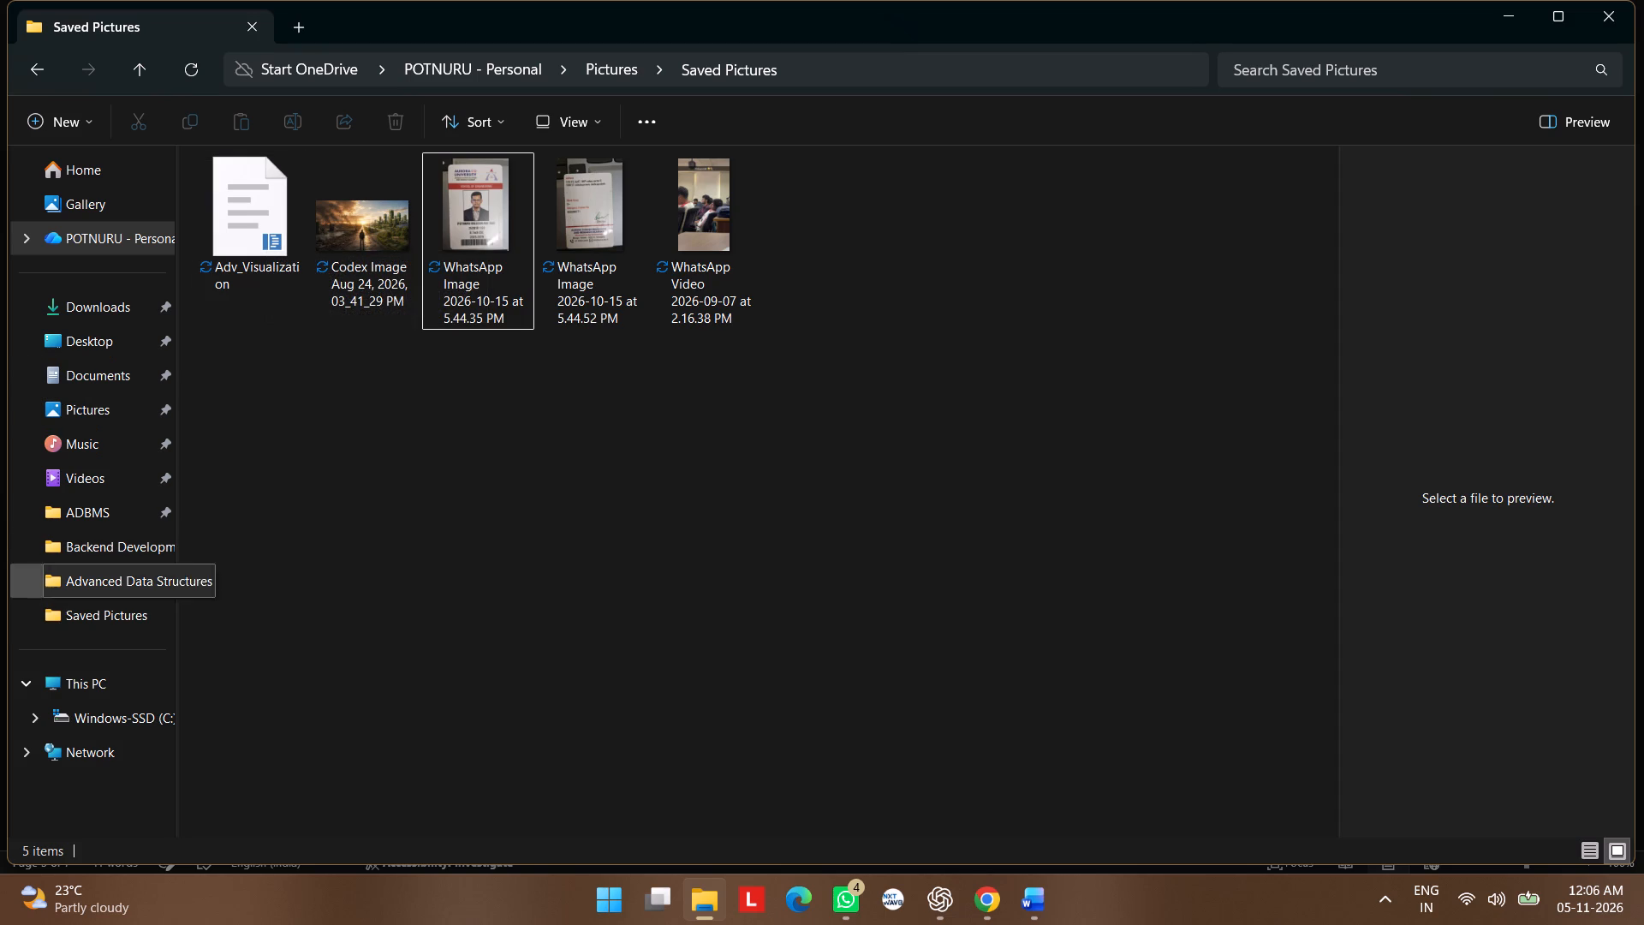
Create a folder named "Research And Publication Ethics" in Desktop > 2nd year > TERM-2 and open it.
{"action": "left_click", "coordinate": [104, 349]}
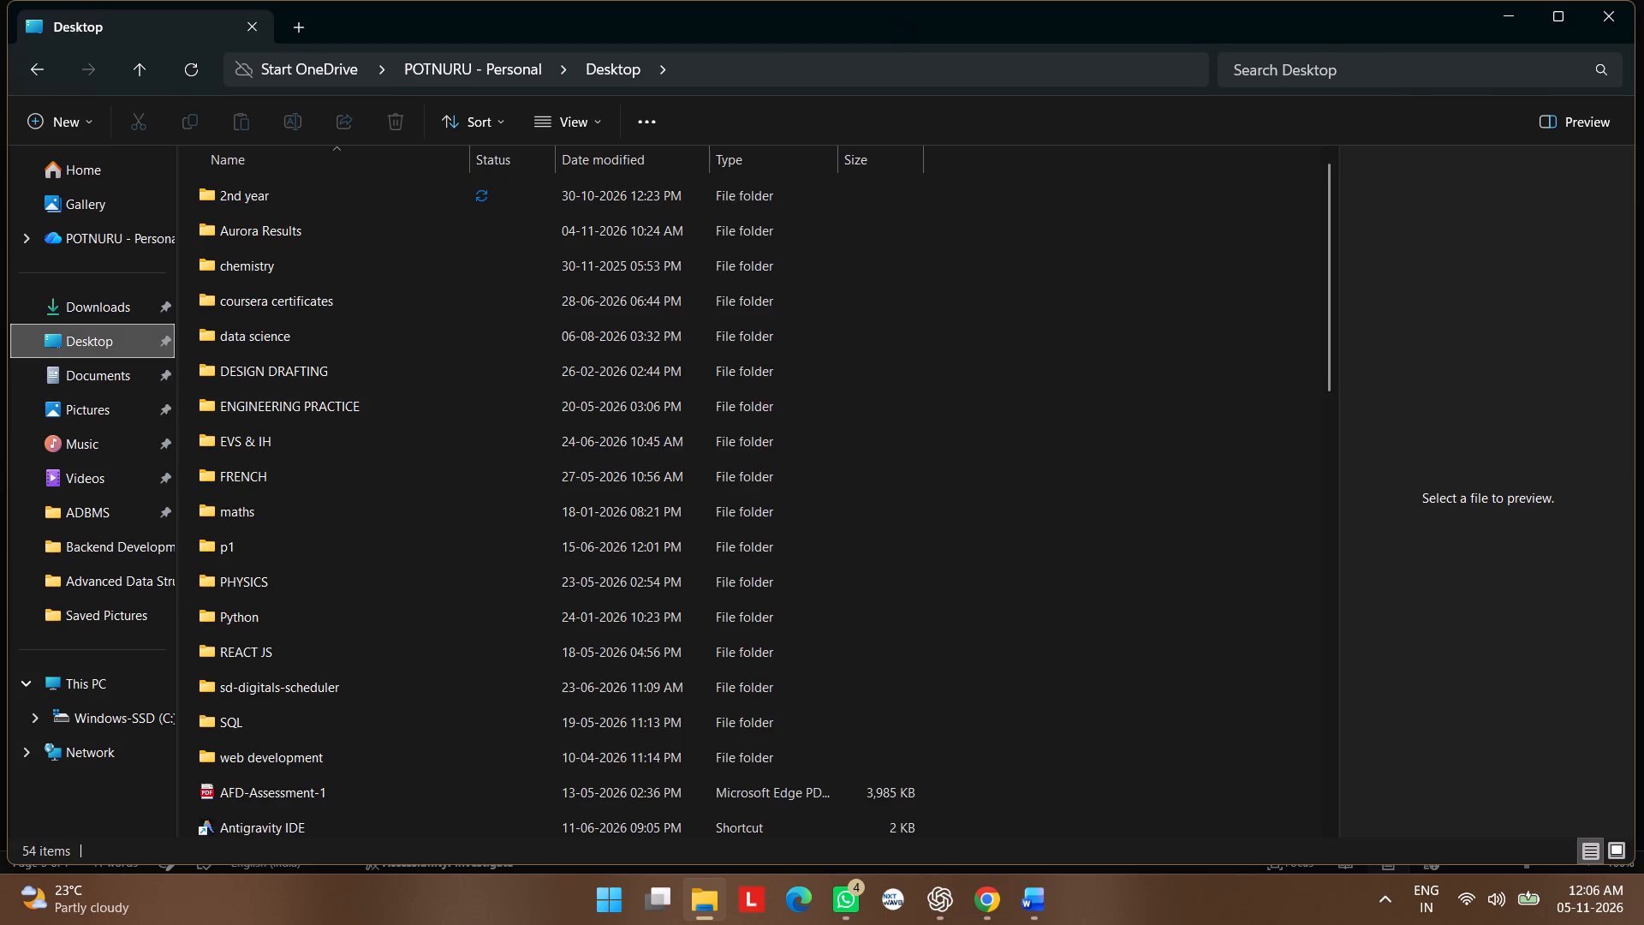
{"action": "double_click", "coordinate": [328, 196]}
{"action": "double_click", "coordinate": [324, 243]}
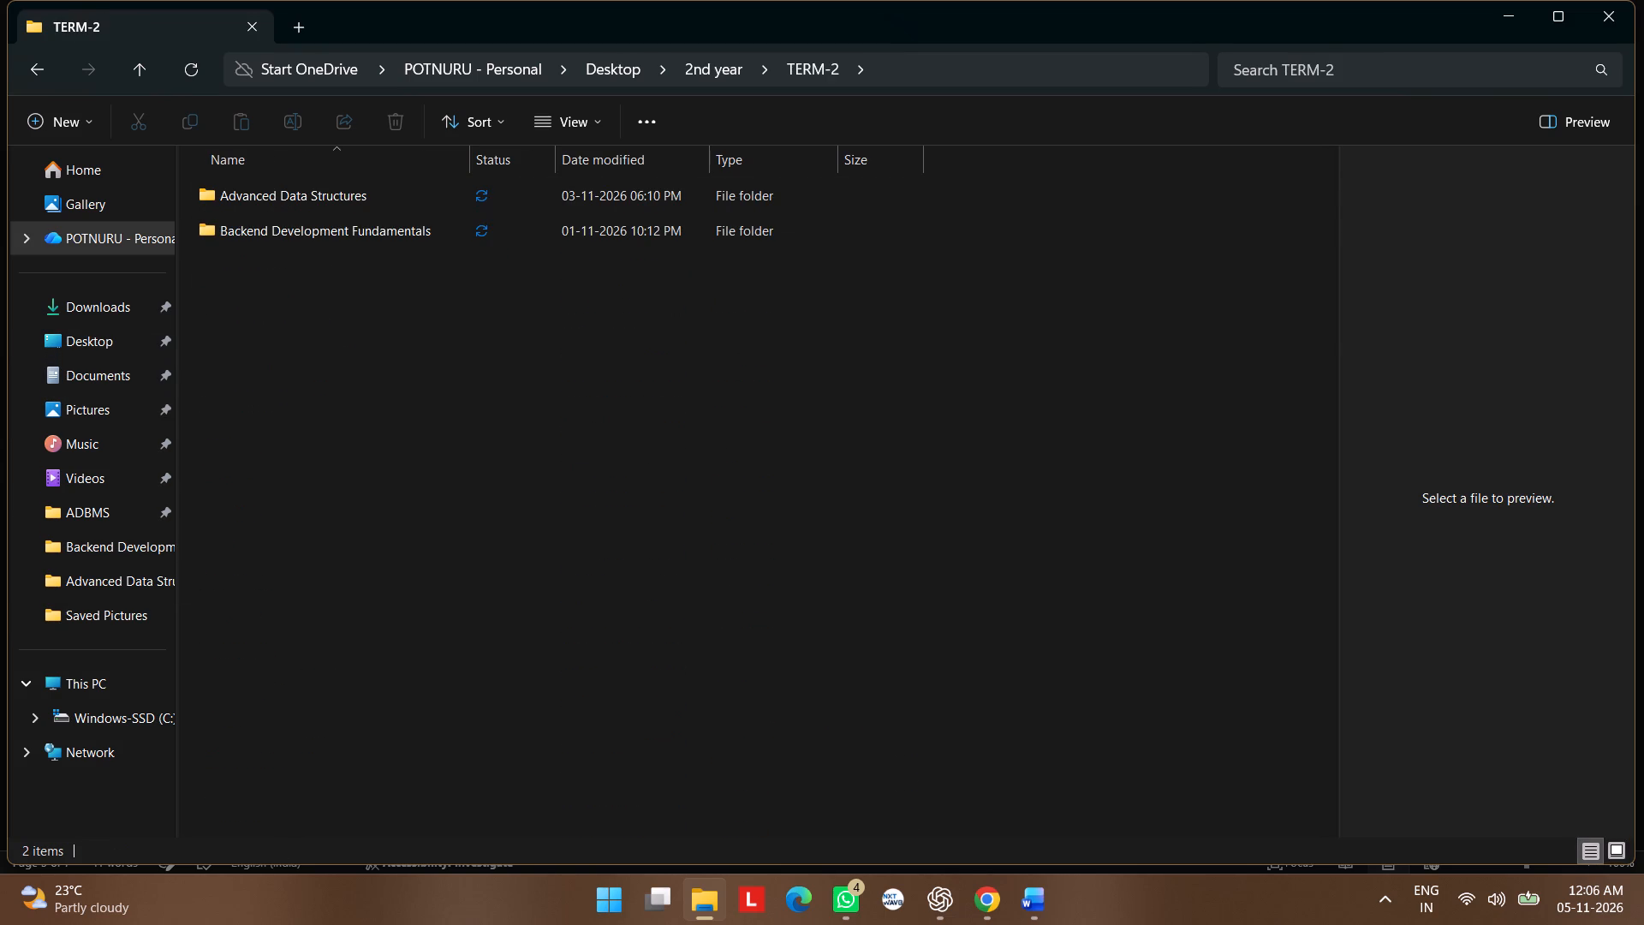
{"action": "right_click", "coordinate": [343, 323]}
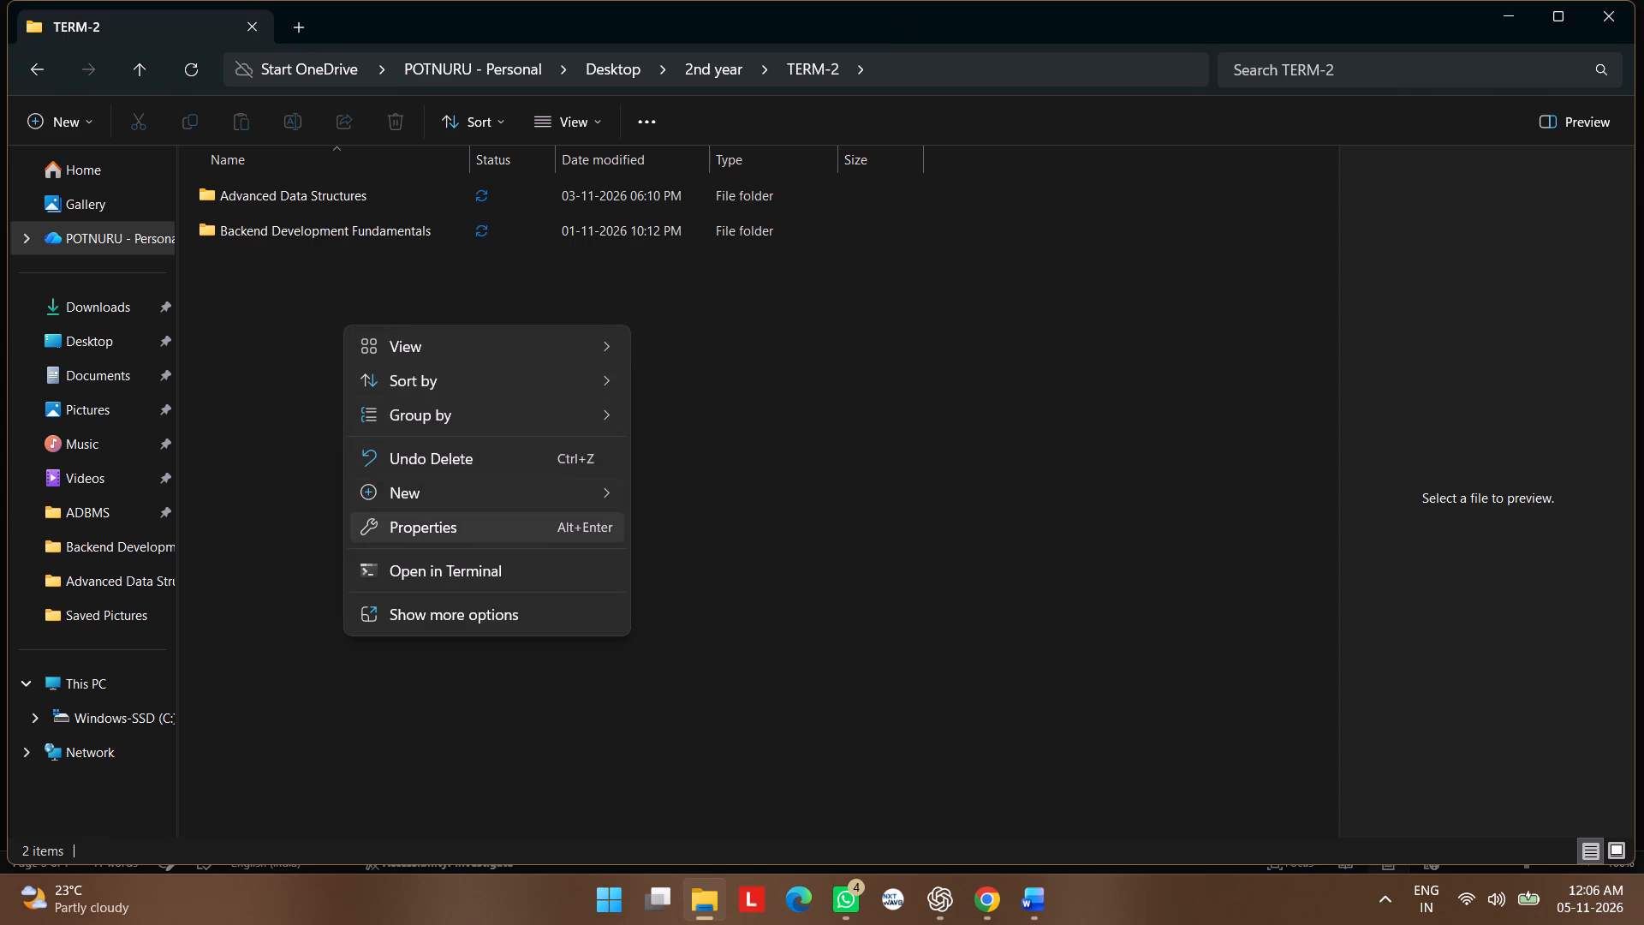
{"action": "left_click", "coordinate": [435, 490]}
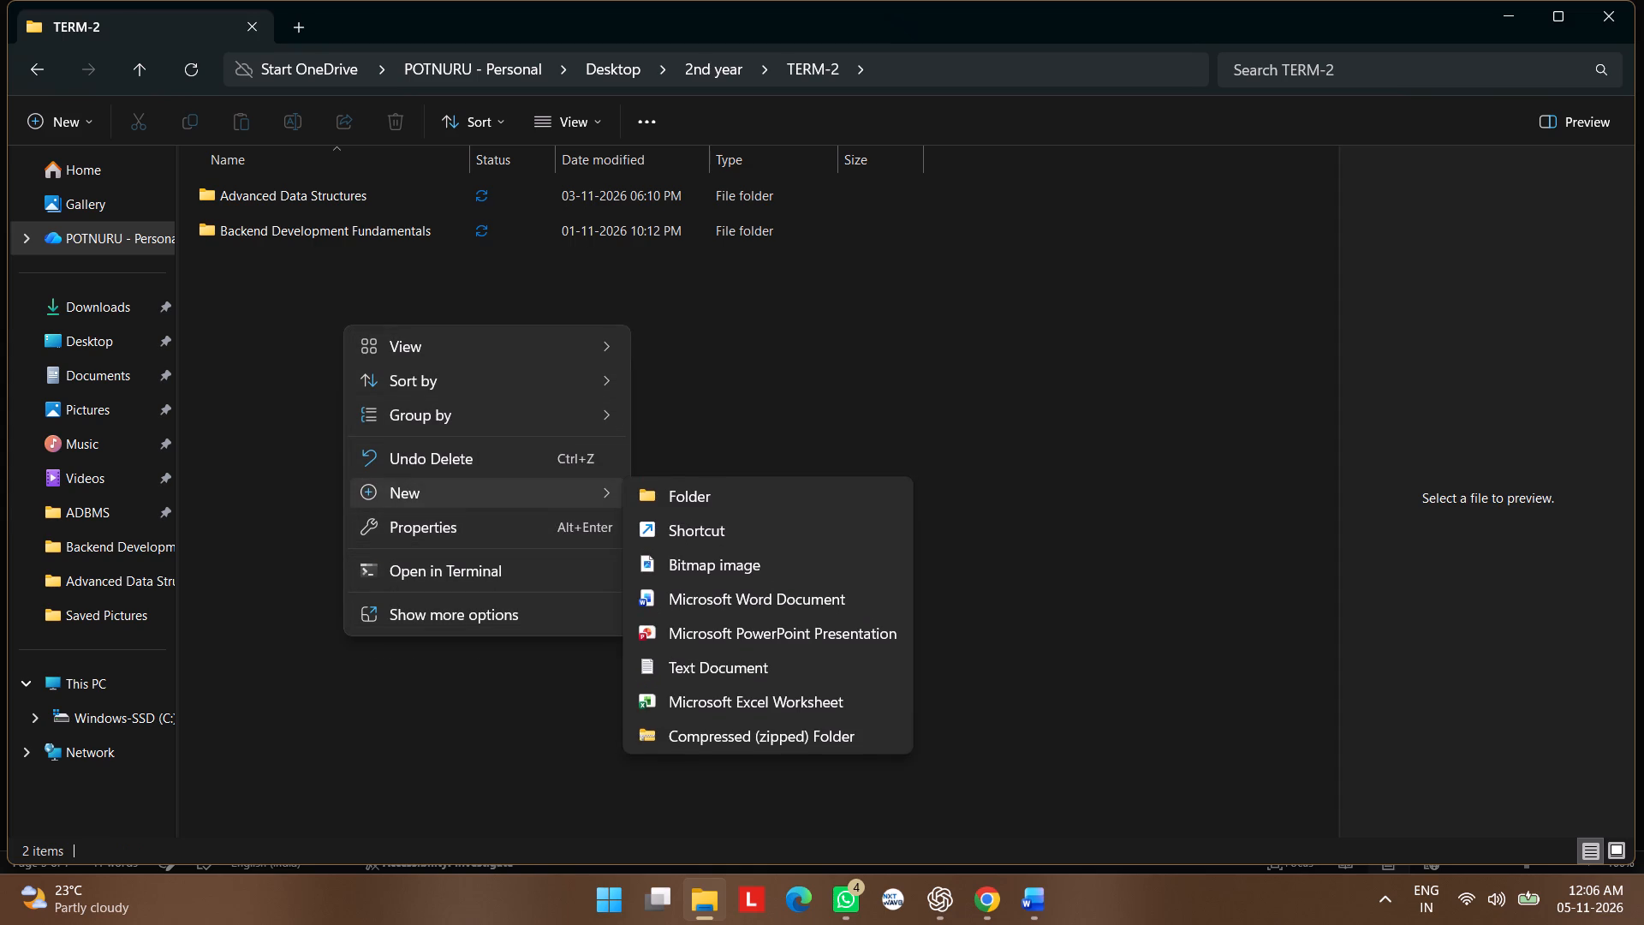
{"action": "left_click", "coordinate": [720, 505]}
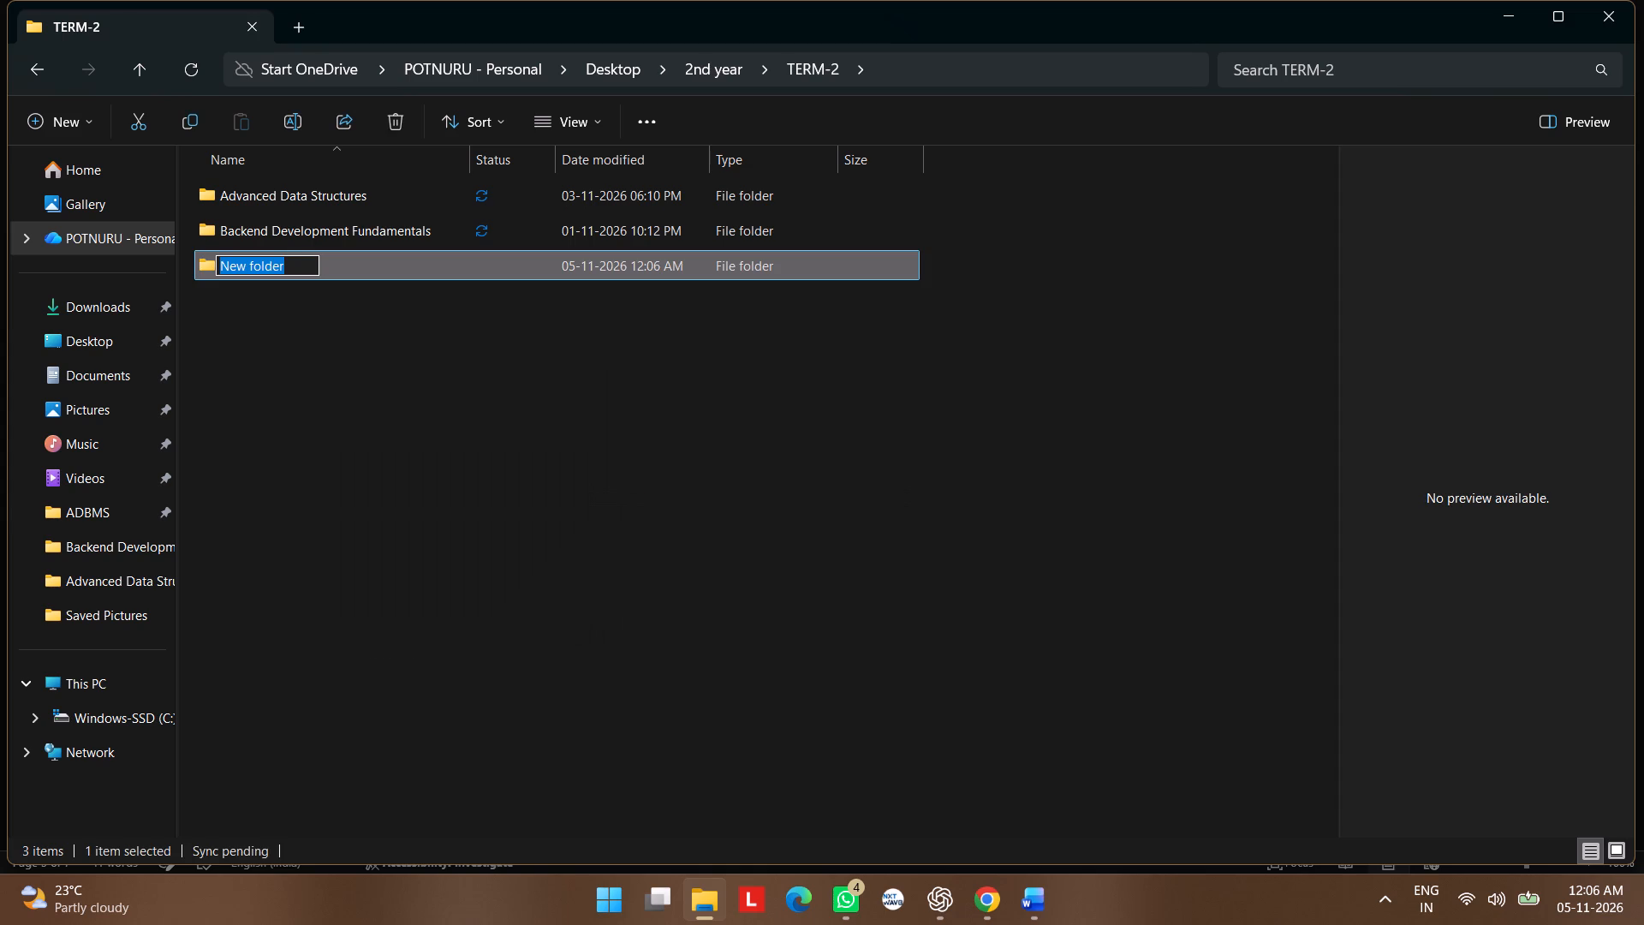
{"action": "key", "text": "super+v"}
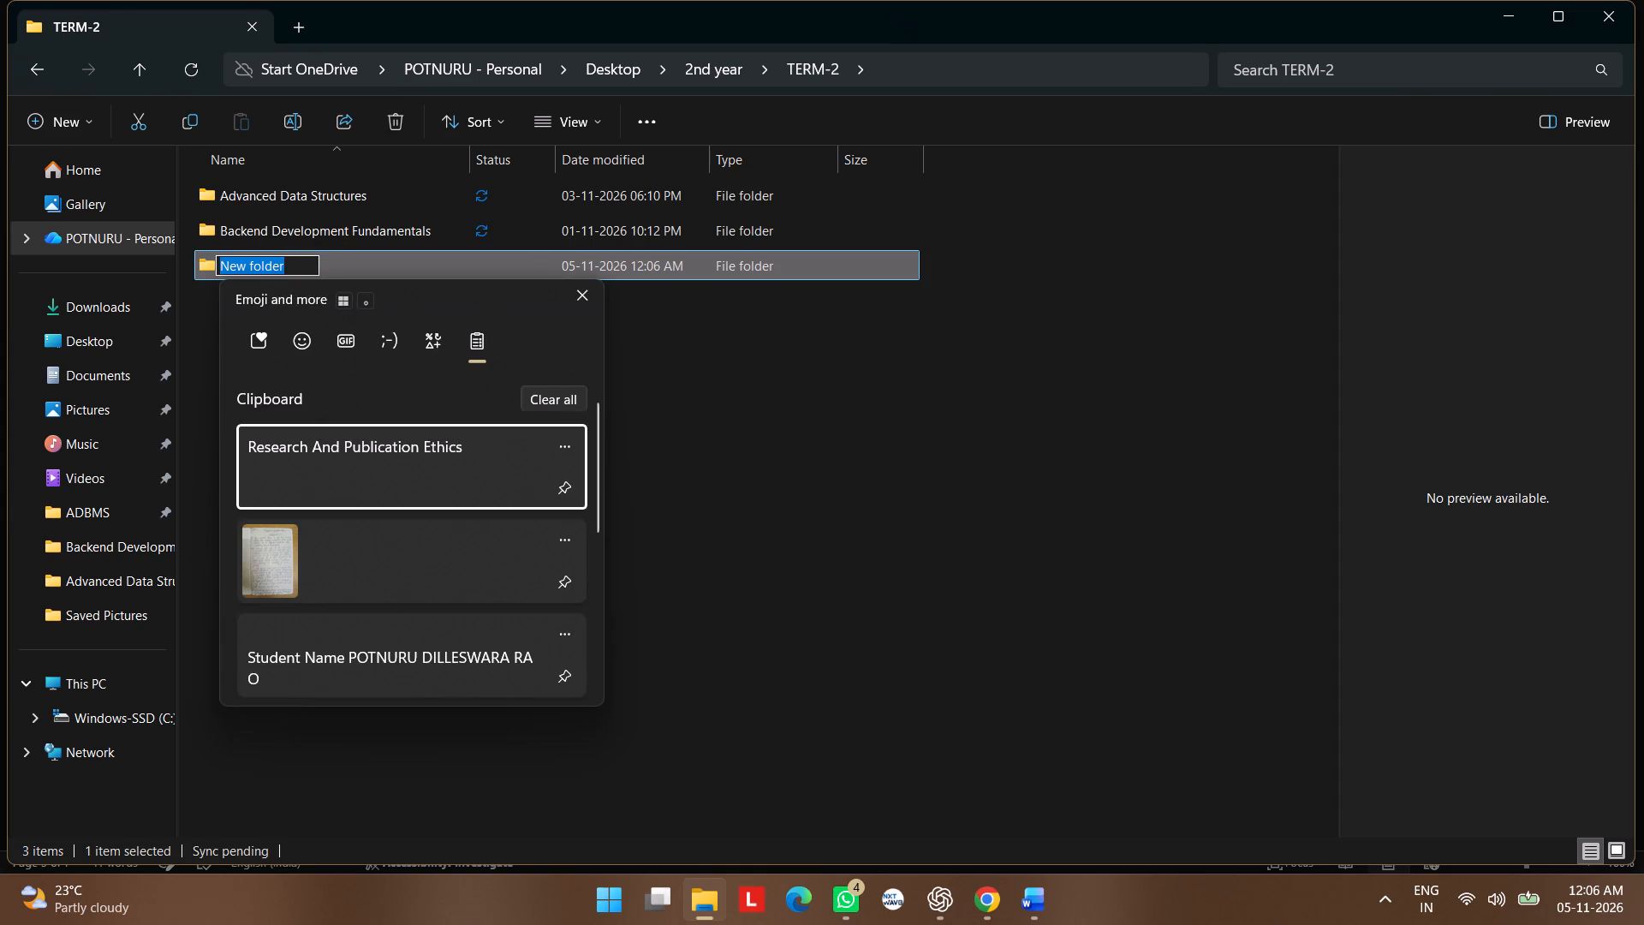
{"action": "left_click", "coordinate": [461, 477]}
{"action": "key", "text": "ctrl+v"}
{"action": "left_click", "coordinate": [516, 447]}
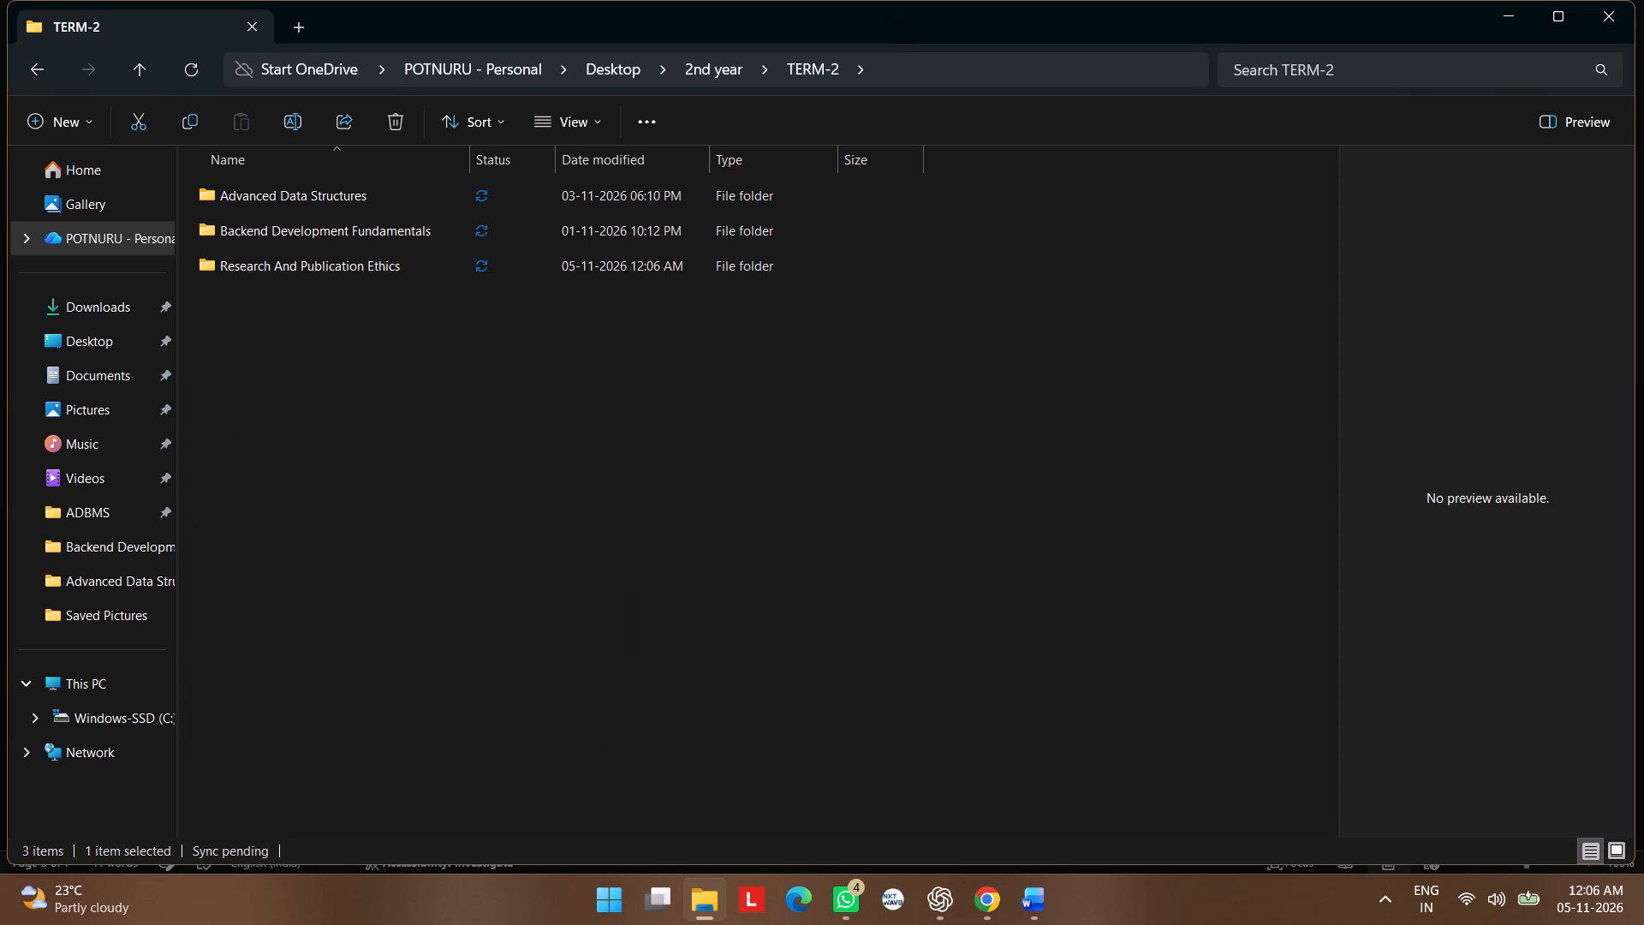
{"action": "double_click", "coordinate": [393, 271]}
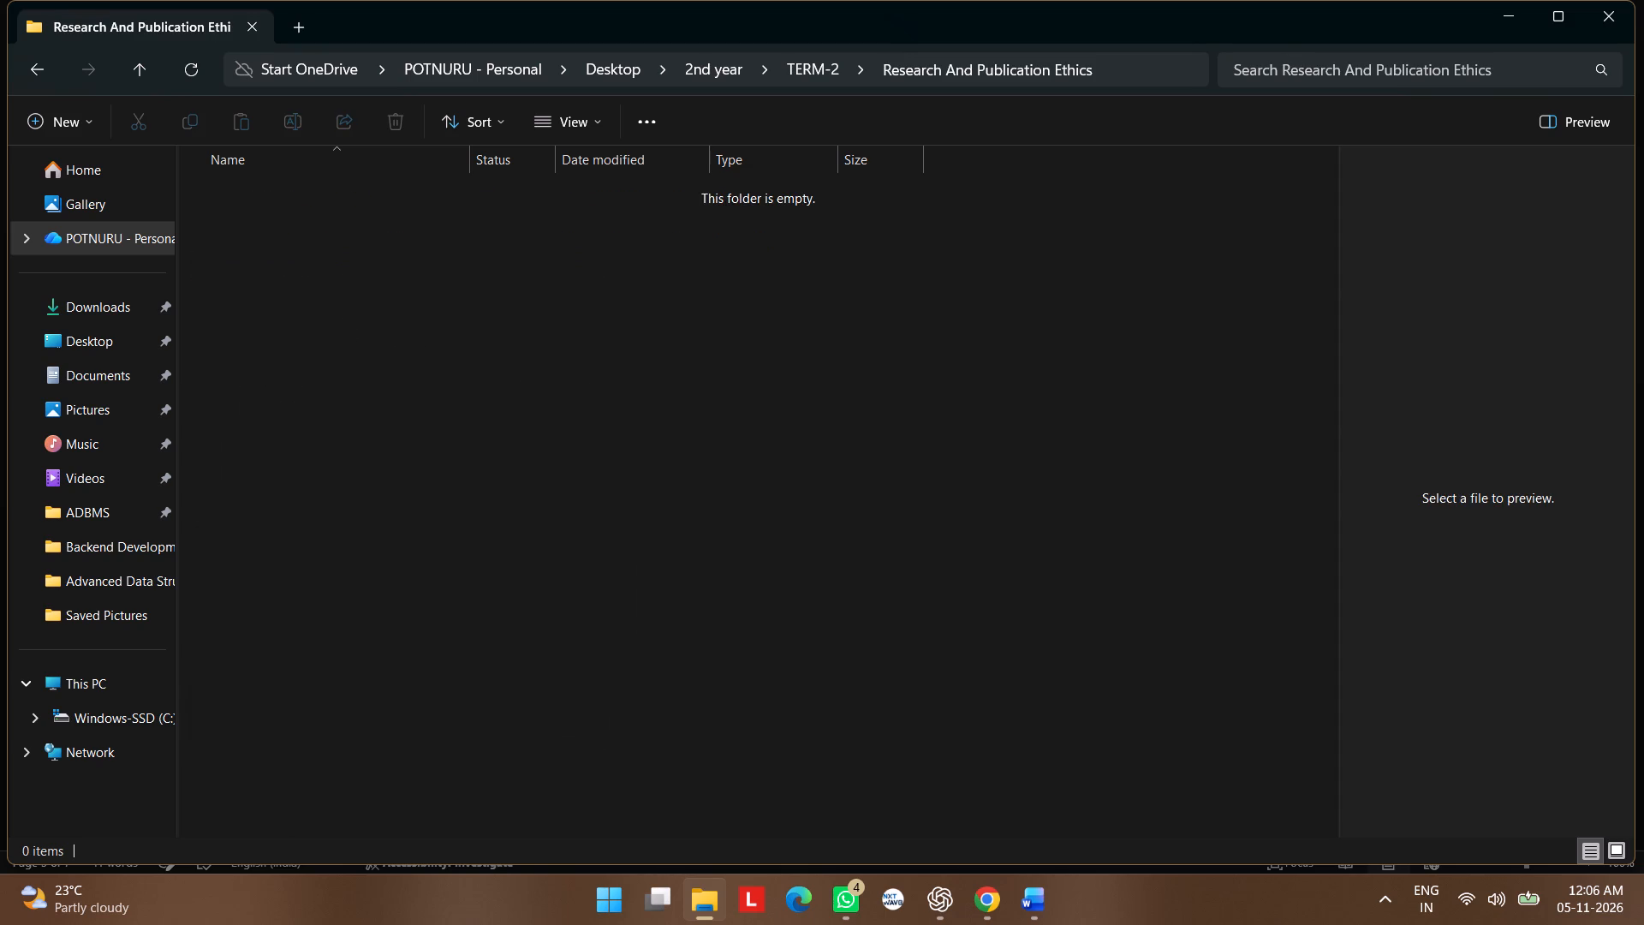
Switch to Word and choose Desktop > 2nd year > TERM-2 > Research And Publication Ethics as the location for saving a copy of the document.
{"action": "left_click", "coordinate": [1021, 906]}
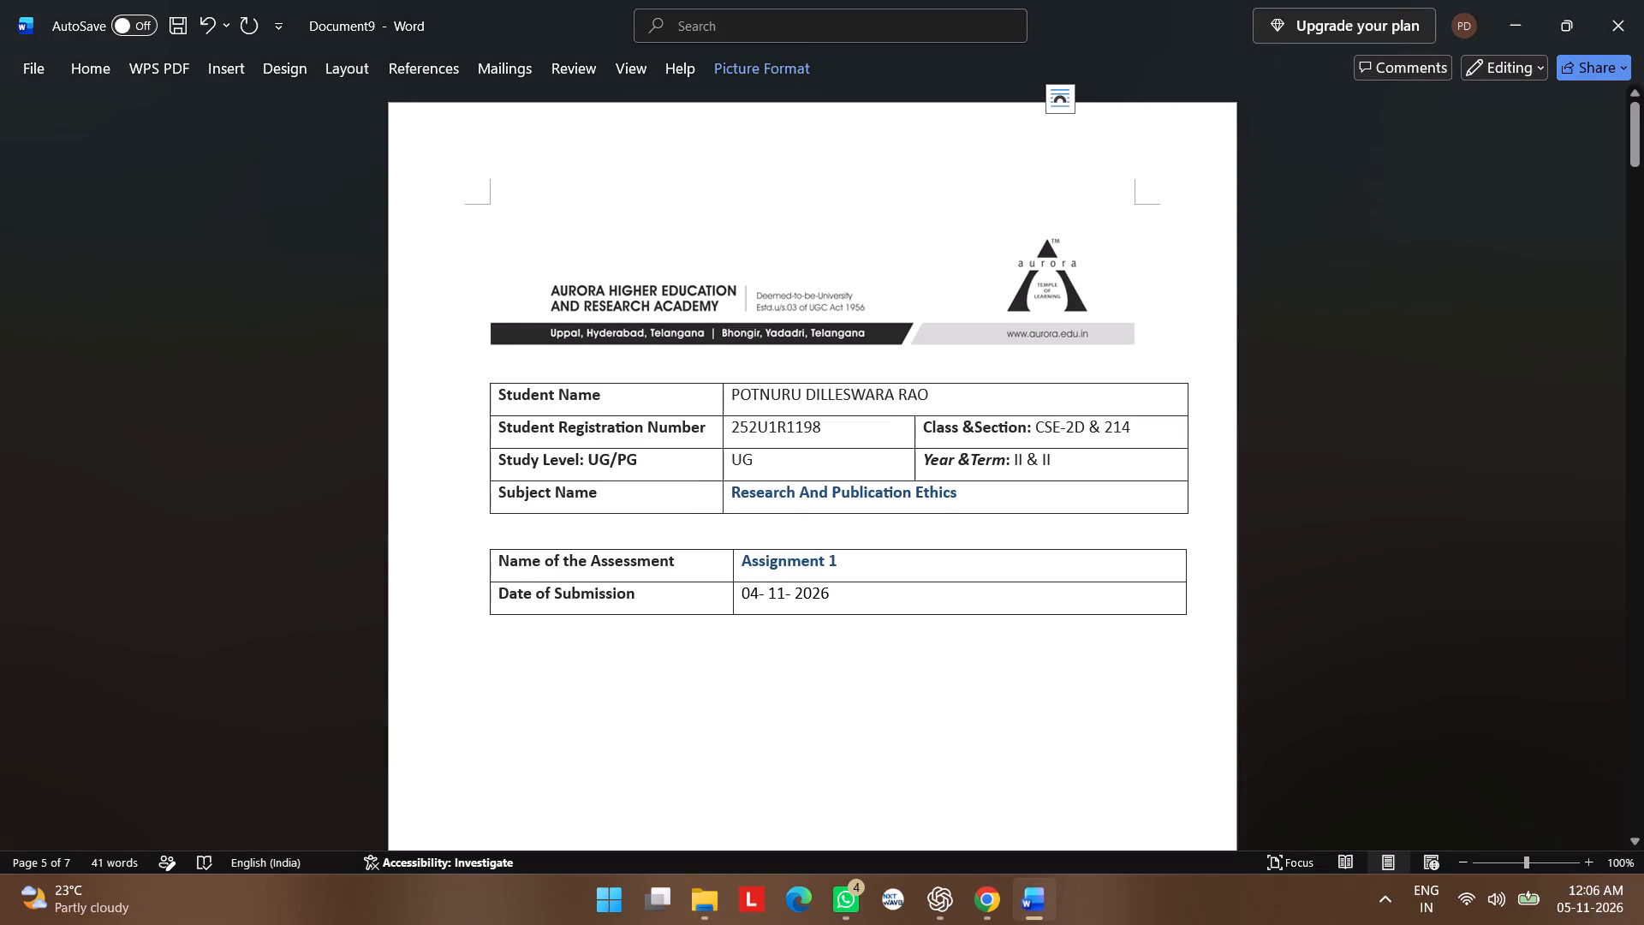
{"action": "left_click", "coordinate": [43, 71]}
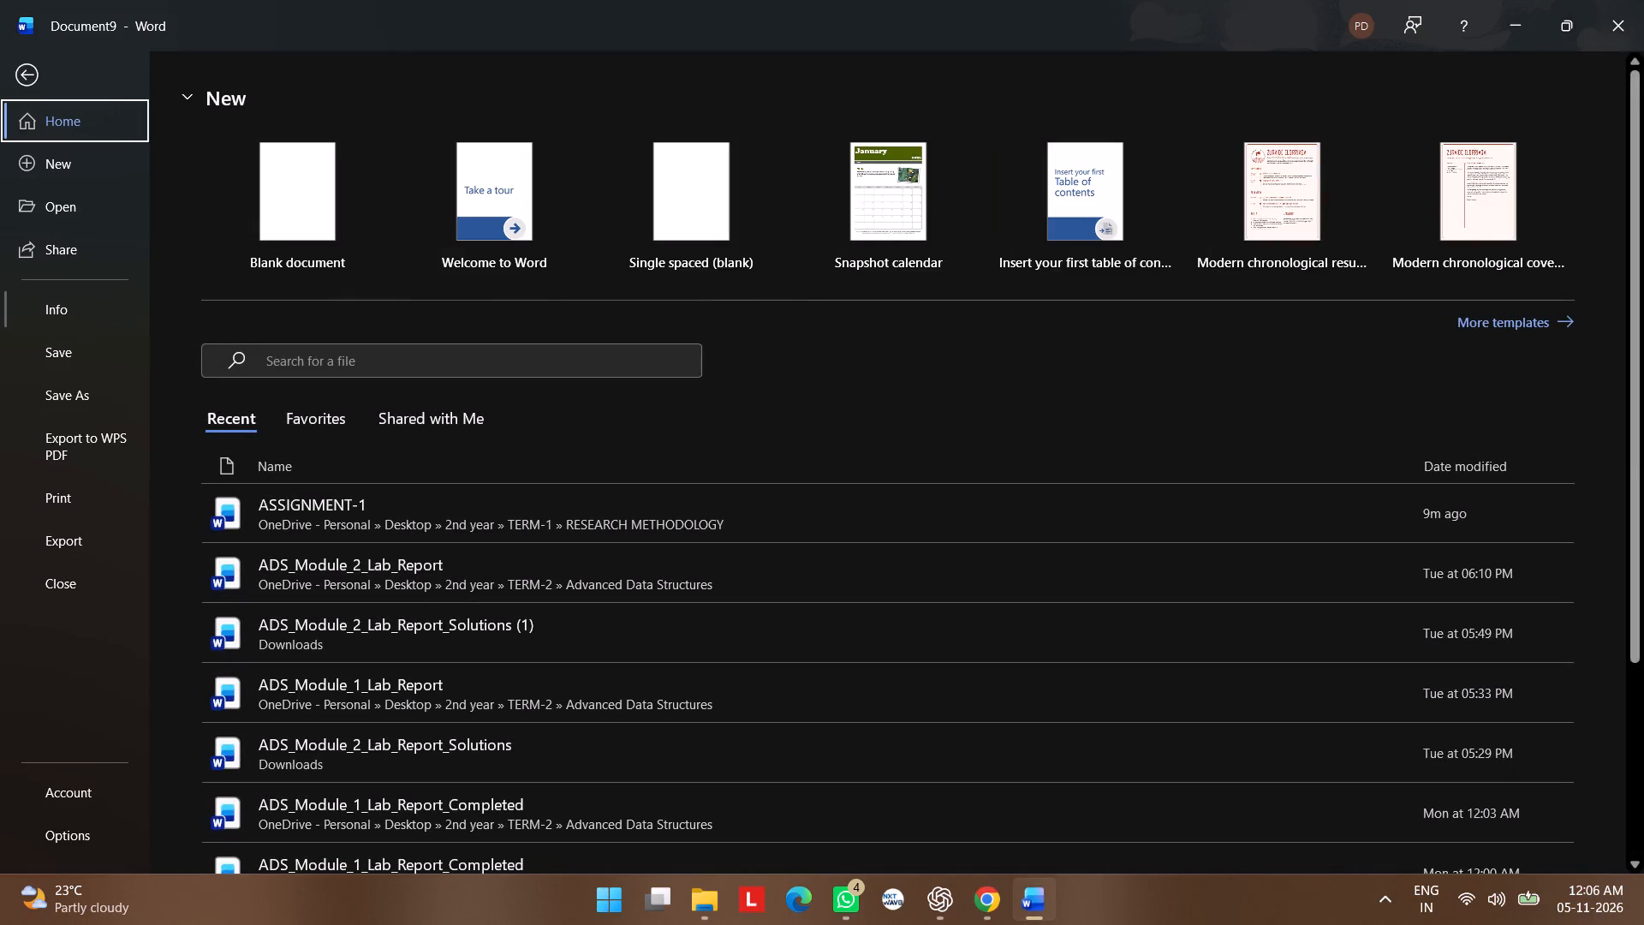
{"action": "left_click", "coordinate": [121, 399]}
{"action": "left_click", "coordinate": [294, 468]}
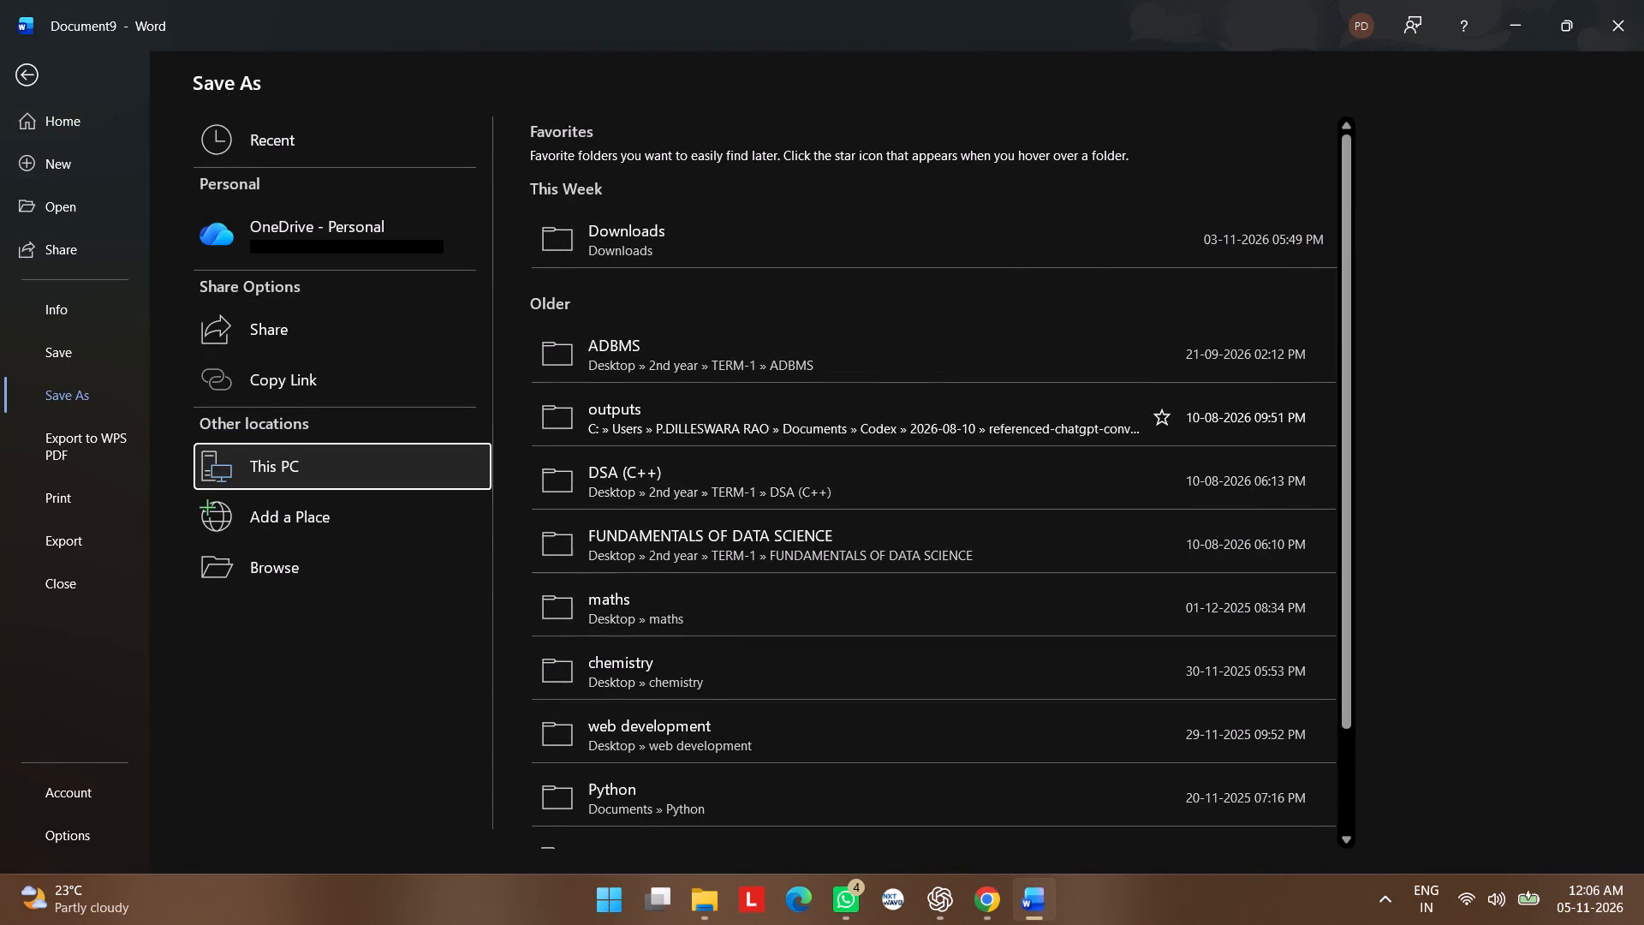
{"action": "scroll", "coordinate": [654, 358], "scroll_direction": "down", "scroll_amount": 3}
{"action": "left_click", "coordinate": [701, 806]}
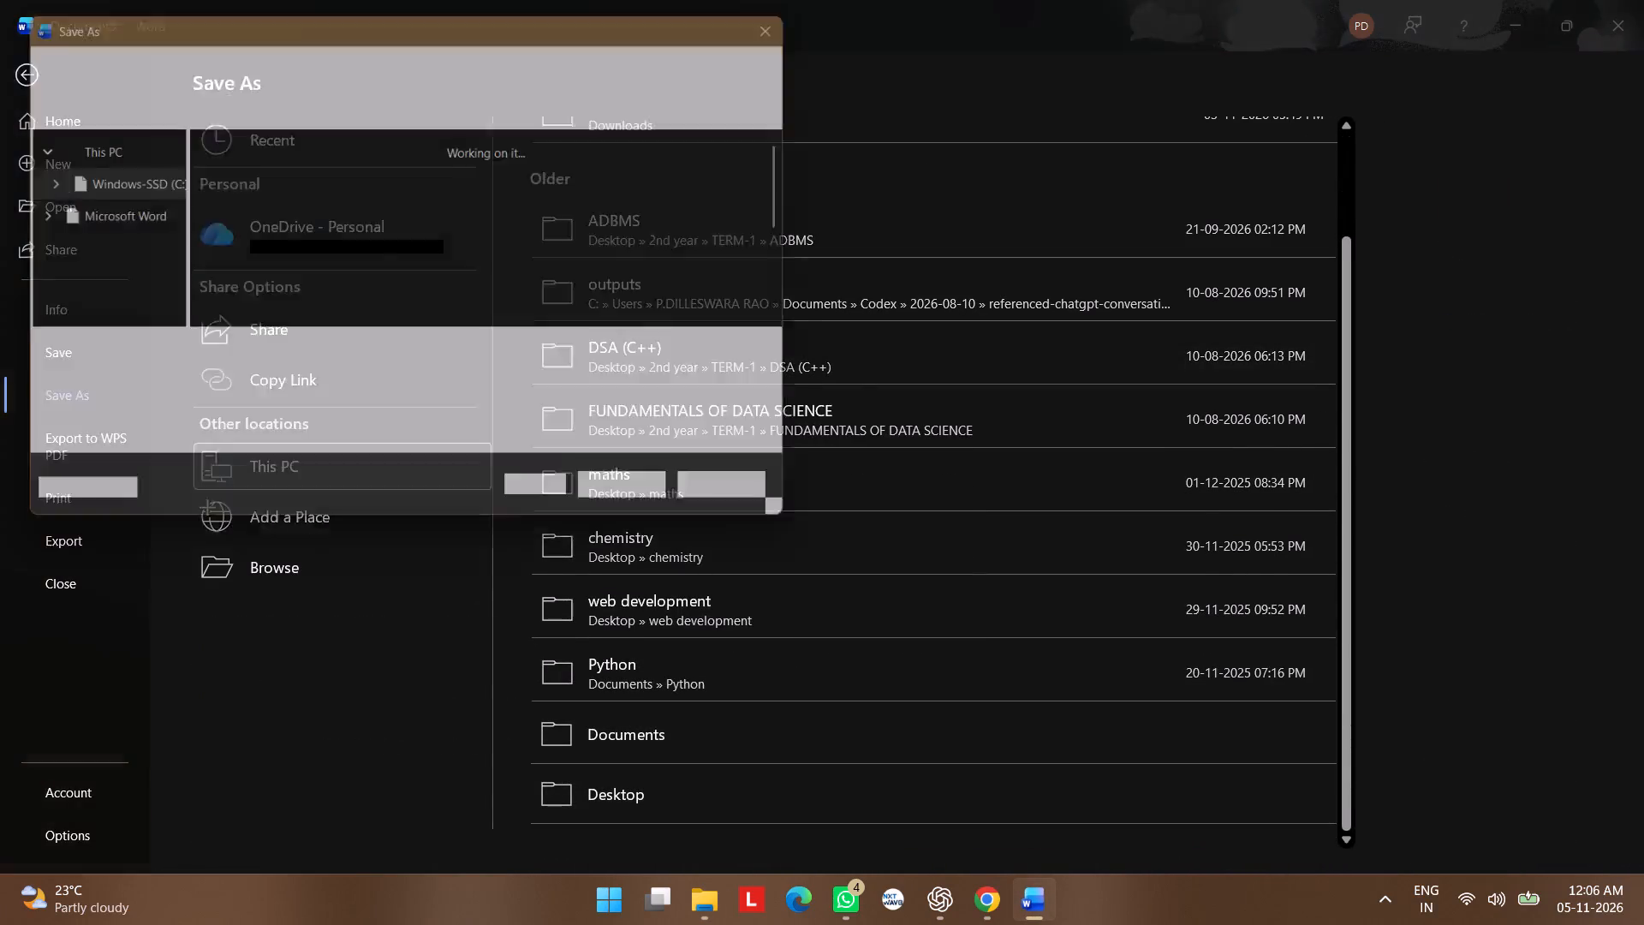
{"action": "scroll", "coordinate": [116, 234], "scroll_direction": "up", "scroll_amount": 1}
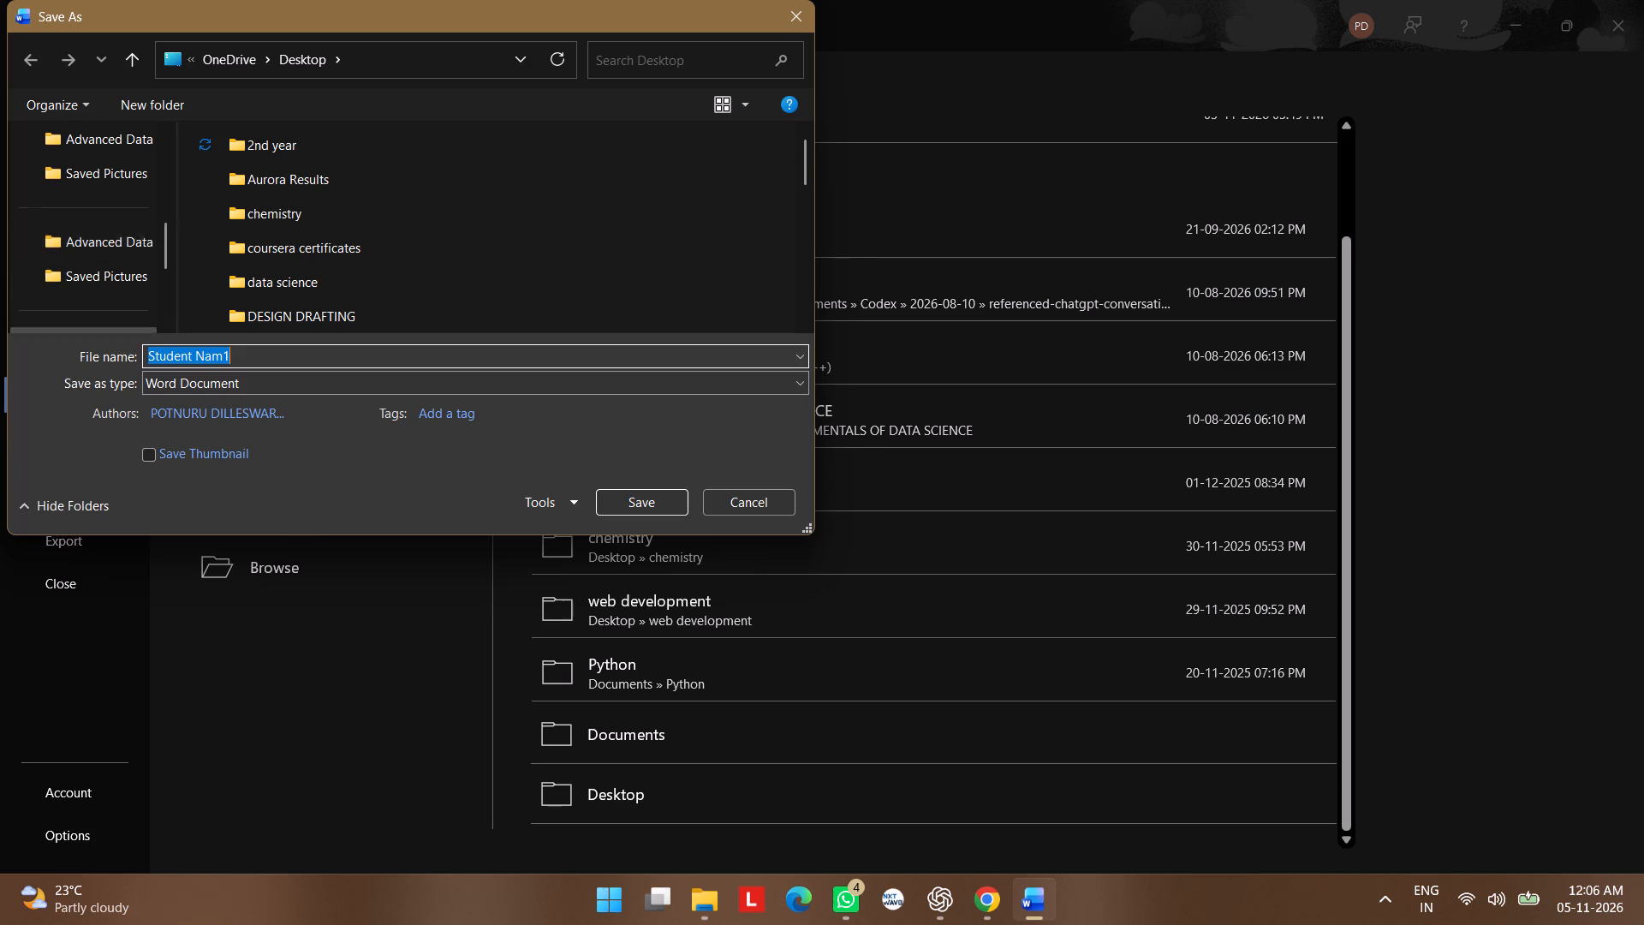
{"action": "scroll", "coordinate": [89, 165], "scroll_direction": "up", "scroll_amount": 2}
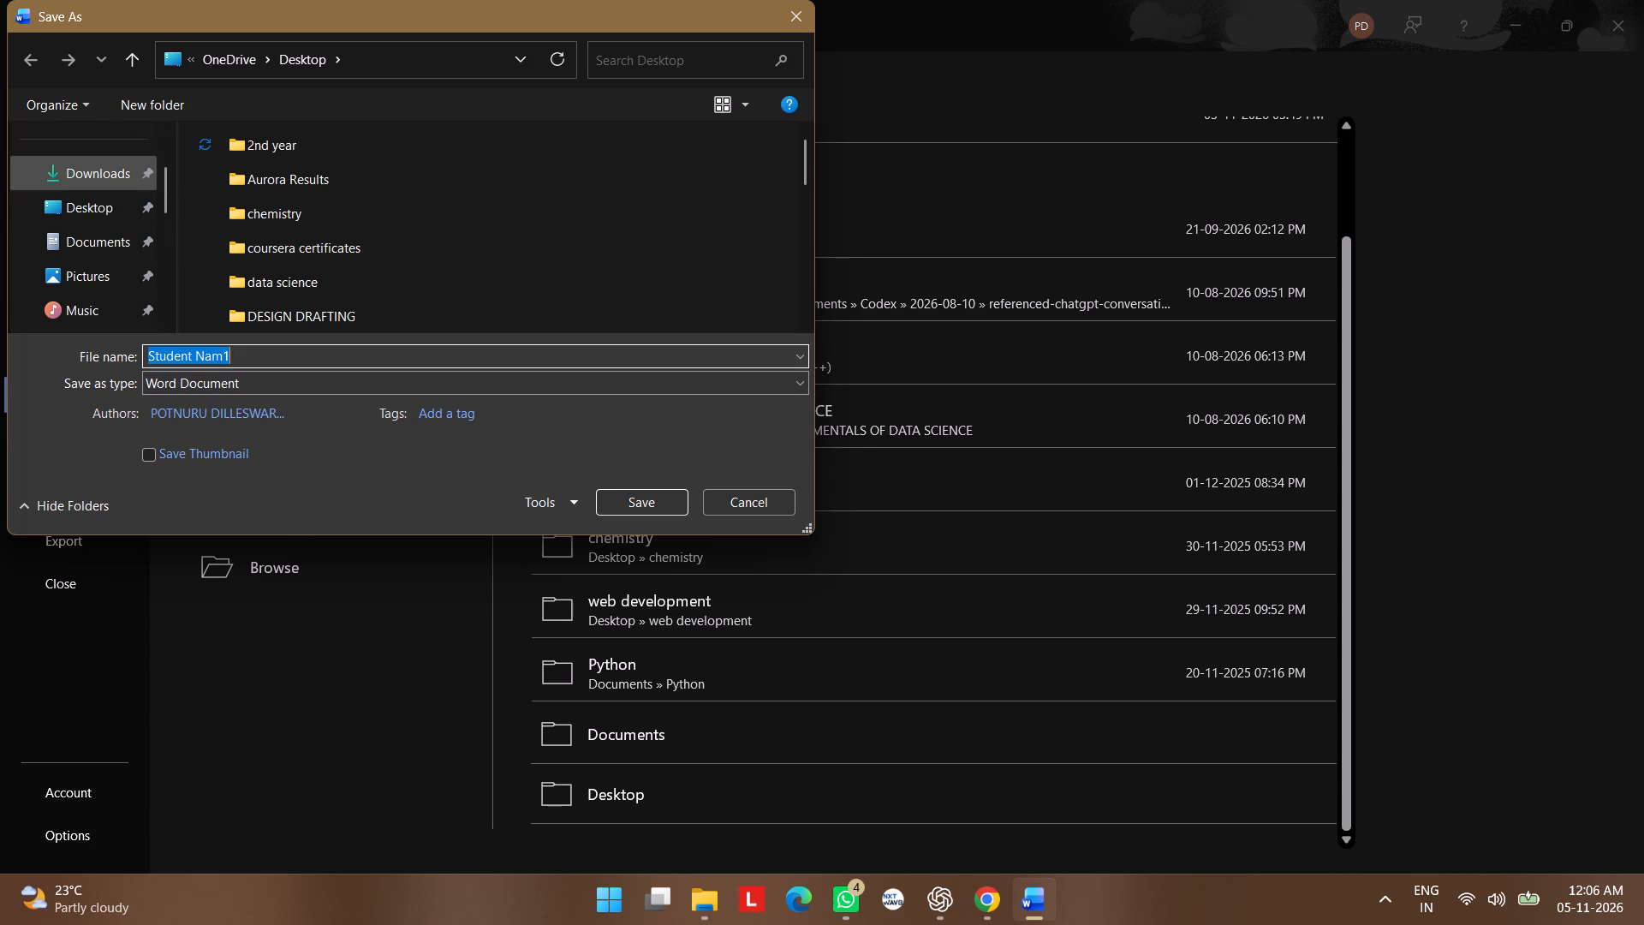
{"action": "left_click", "coordinate": [100, 192]}
{"action": "double_click", "coordinate": [247, 142]}
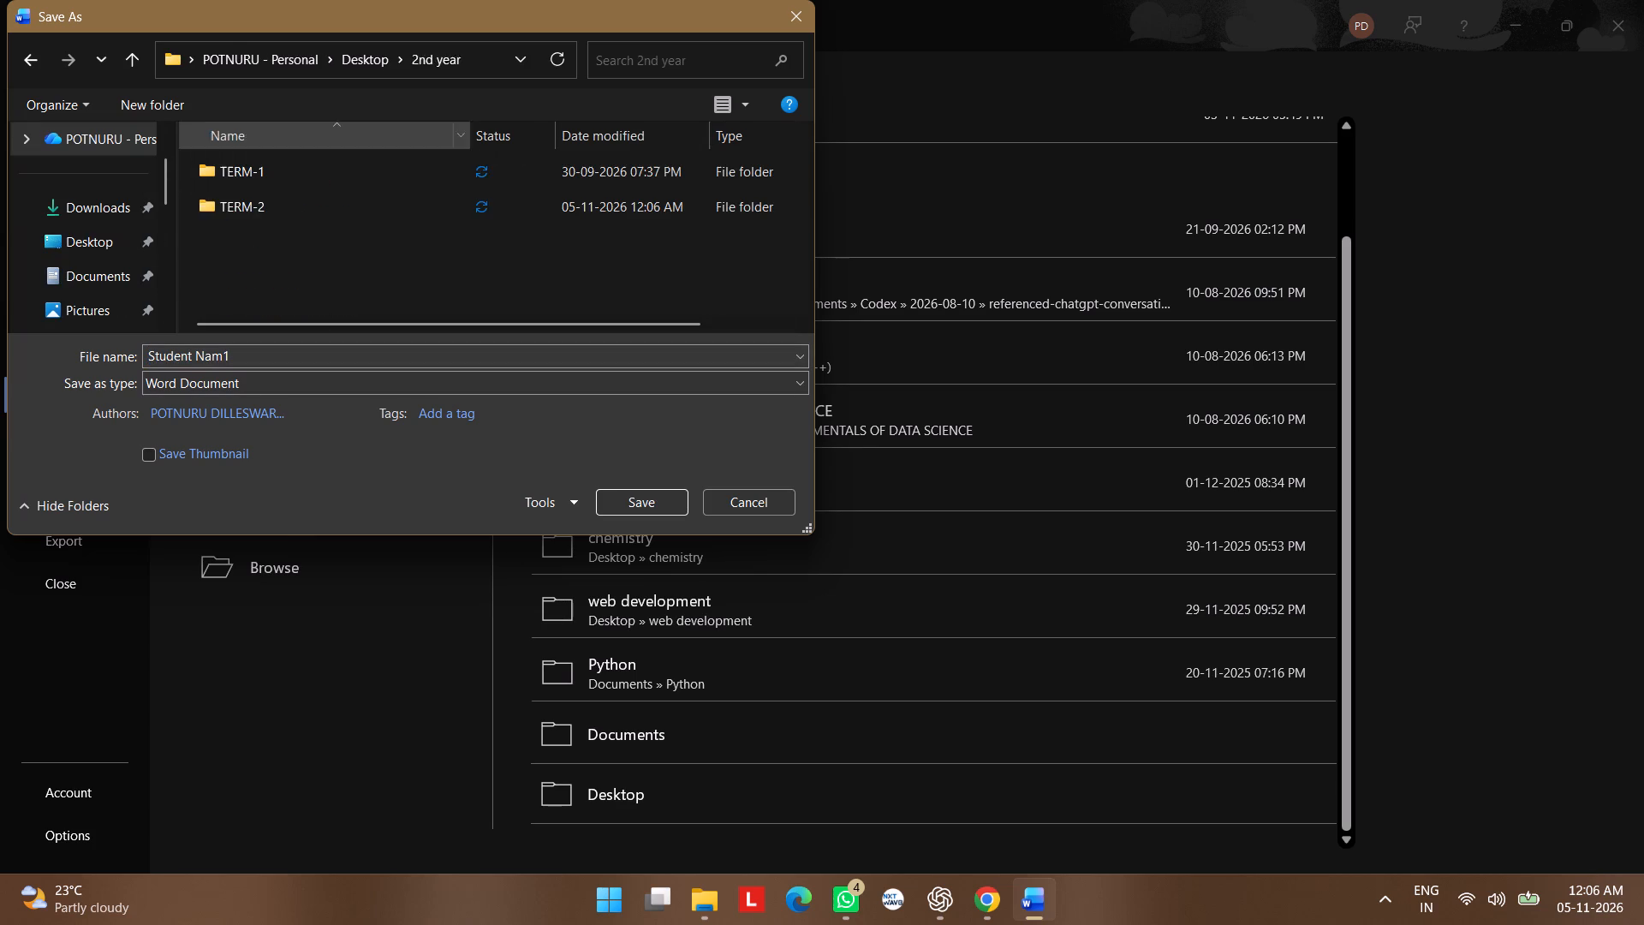
{"action": "double_click", "coordinate": [236, 214]}
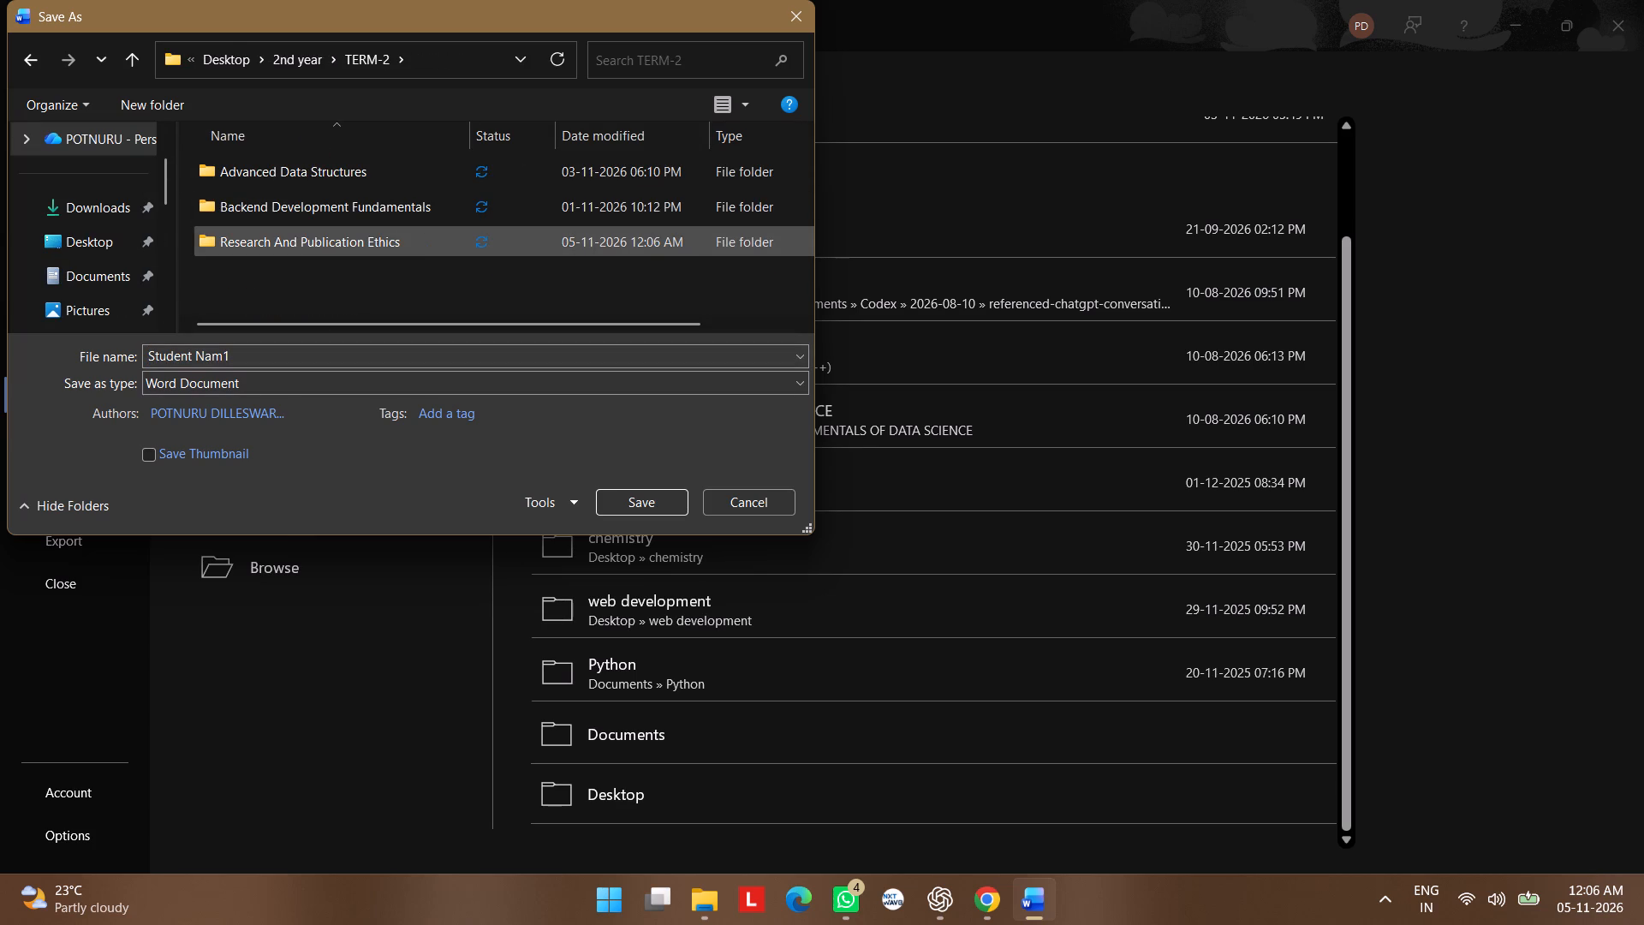
{"action": "left_click", "coordinate": [254, 248]}
{"action": "double_click", "coordinate": [254, 242]}
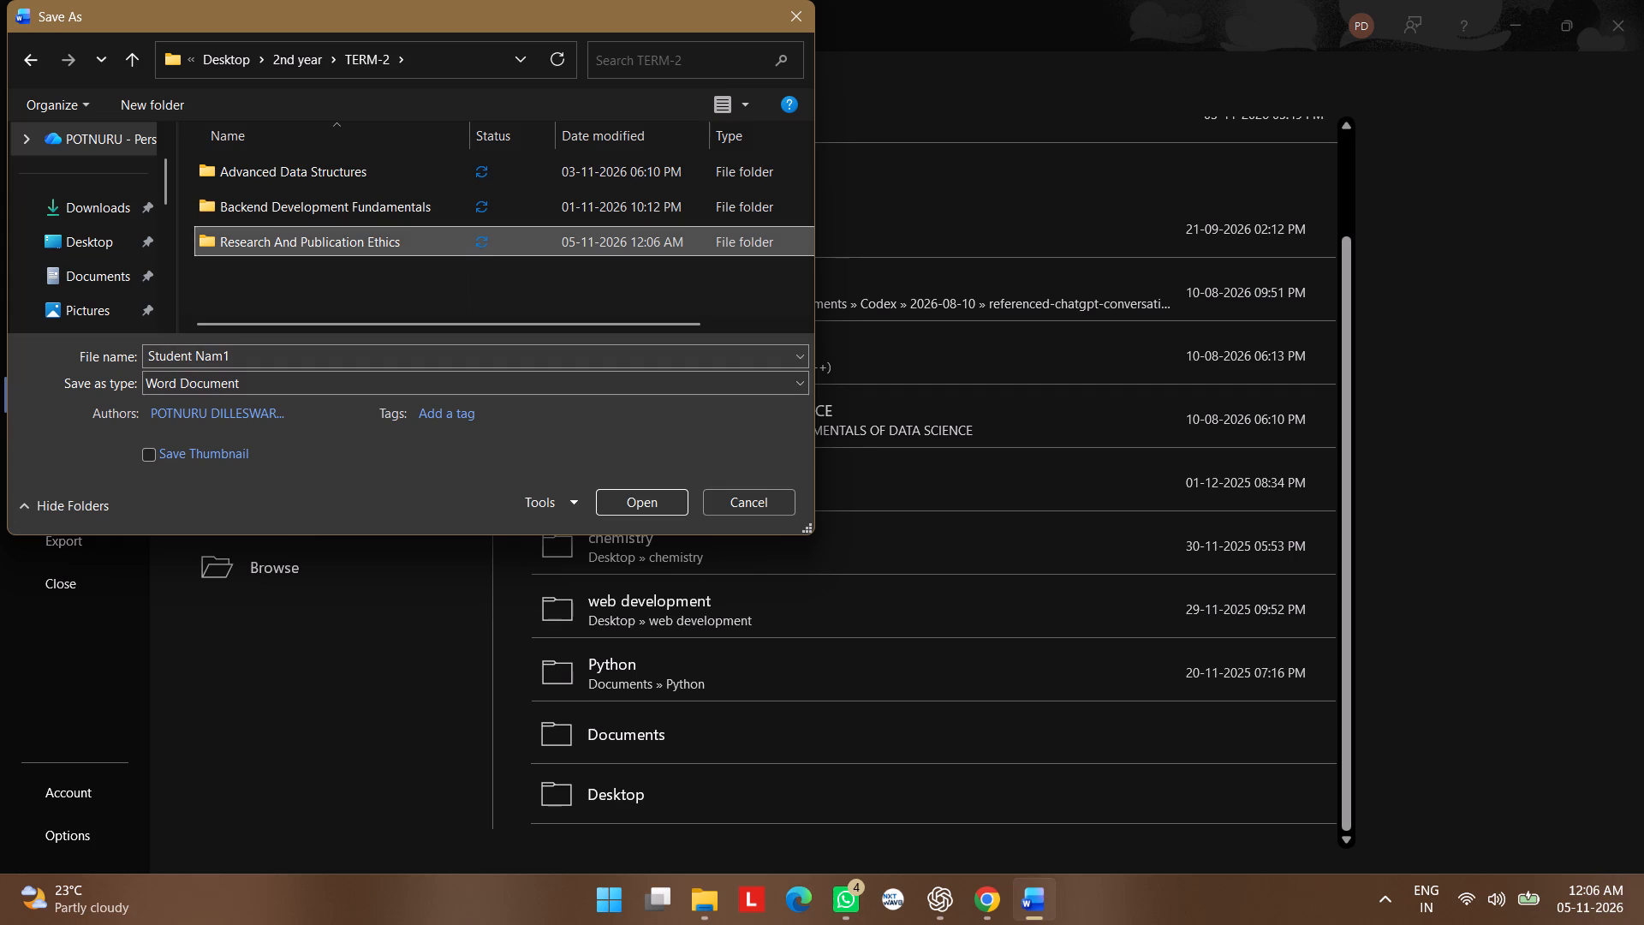
Name the file RPE_ASSIG-1 and save it as a Word Document in the Research And Publication Ethics folder.
{"action": "left_click", "coordinate": [263, 355]}
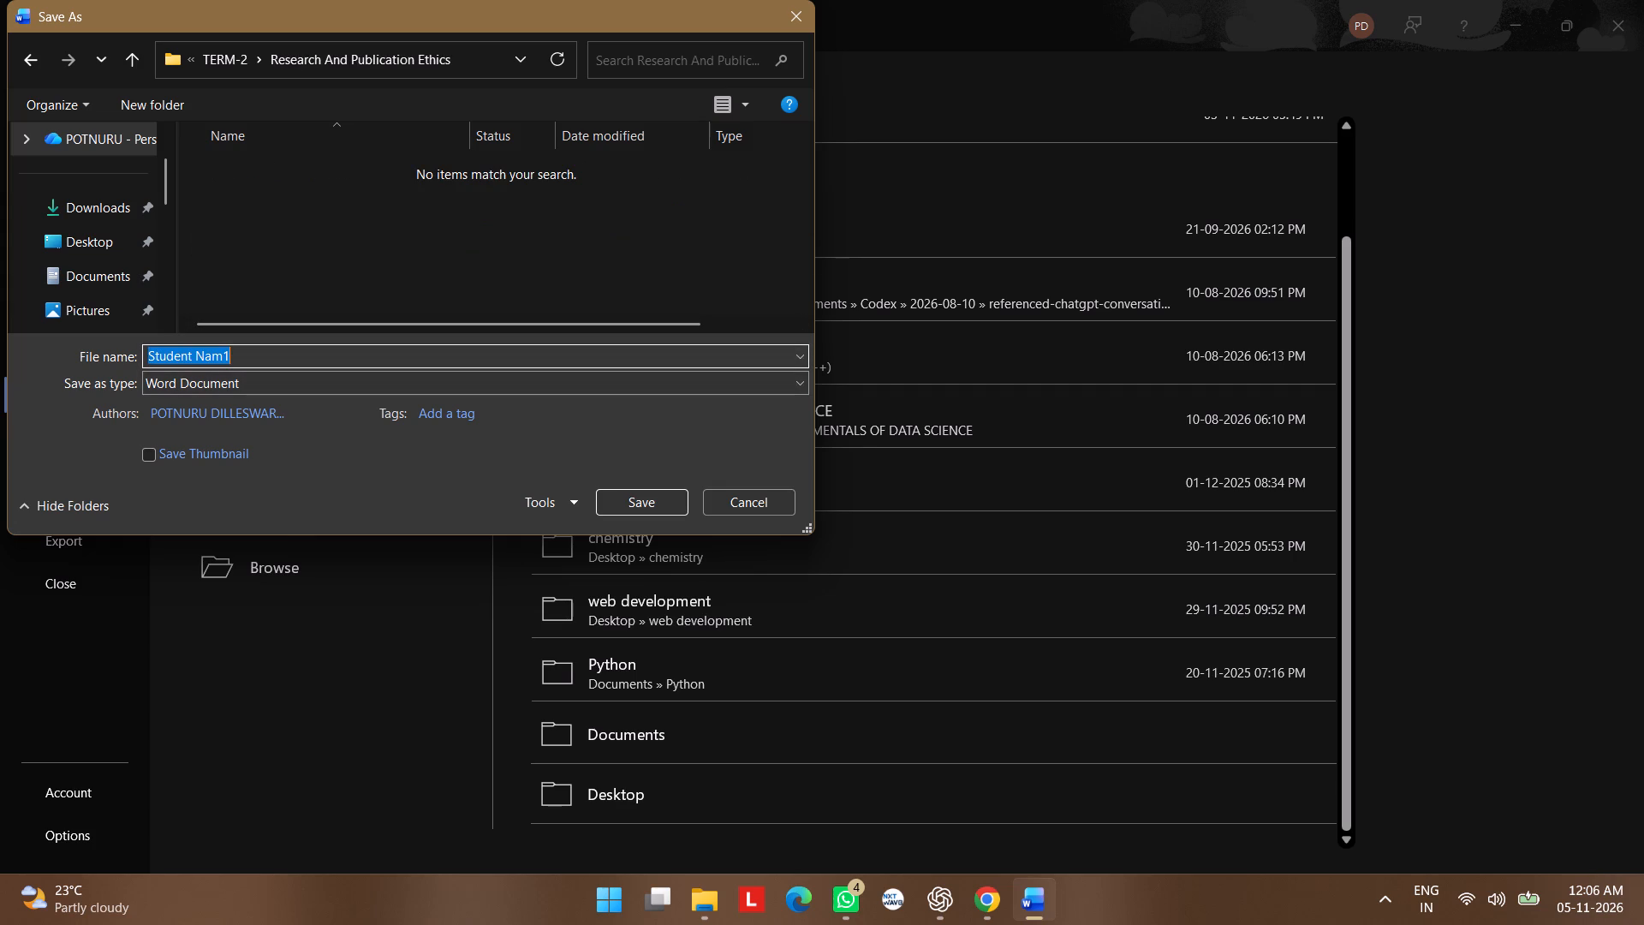
{"action": "key", "text": "equal"}
{"action": "key", "text": "BackSpace"}
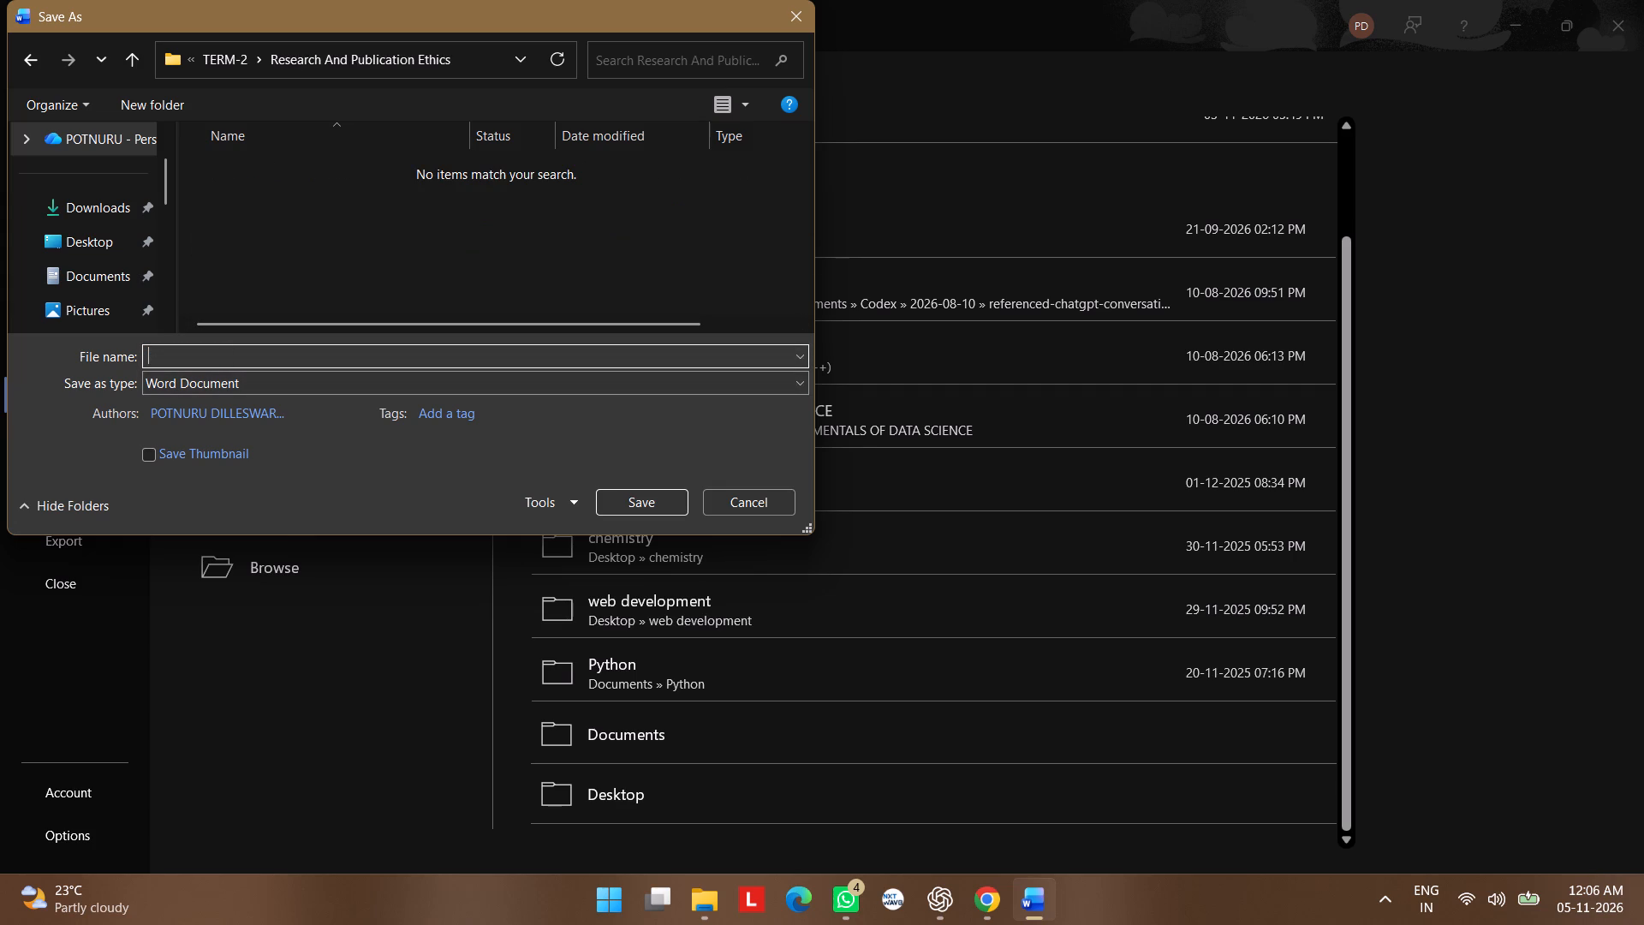
{"action": "type", "text": "ASS"}
{"action": "type", "text": "IGNMEN"}
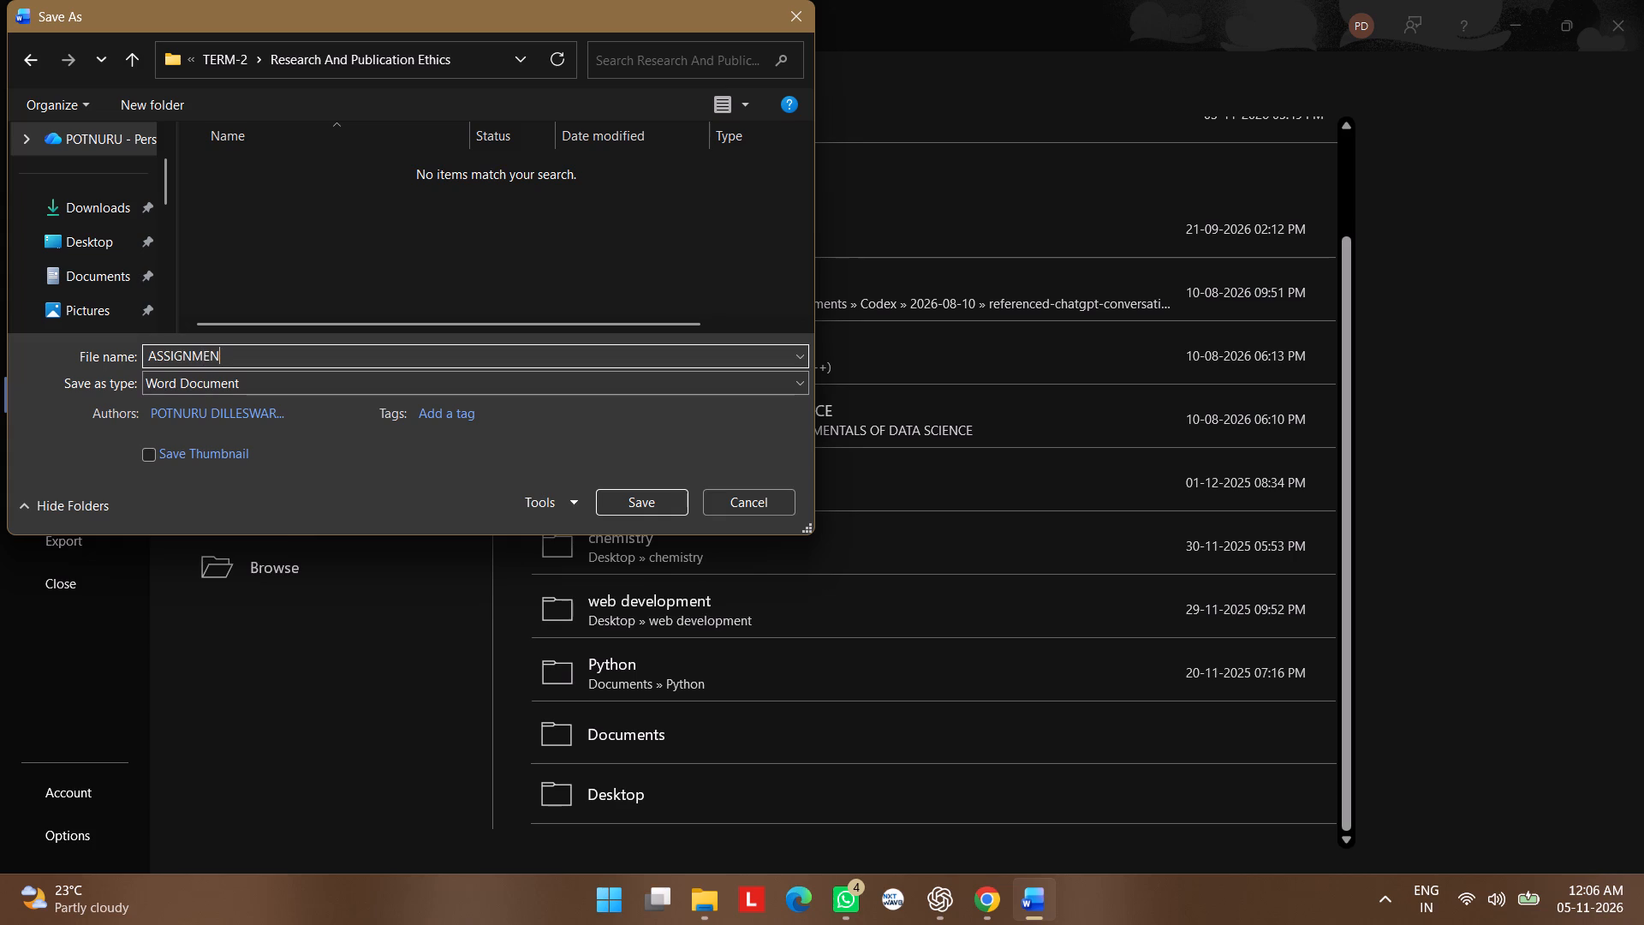
{"action": "key", "text": "t"}
{"action": "key", "text": "Left"}
{"action": "key", "text": "Left"}
{"action": "key", "text": "Left"}
{"action": "key", "text": "Left"}
{"action": "key", "text": "Left"}
{"action": "key", "text": "Left"}
{"action": "key", "text": "Left"}
{"action": "key", "text": "Left"}
{"action": "key", "text": "Left"}
{"action": "key", "text": "Left"}
{"action": "type", "text": "RPE"}
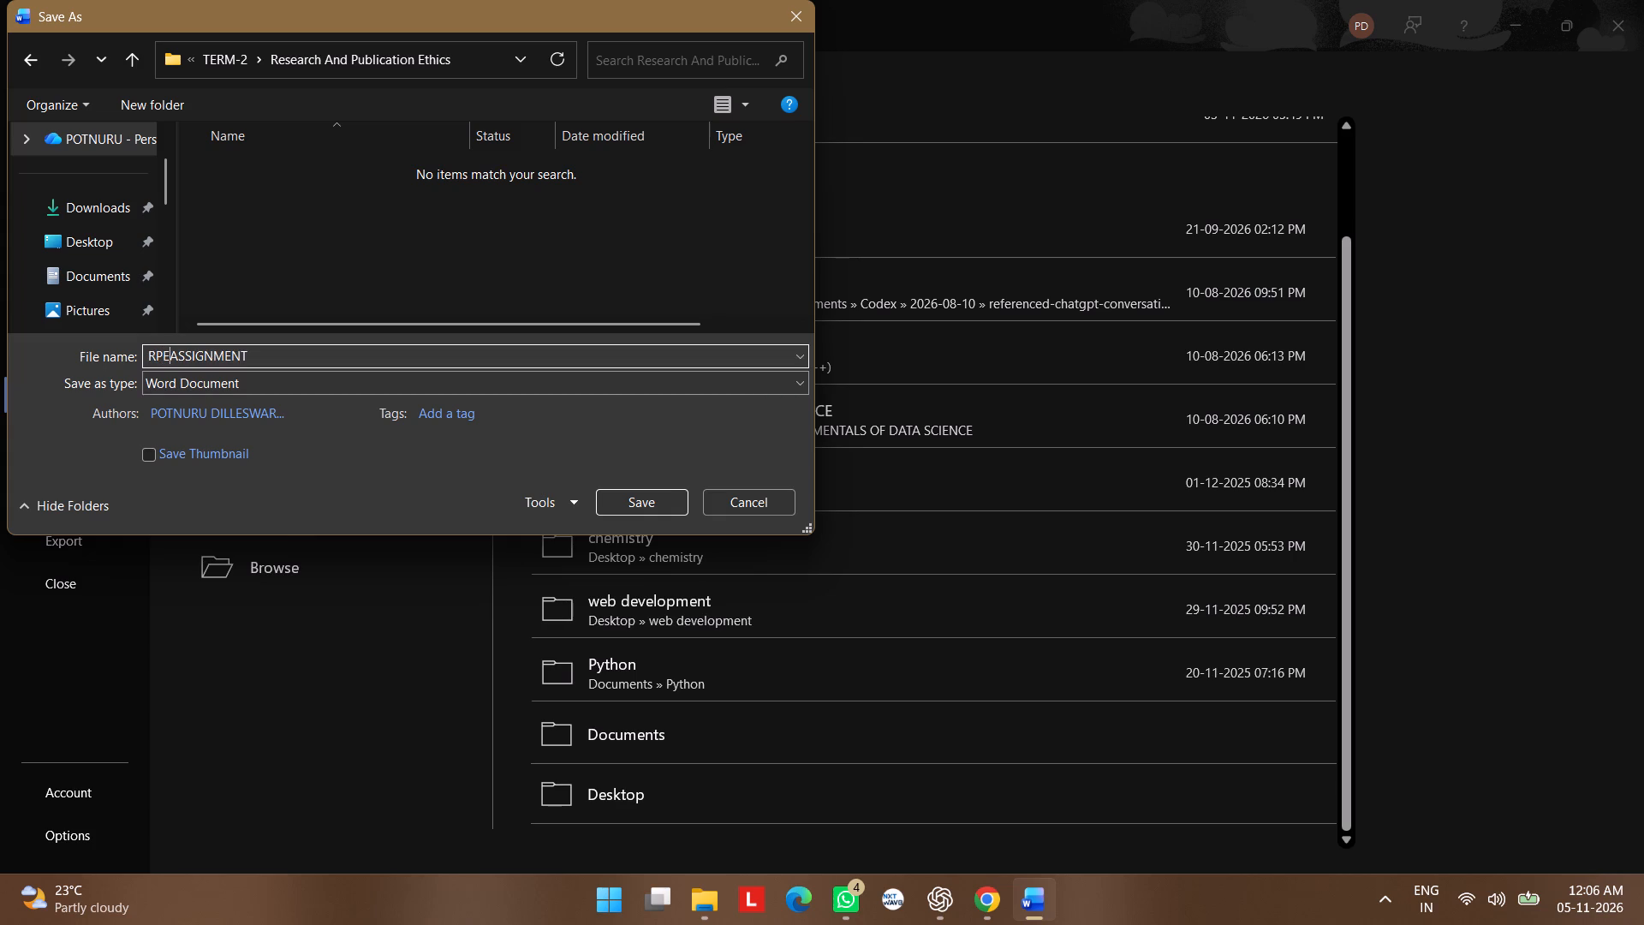
{"action": "key", "text": "shift+underscore"}
{"action": "key", "text": "Down"}
{"action": "key", "text": "Right"}
{"action": "key", "text": "Right"}
{"action": "key", "text": "Right"}
{"action": "key", "text": "Right"}
{"action": "key", "text": "Right"}
{"action": "key", "text": "Right"}
{"action": "key", "text": "Right"}
{"action": "key", "text": "Right"}
{"action": "key", "text": "Right"}
{"action": "key", "text": "Right"}
{"action": "key", "text": "BackSpace"}
{"action": "key", "text": "BackSpace"}
{"action": "key", "text": "BackSpace"}
{"action": "key", "text": "BackSpace"}
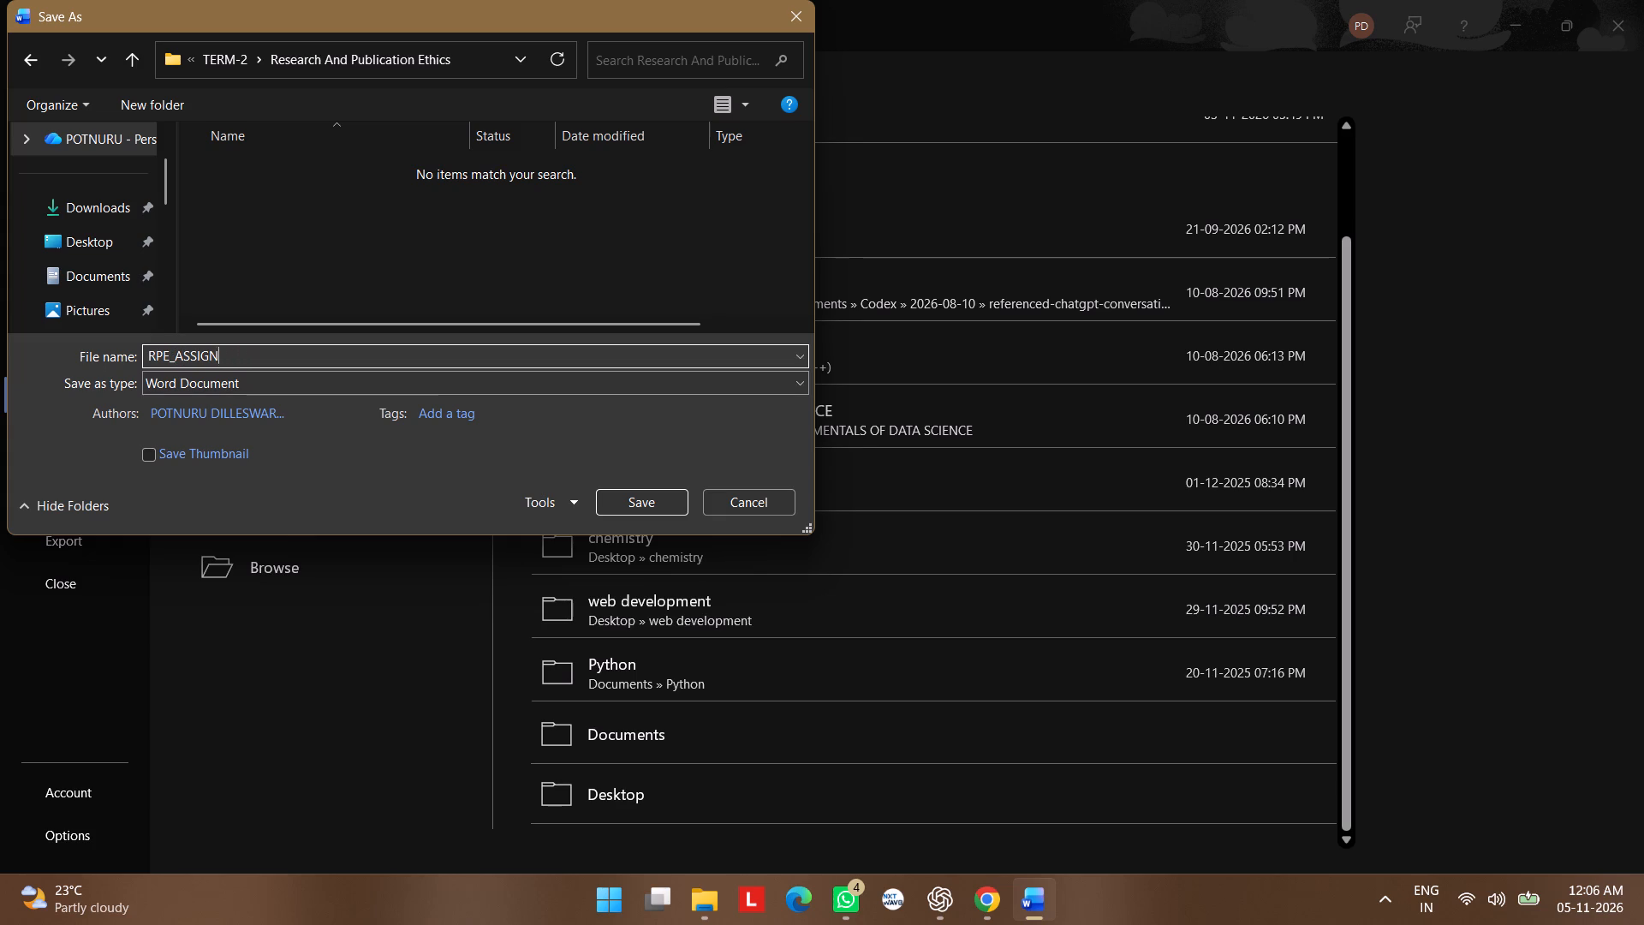
{"action": "key", "text": "BackSpace"}
{"action": "key", "text": "BackSpace"}
{"action": "key", "text": "g"}
{"action": "type", "text": "-1"}
{"action": "left_click", "coordinate": [634, 494]}
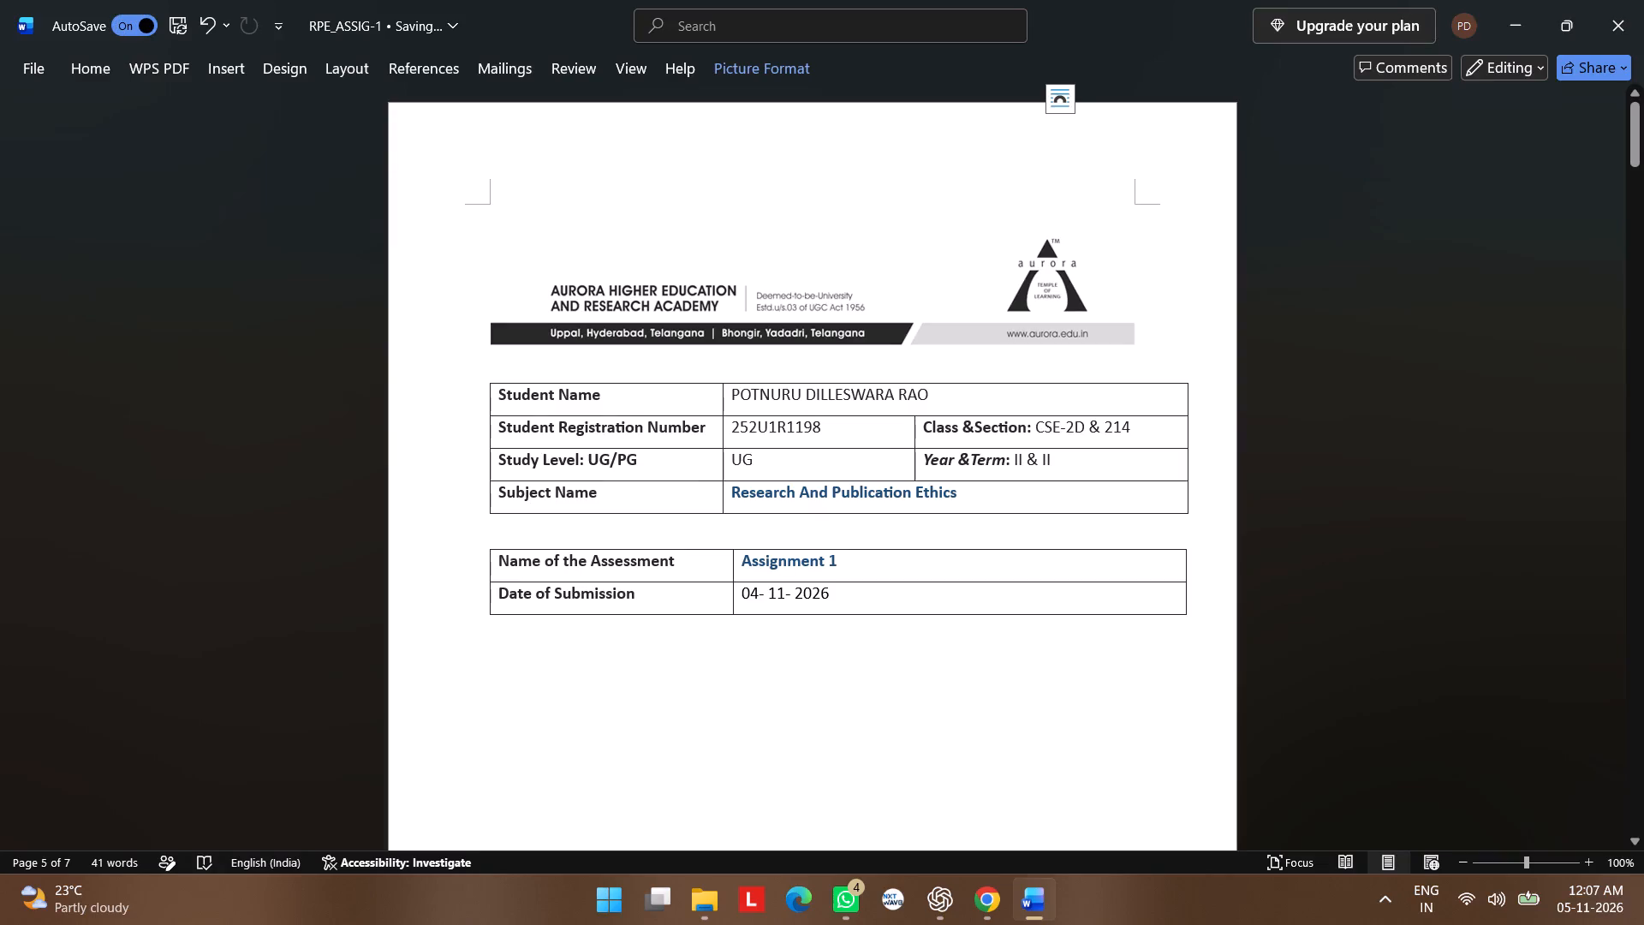
Save a PDF copy of the document as RPE_ASSIG-1 in Desktop > 2nd year > TERM-2 > Research And Publication Ethics.
{"action": "left_click", "coordinate": [41, 69]}
{"action": "left_click", "coordinate": [80, 353]}
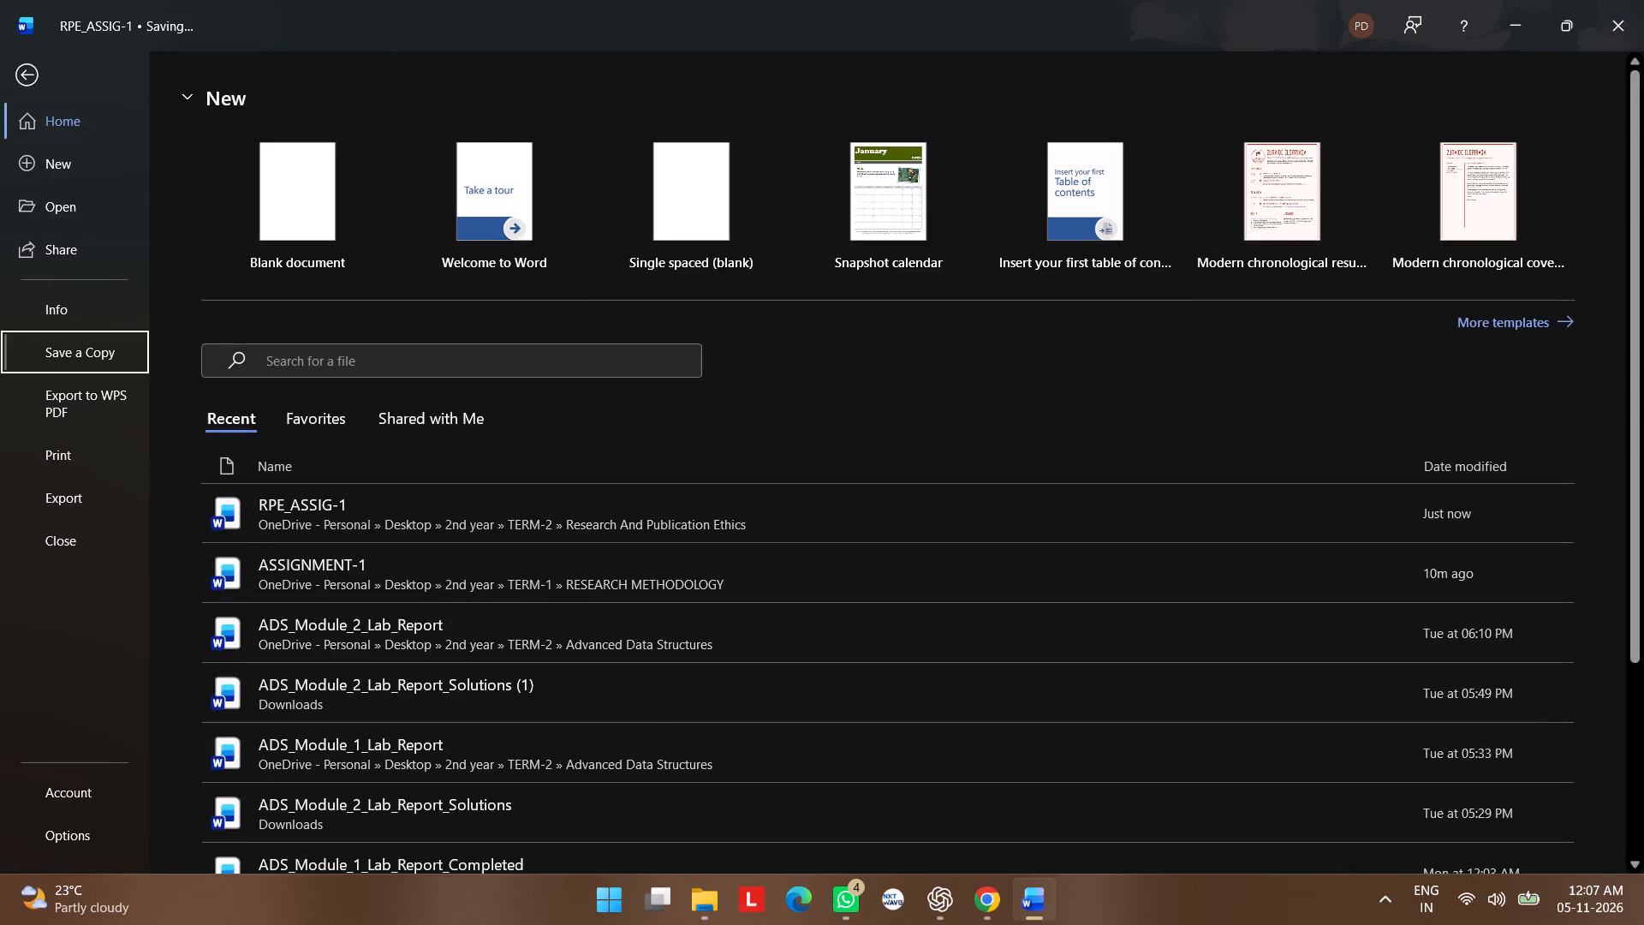
{"action": "left_click", "coordinate": [249, 445]}
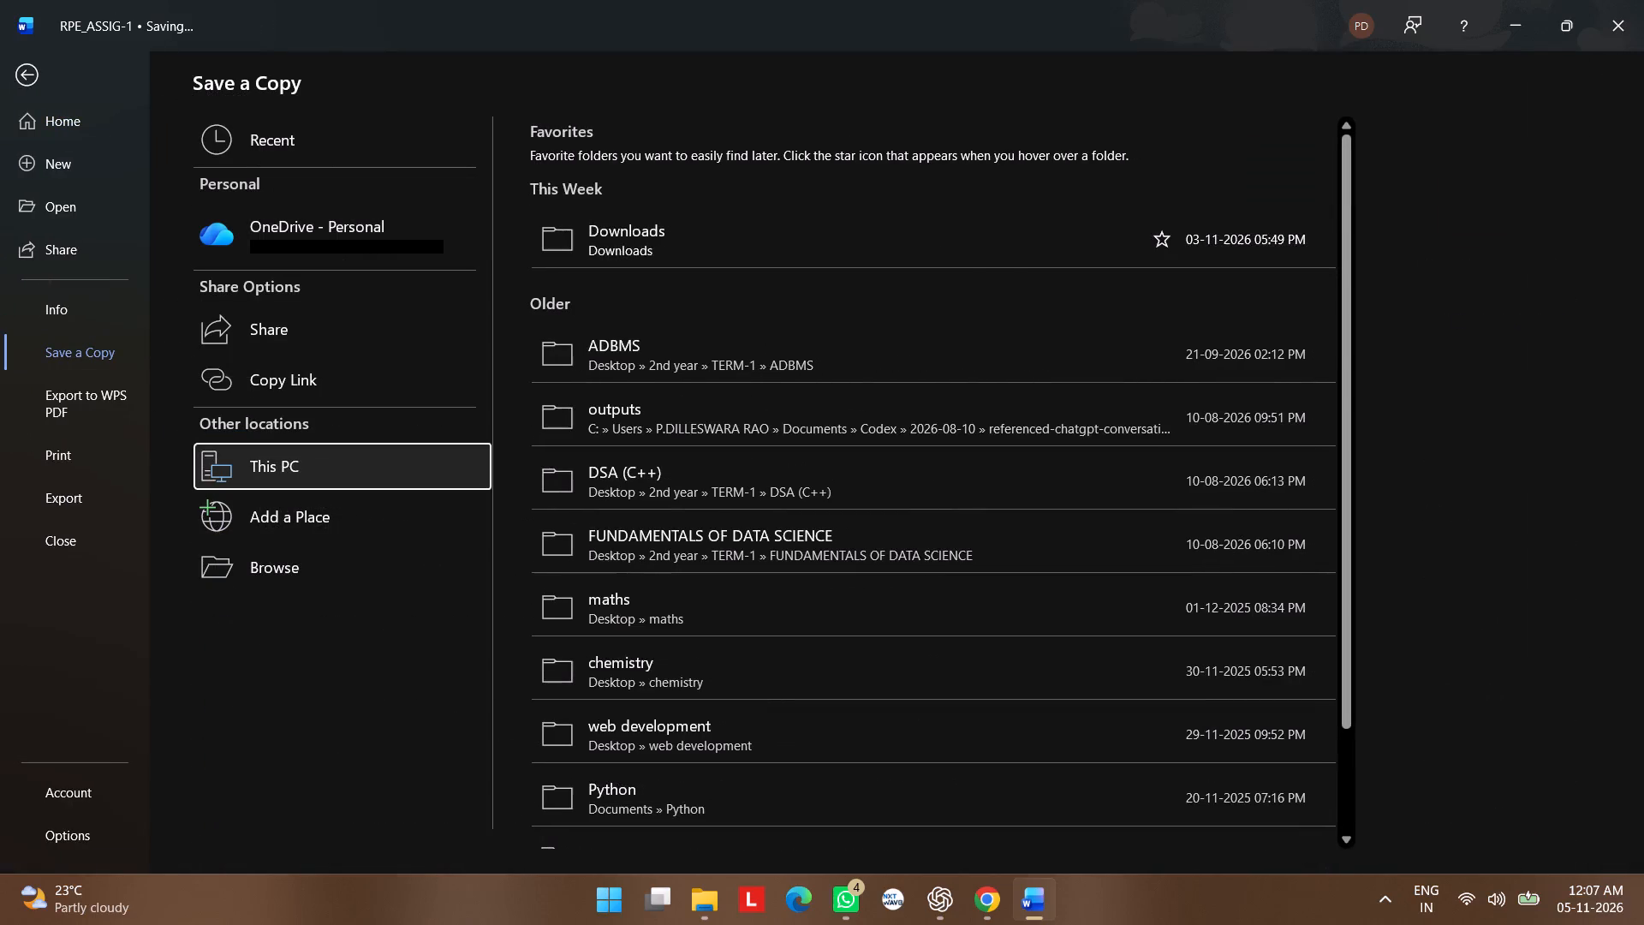
{"action": "scroll", "coordinate": [821, 626], "scroll_direction": "down", "scroll_amount": 5}
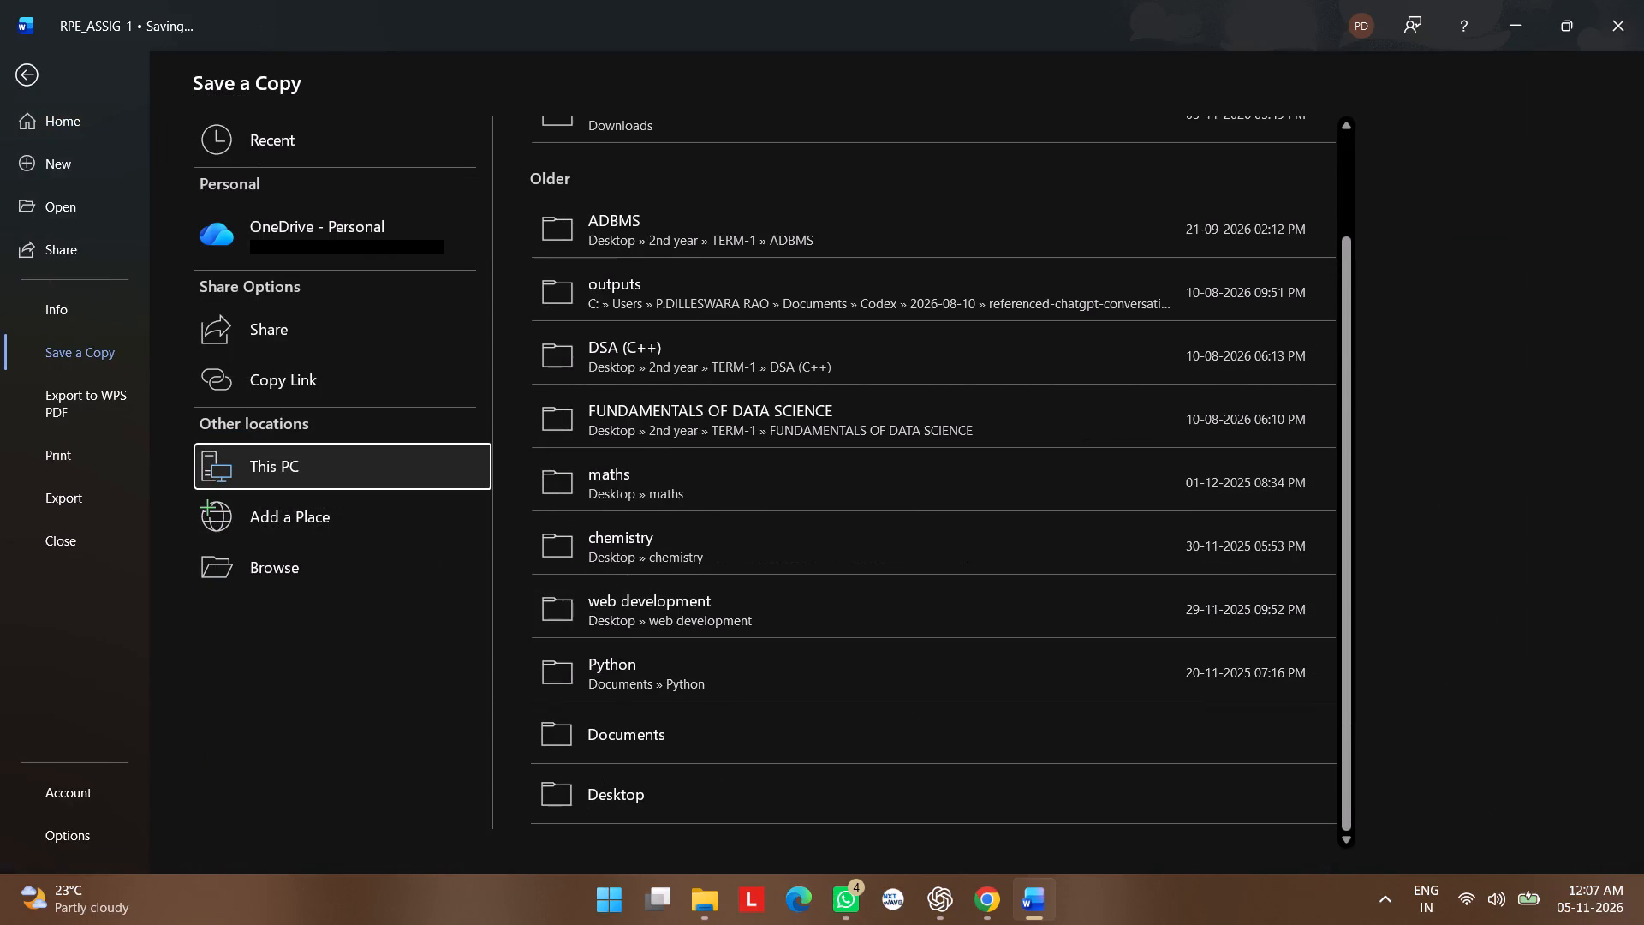
{"action": "left_click", "coordinate": [772, 792]}
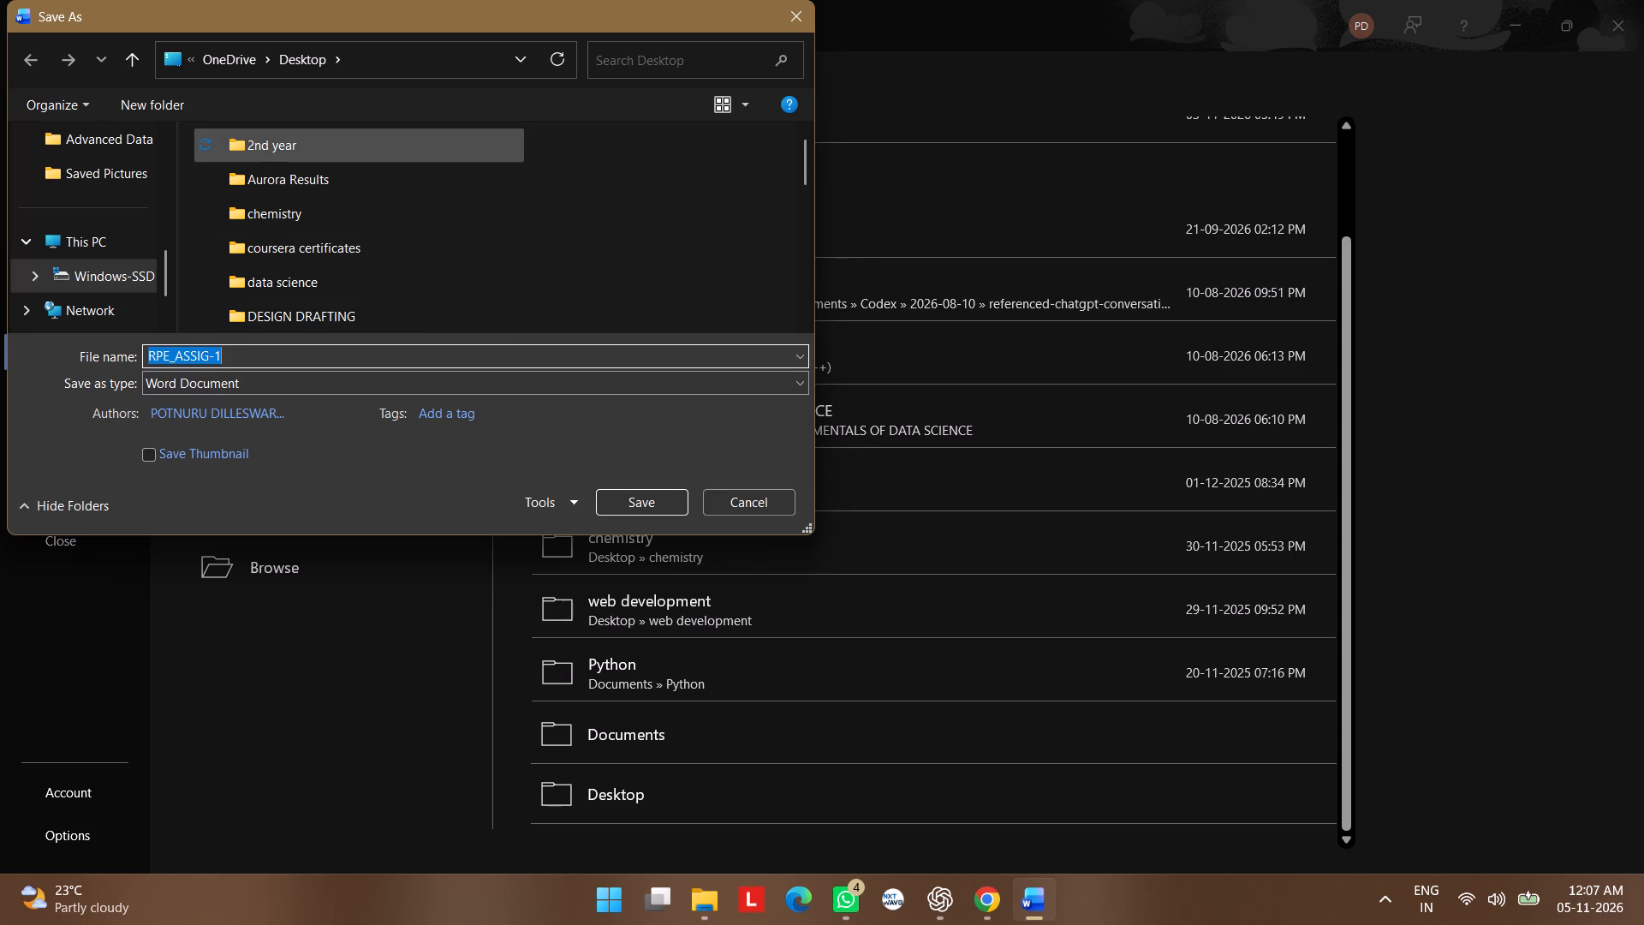
{"action": "double_click", "coordinate": [277, 133]}
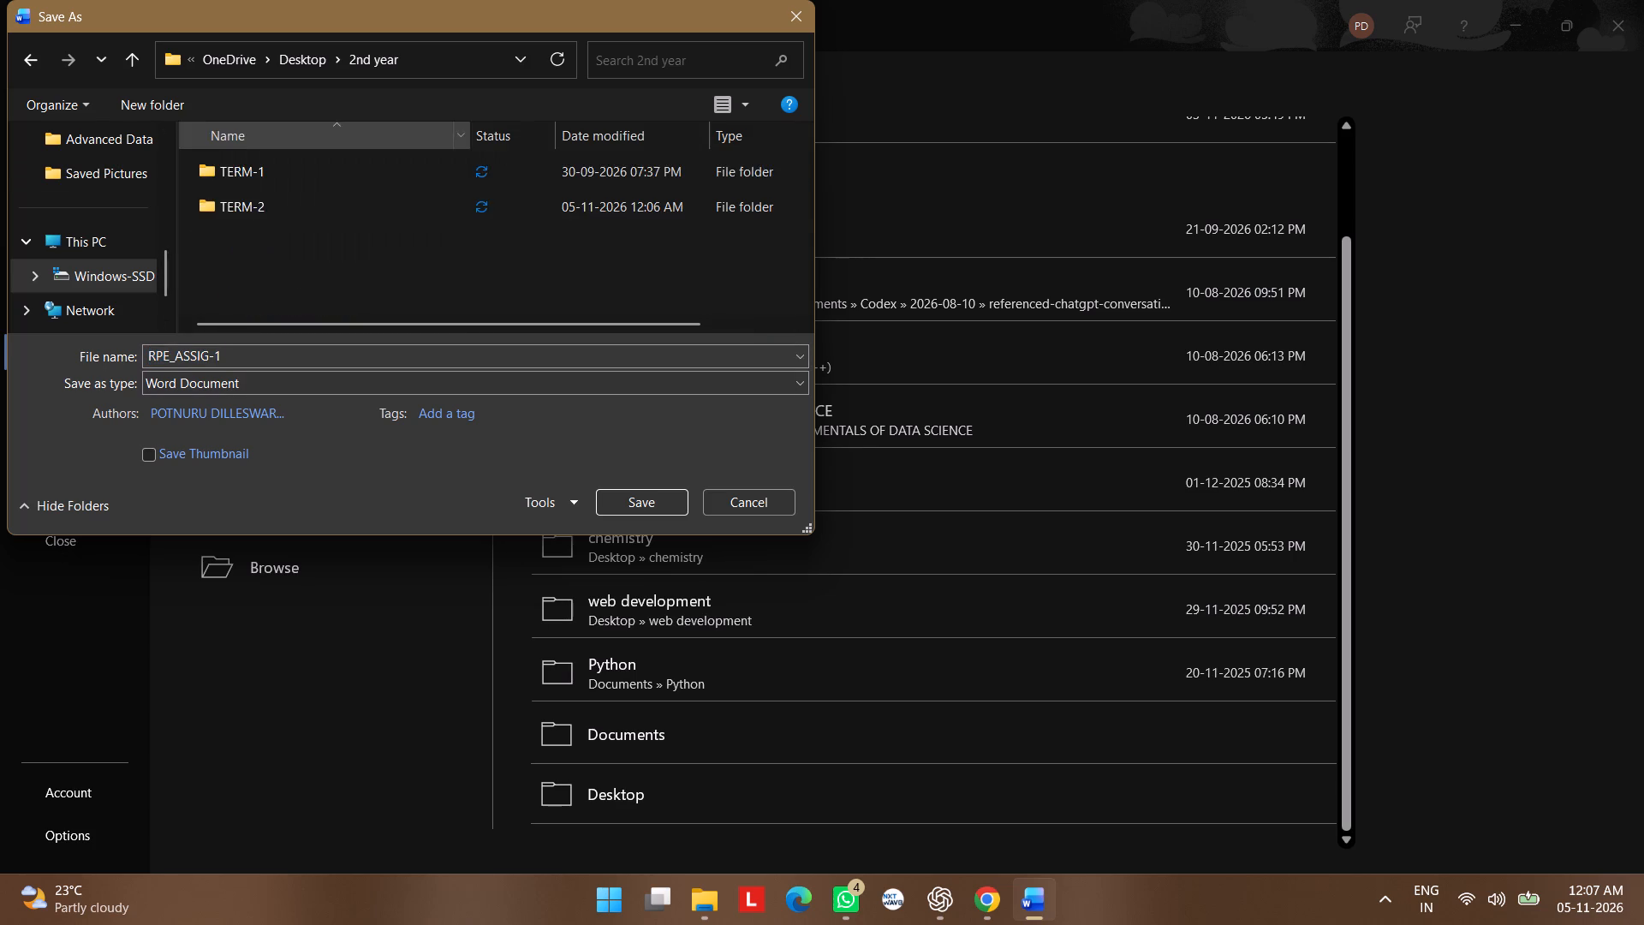
{"action": "double_click", "coordinate": [289, 208]}
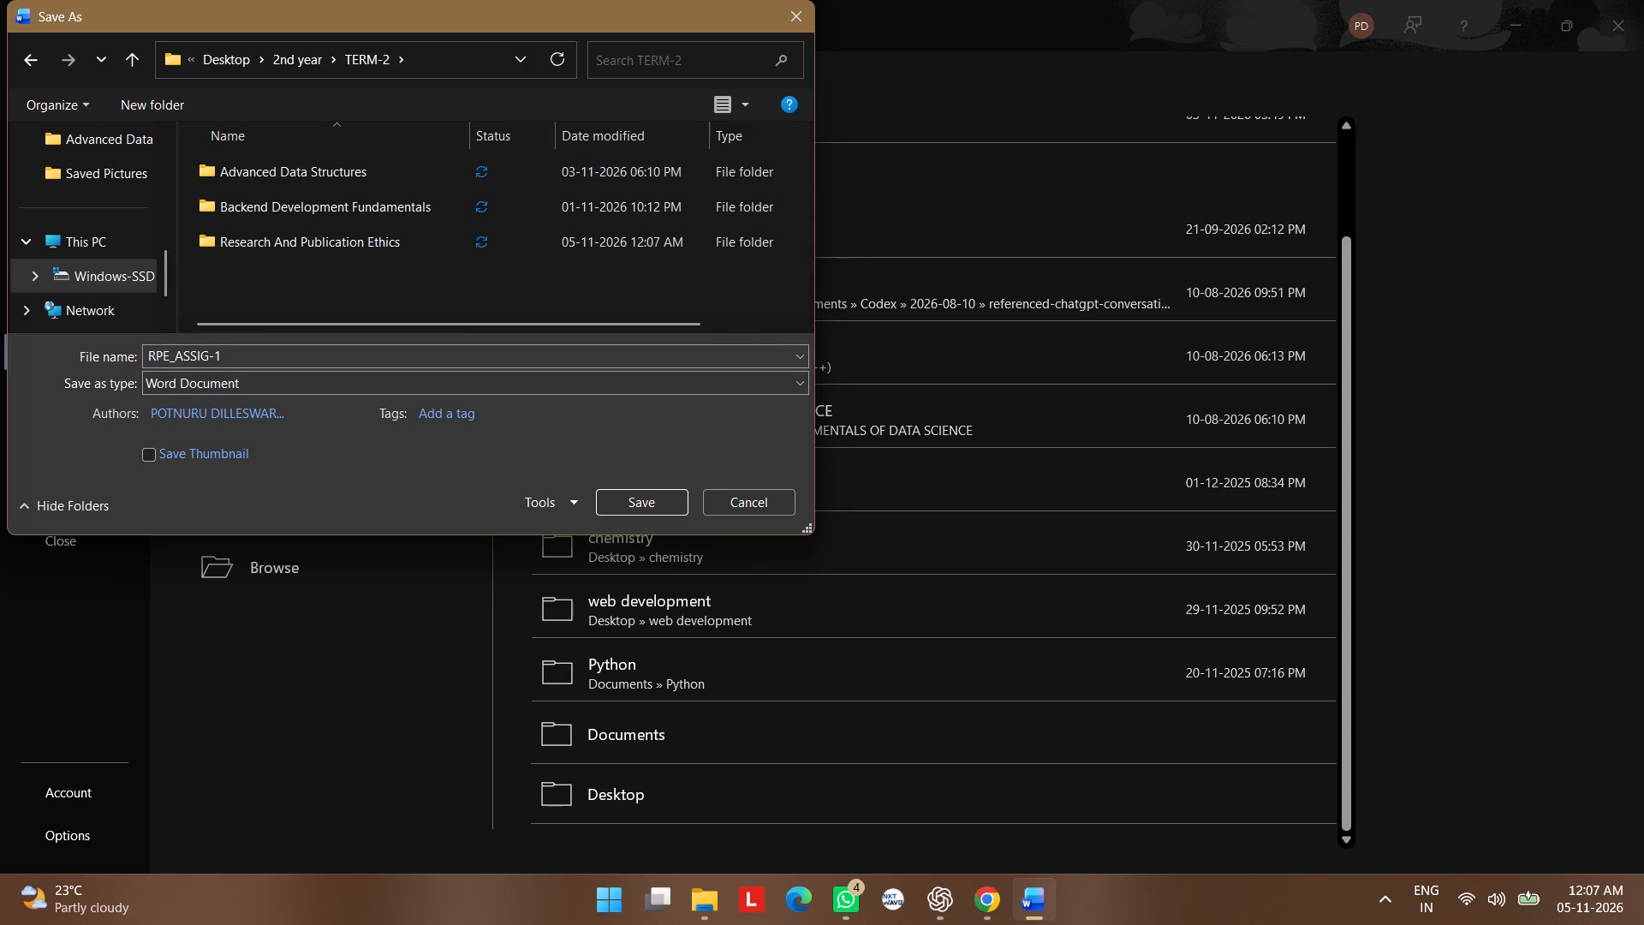
{"action": "double_click", "coordinate": [312, 244]}
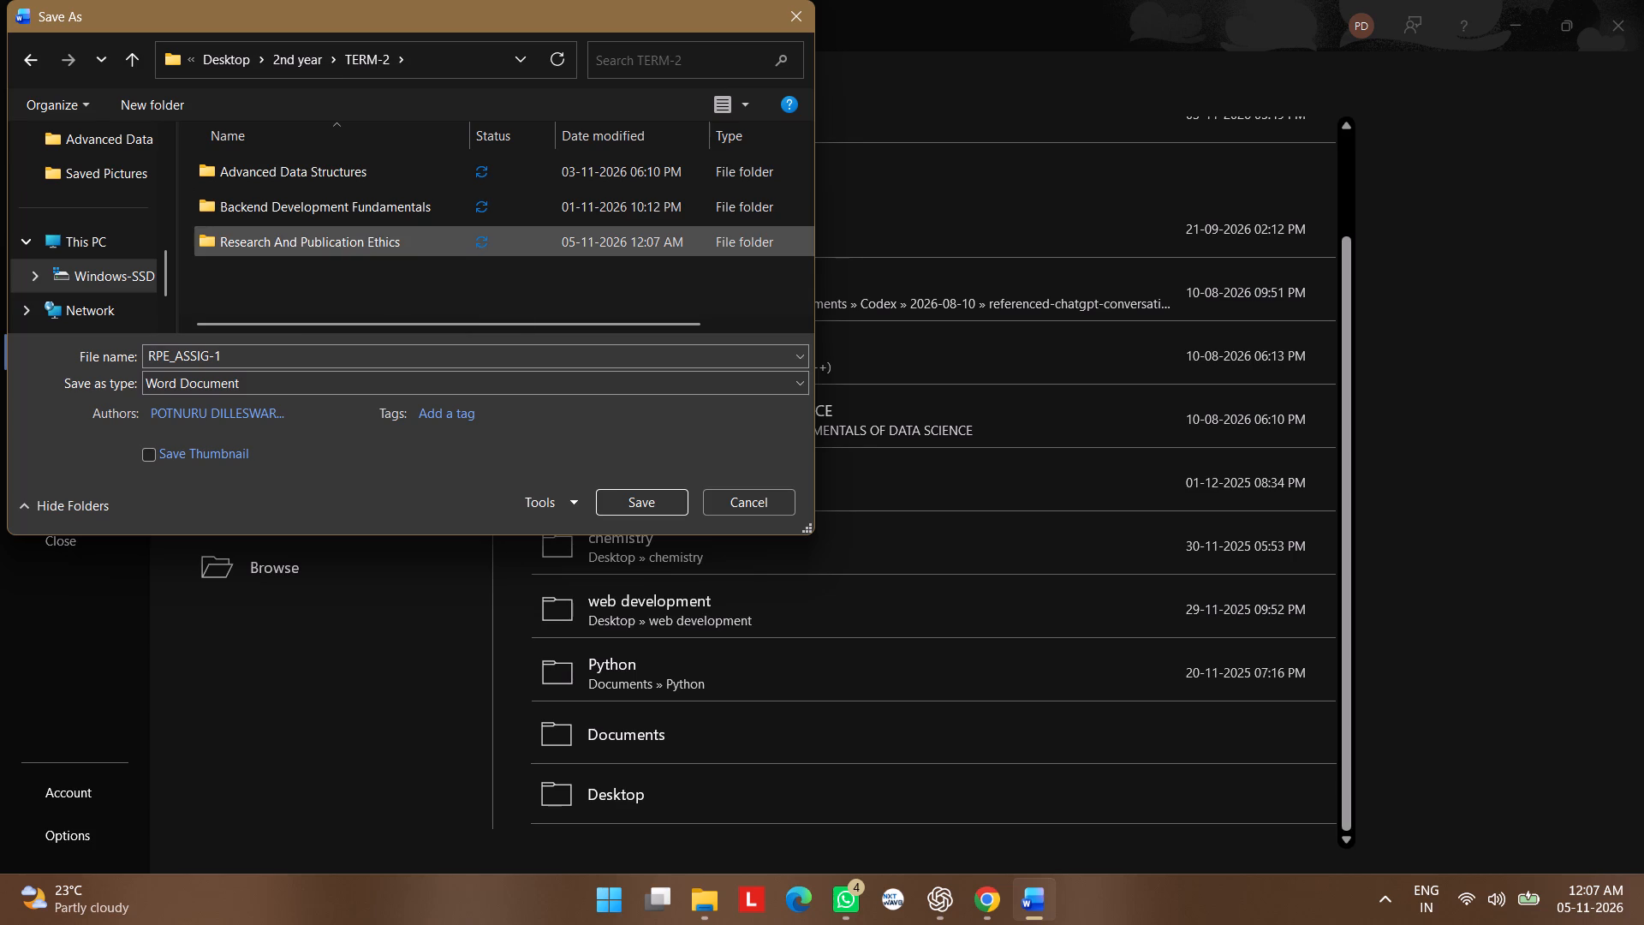
{"action": "left_click", "coordinate": [330, 382]}
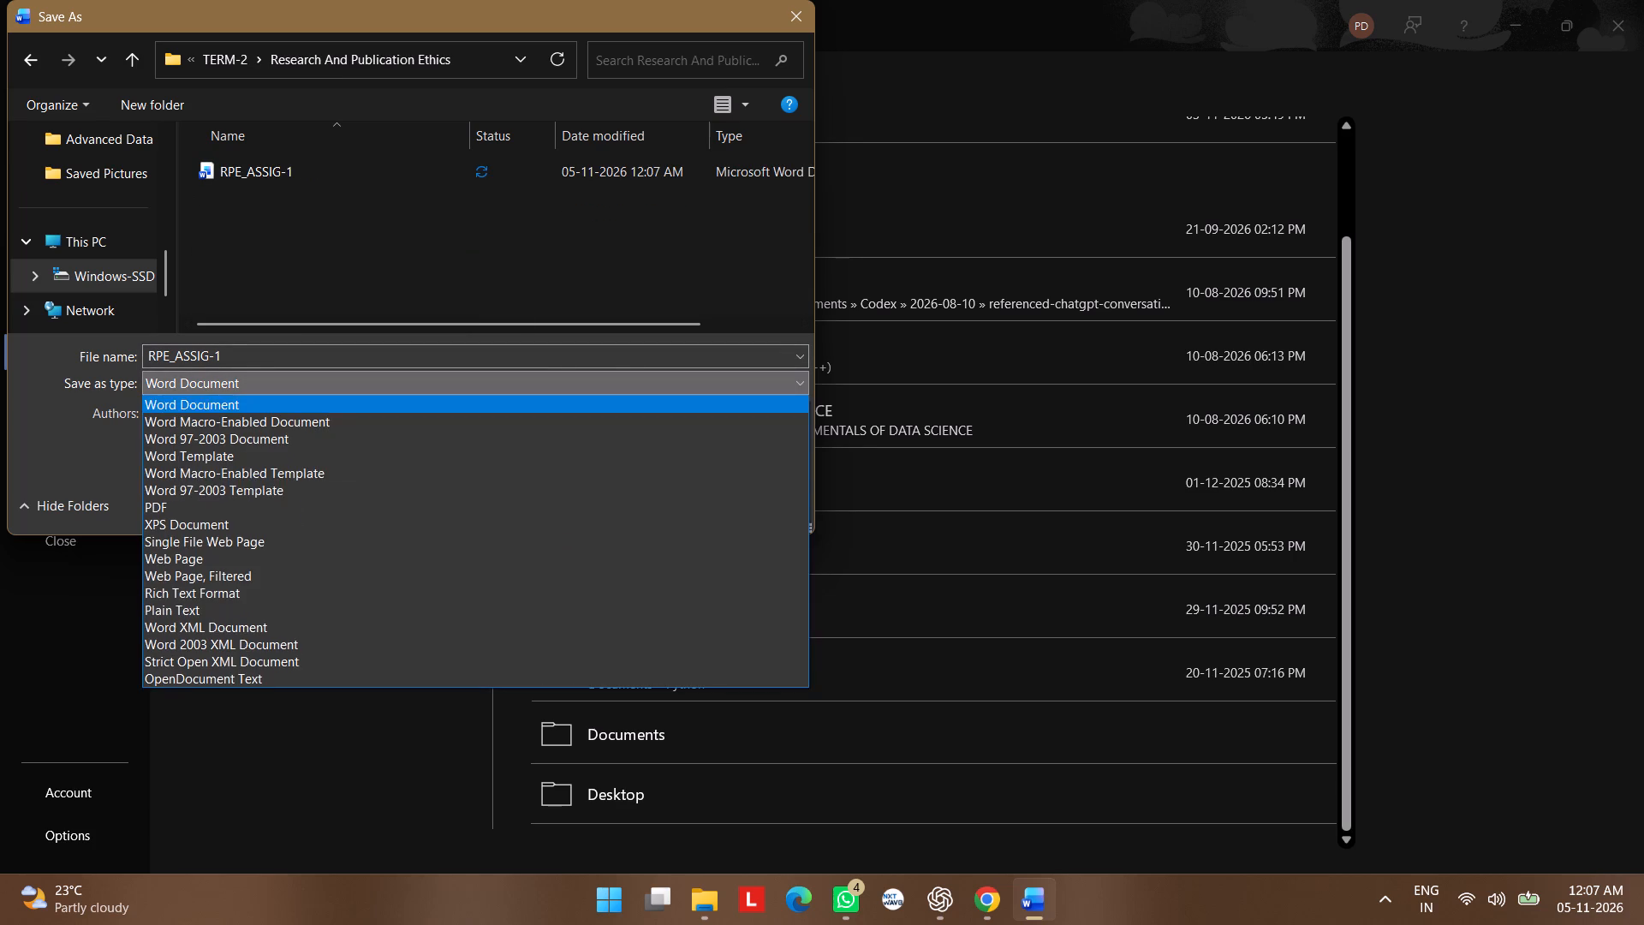
{"action": "left_click", "coordinate": [346, 514]}
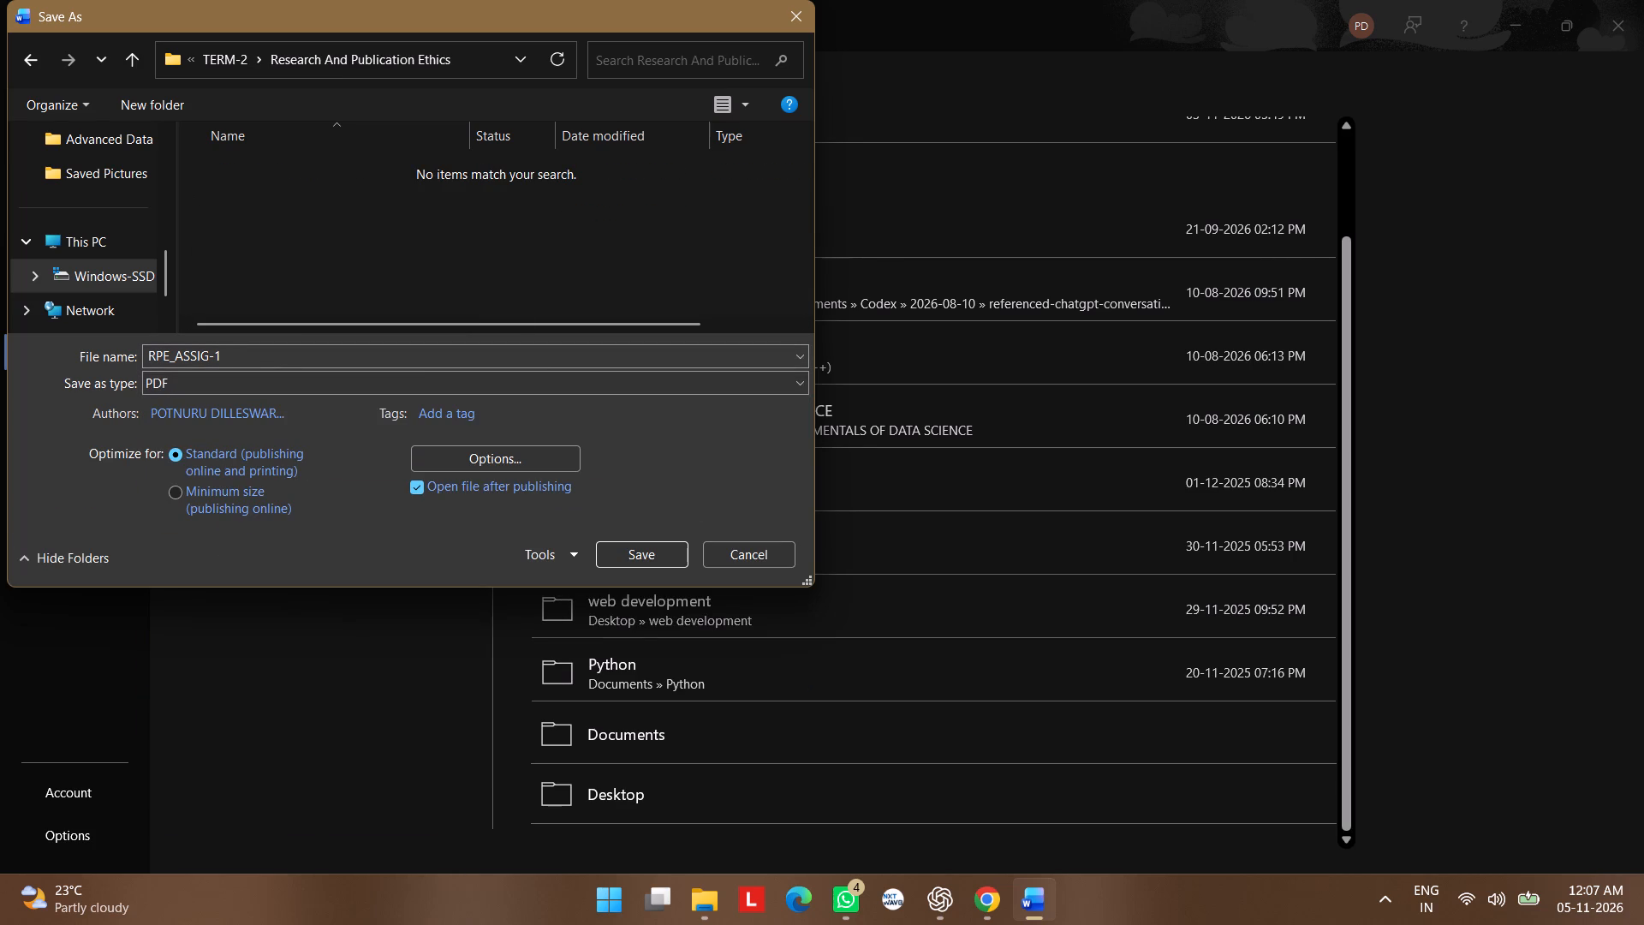
{"action": "left_click", "coordinate": [647, 552]}
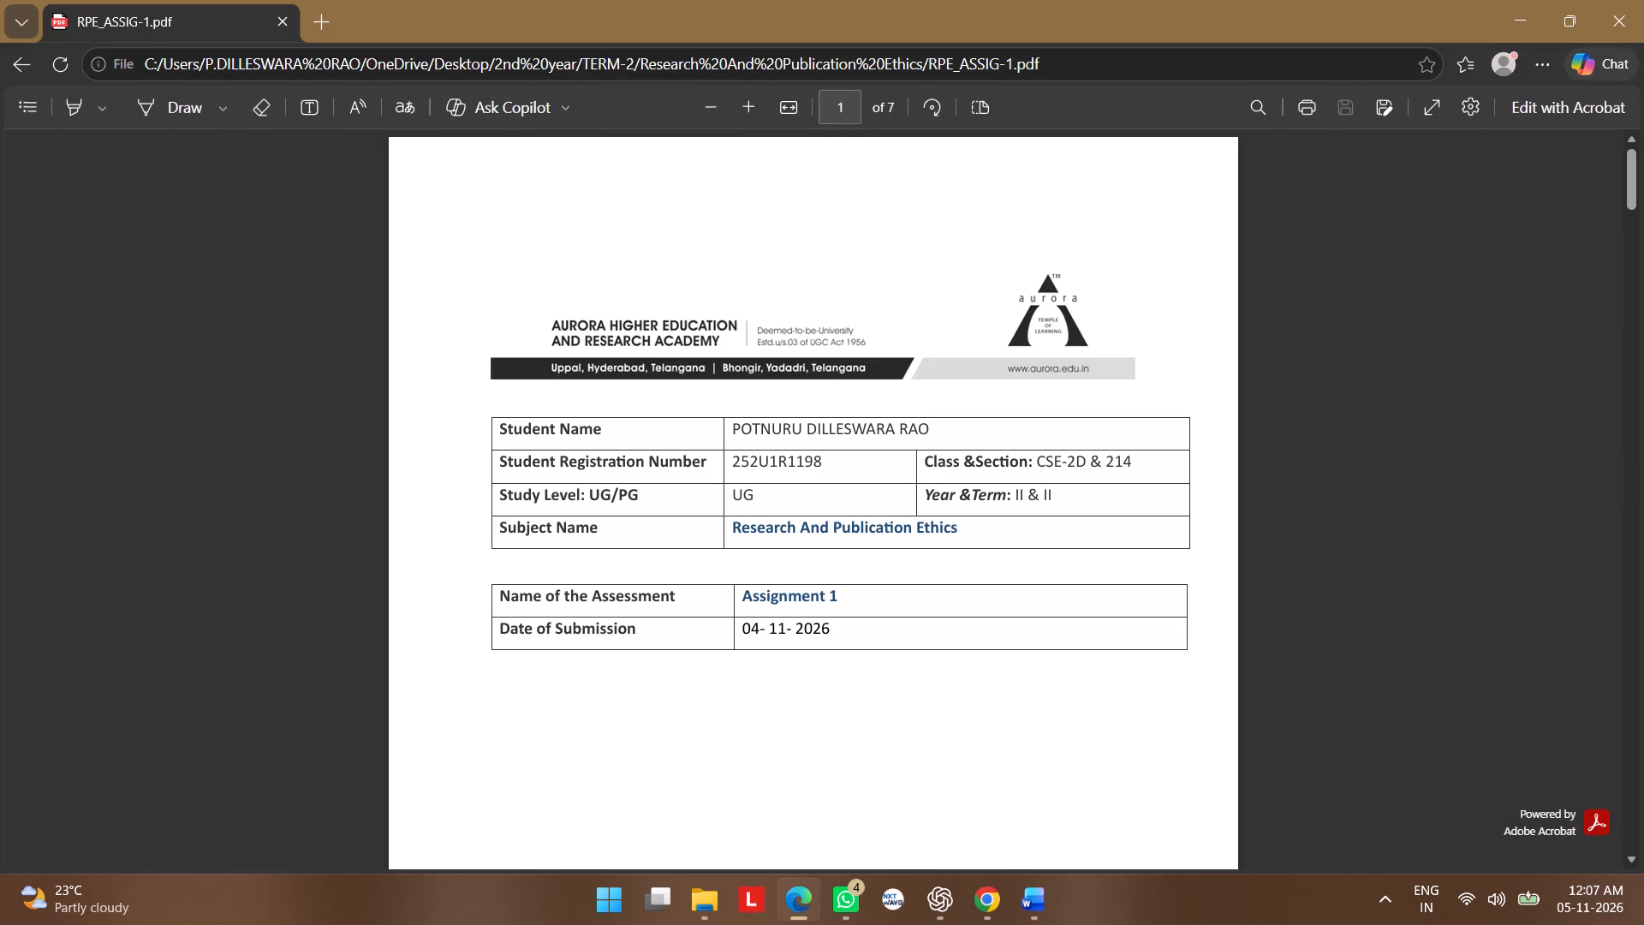
Review the published RPE_ASSIG-1 PDF from the cover page through all the handwritten answer pages and return to its first page.
{"action": "scroll", "coordinate": [693, 520], "scroll_direction": "down", "scroll_amount": 1}
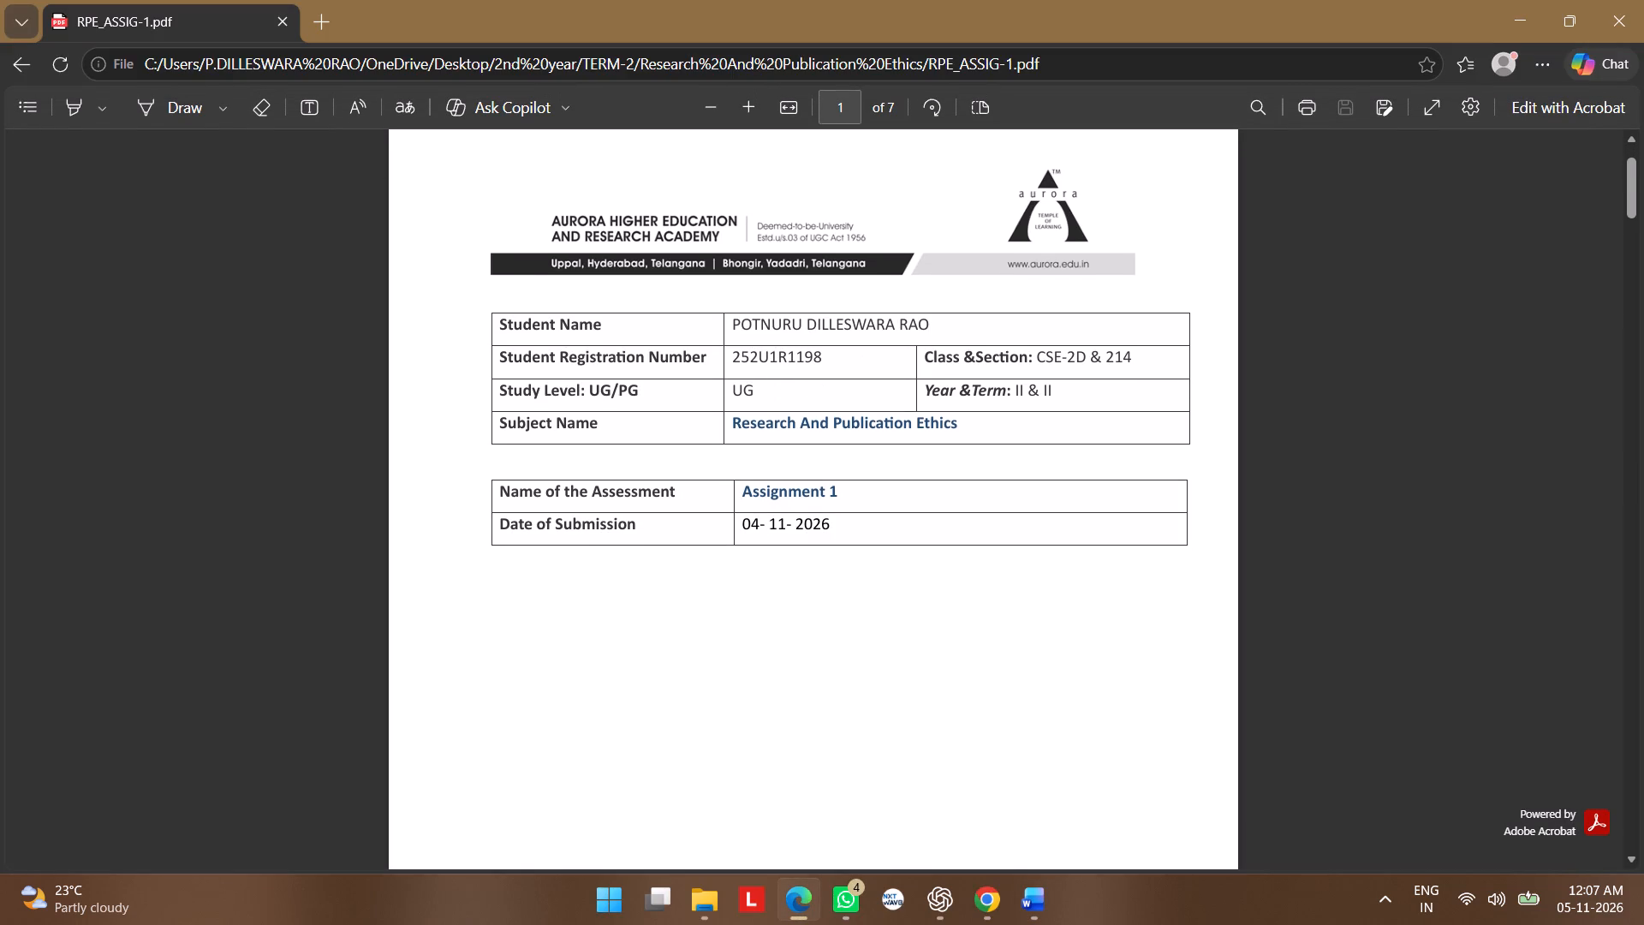
{"action": "scroll", "coordinate": [693, 520], "scroll_direction": "down", "scroll_amount": 3}
{"action": "scroll", "coordinate": [690, 542], "scroll_direction": "up", "scroll_amount": 2}
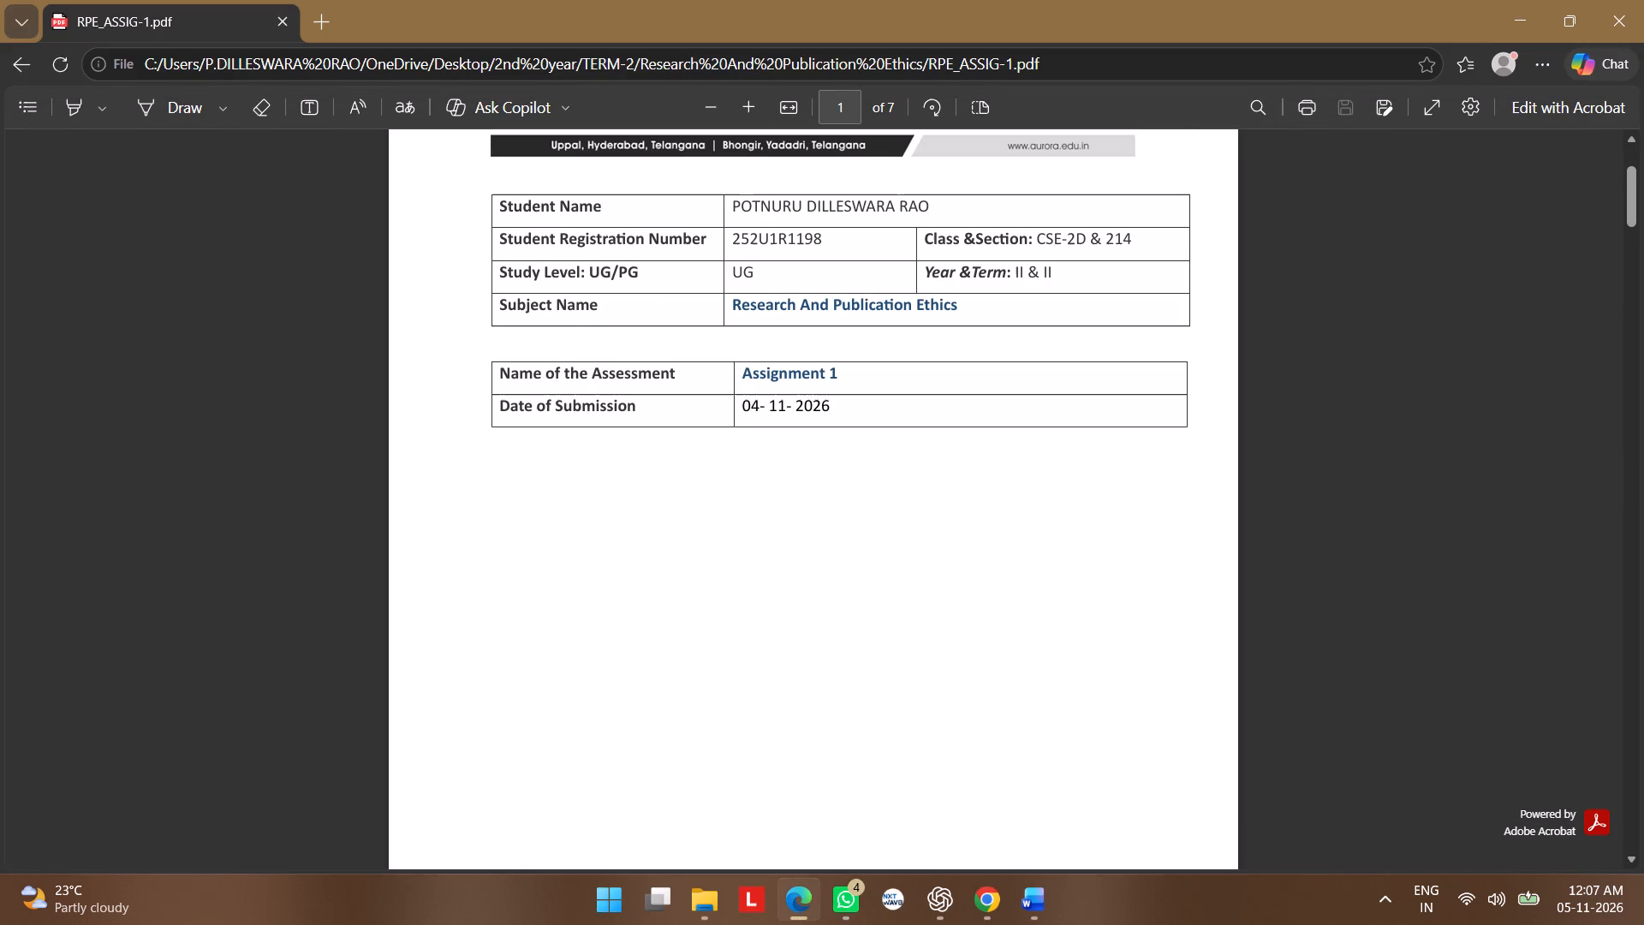
{"action": "scroll", "coordinate": [689, 545], "scroll_direction": "down", "scroll_amount": 3}
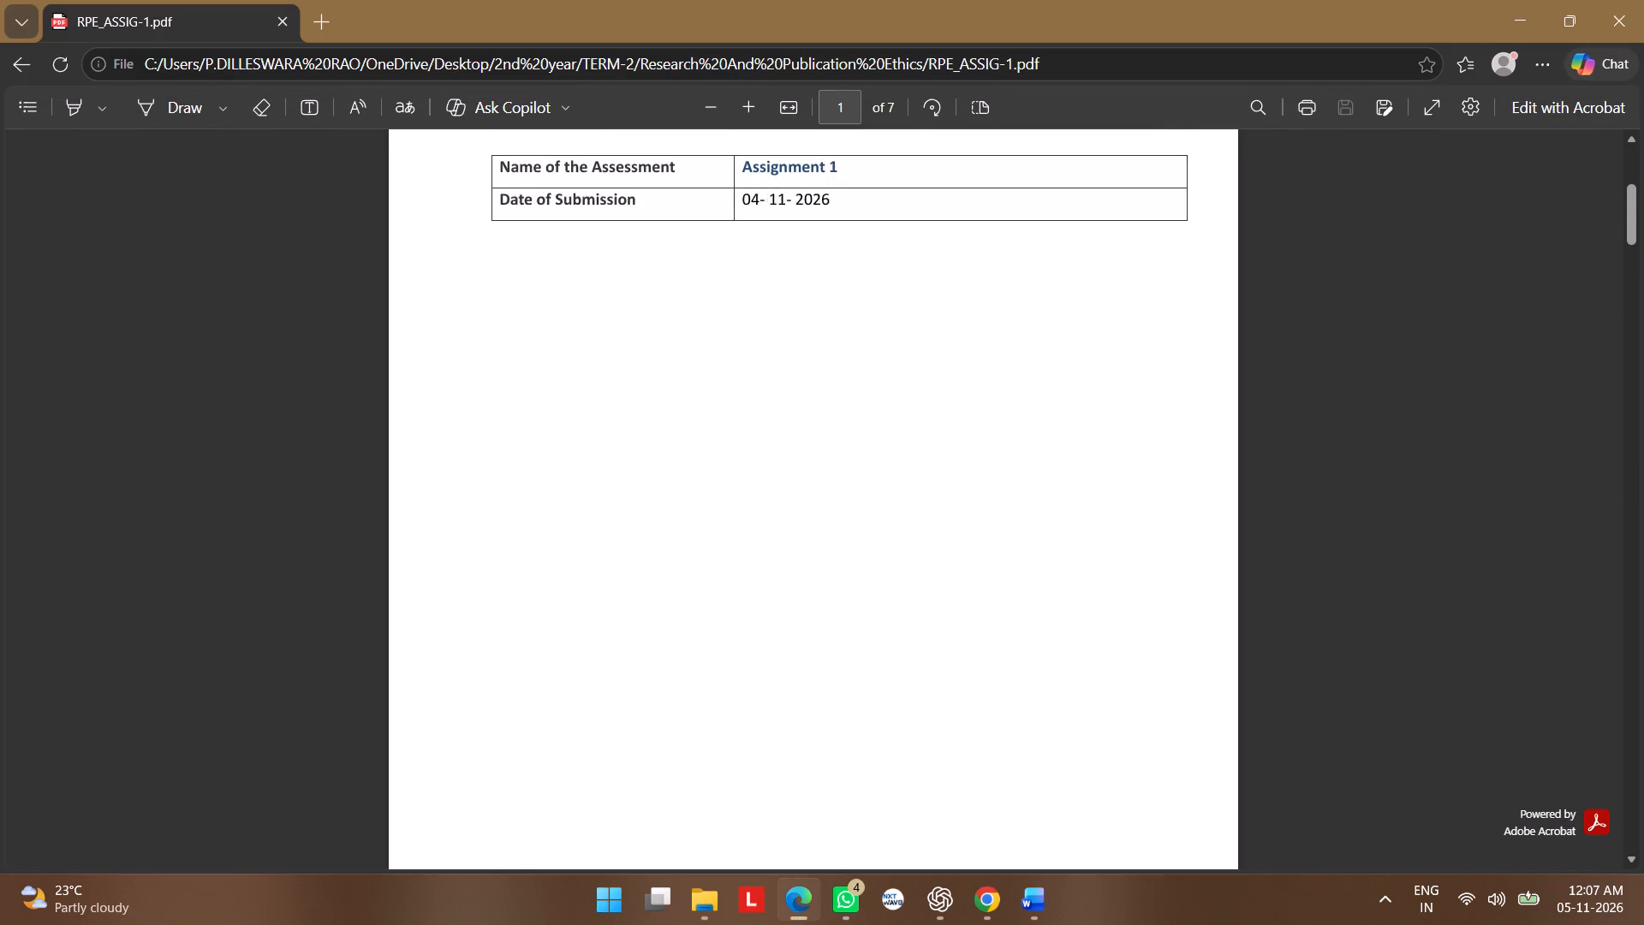
{"action": "scroll", "coordinate": [688, 546], "scroll_direction": "up", "scroll_amount": 2}
{"action": "scroll", "coordinate": [688, 546], "scroll_direction": "down", "scroll_amount": 7}
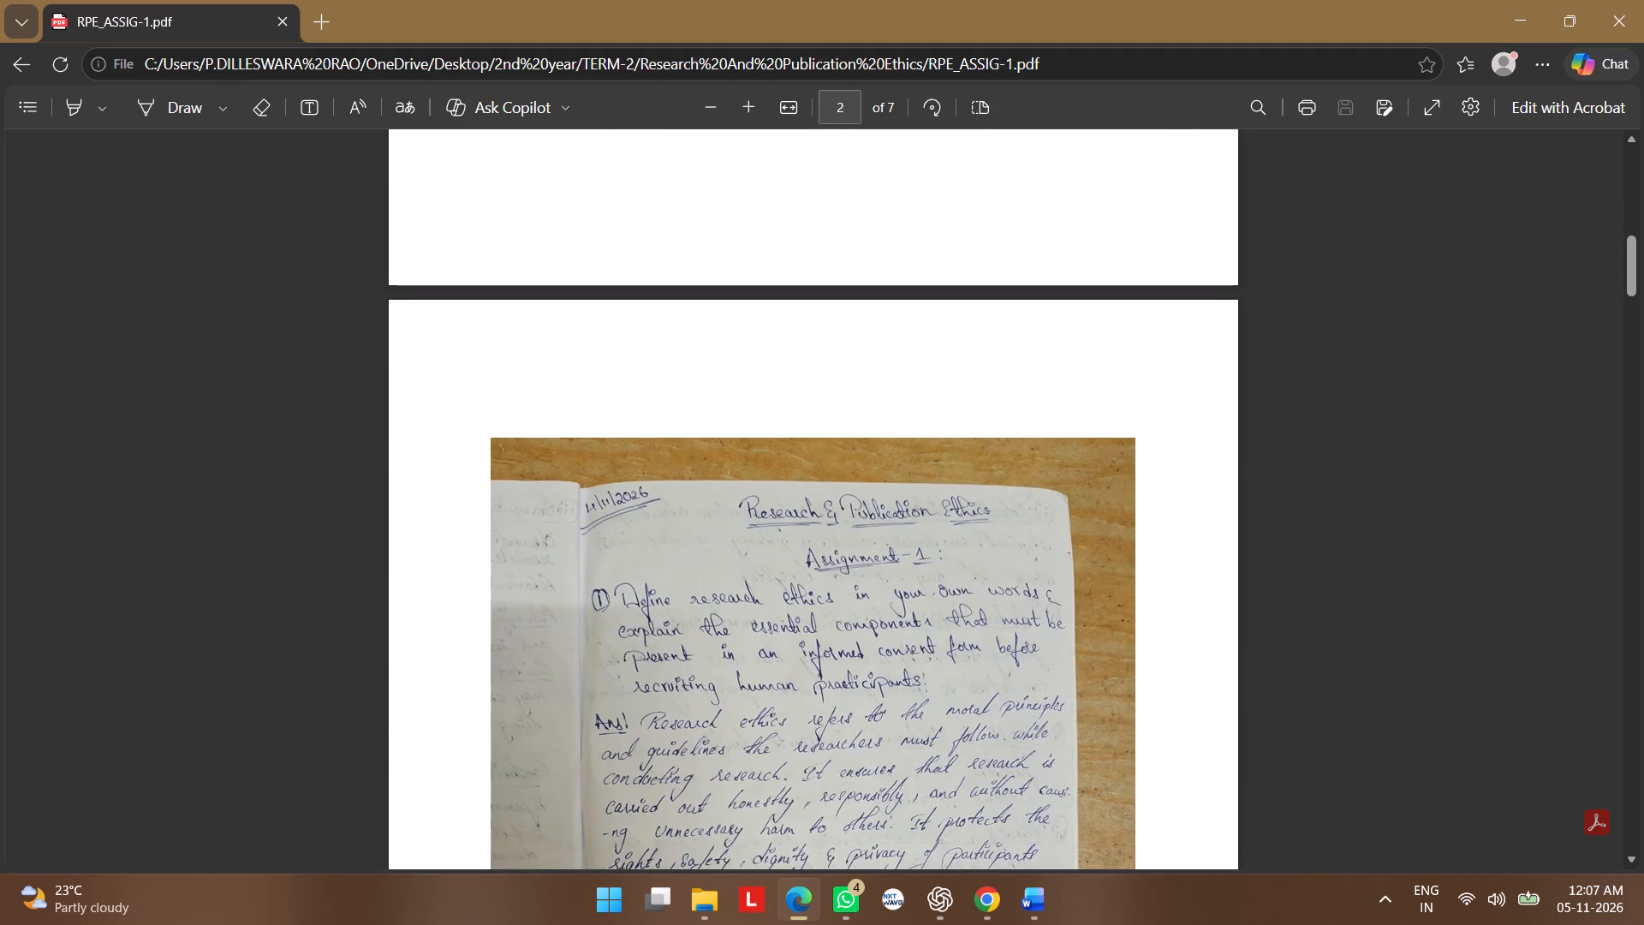
{"action": "scroll", "coordinate": [685, 541], "scroll_direction": "down", "scroll_amount": 5}
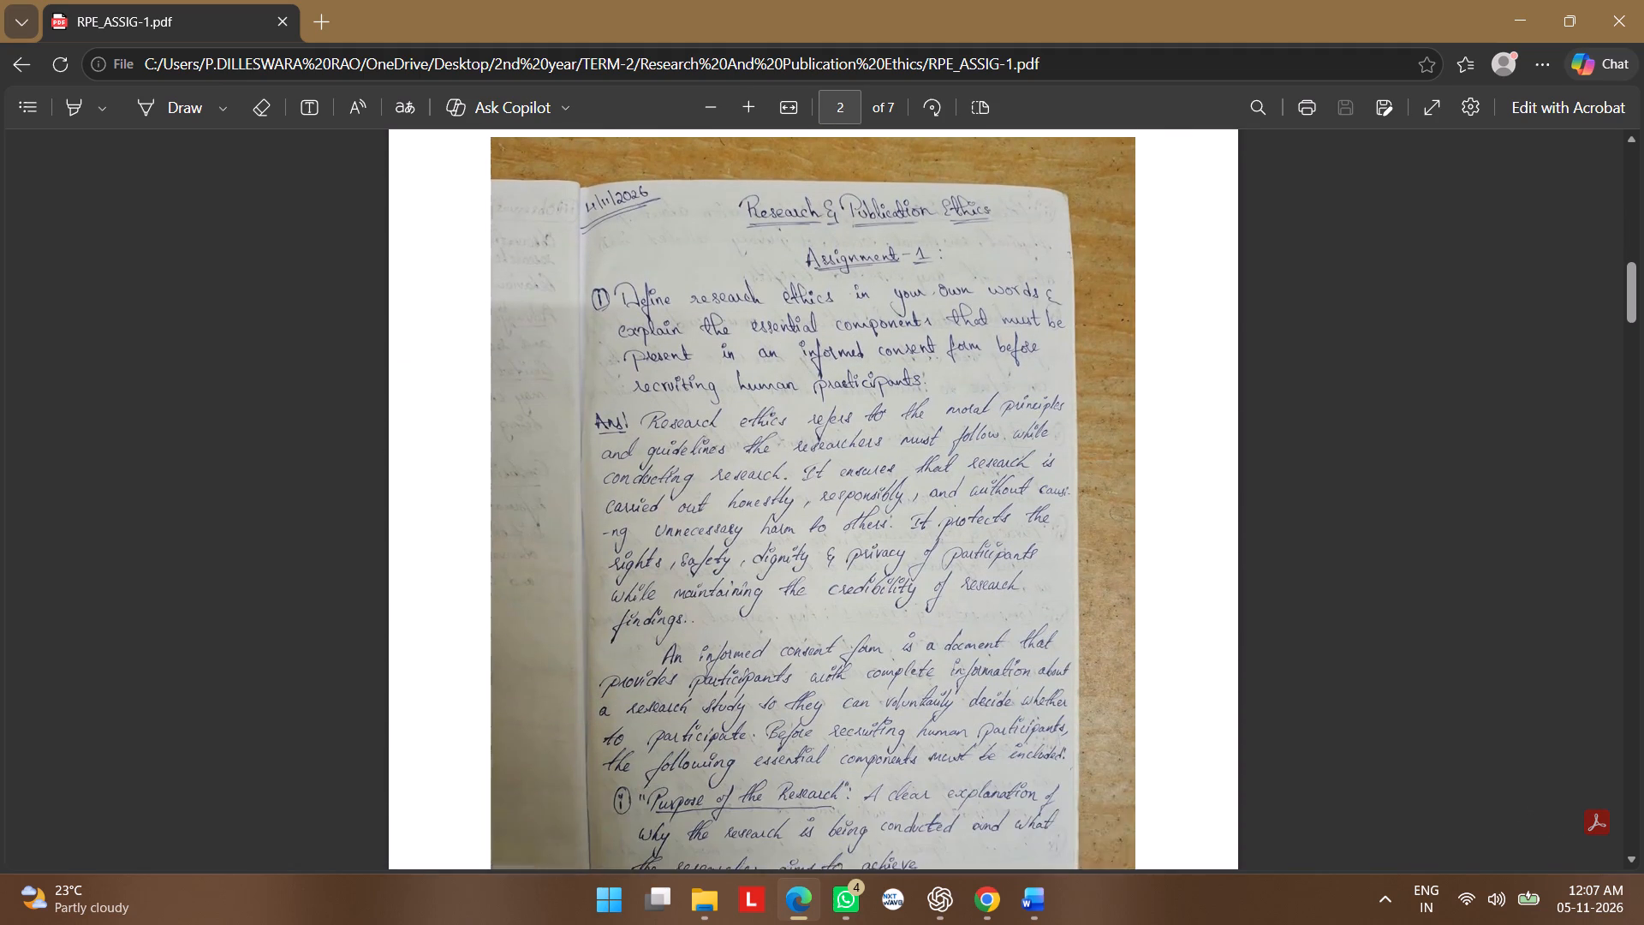
{"action": "scroll", "coordinate": [685, 541], "scroll_direction": "down", "scroll_amount": 11}
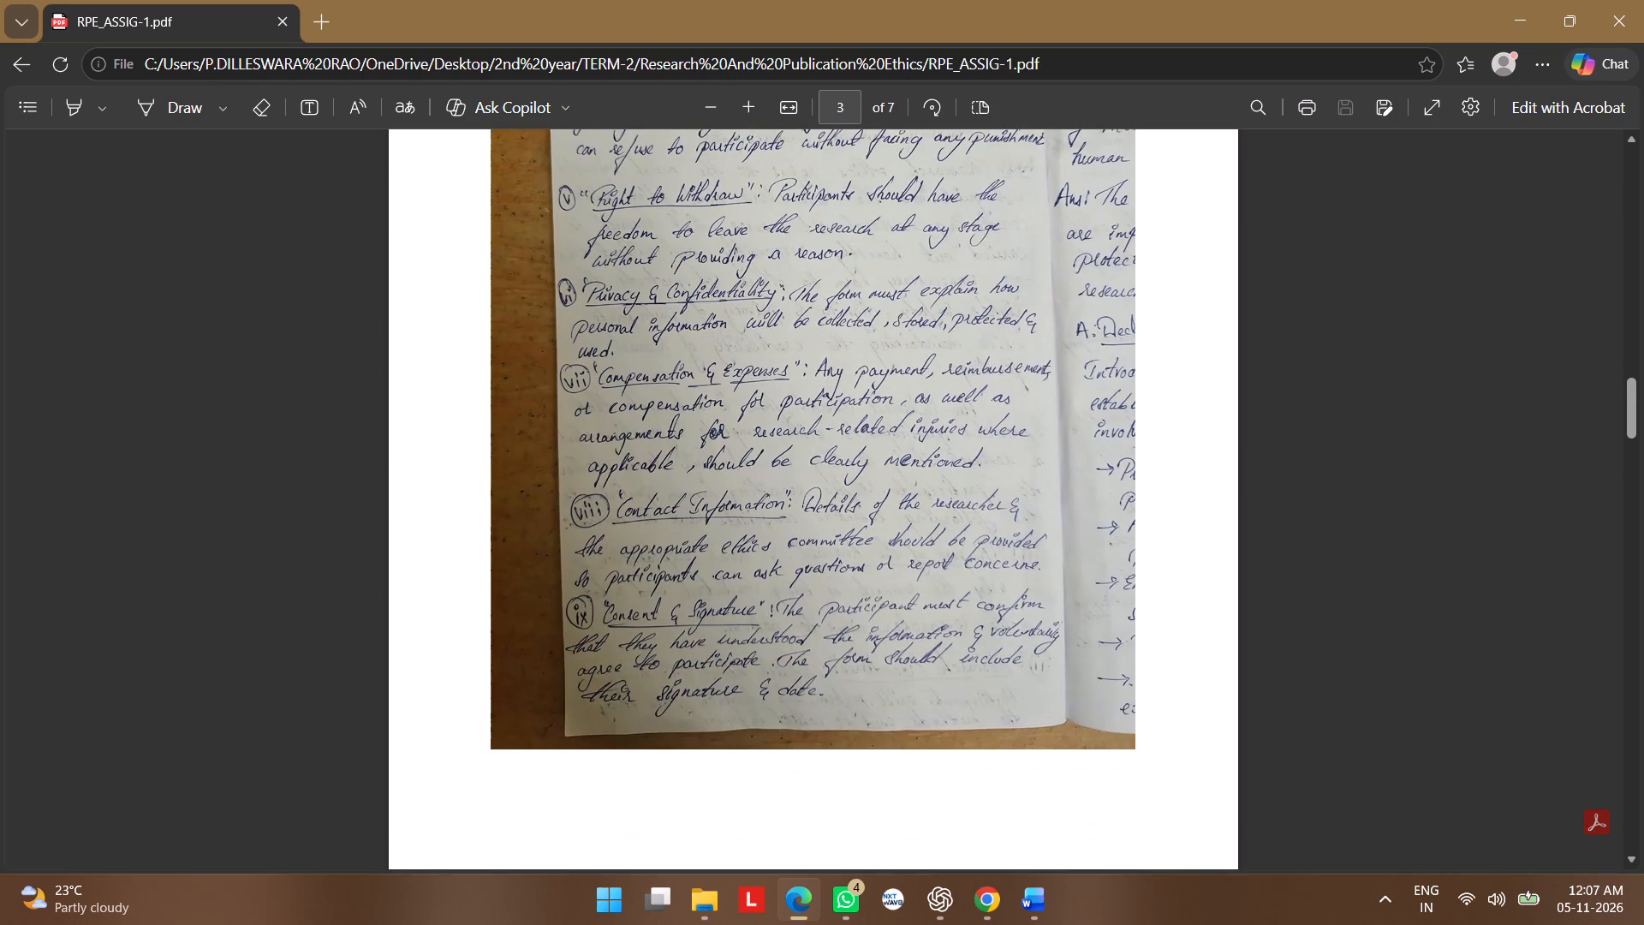
{"action": "scroll", "coordinate": [682, 540], "scroll_direction": "down", "scroll_amount": 11}
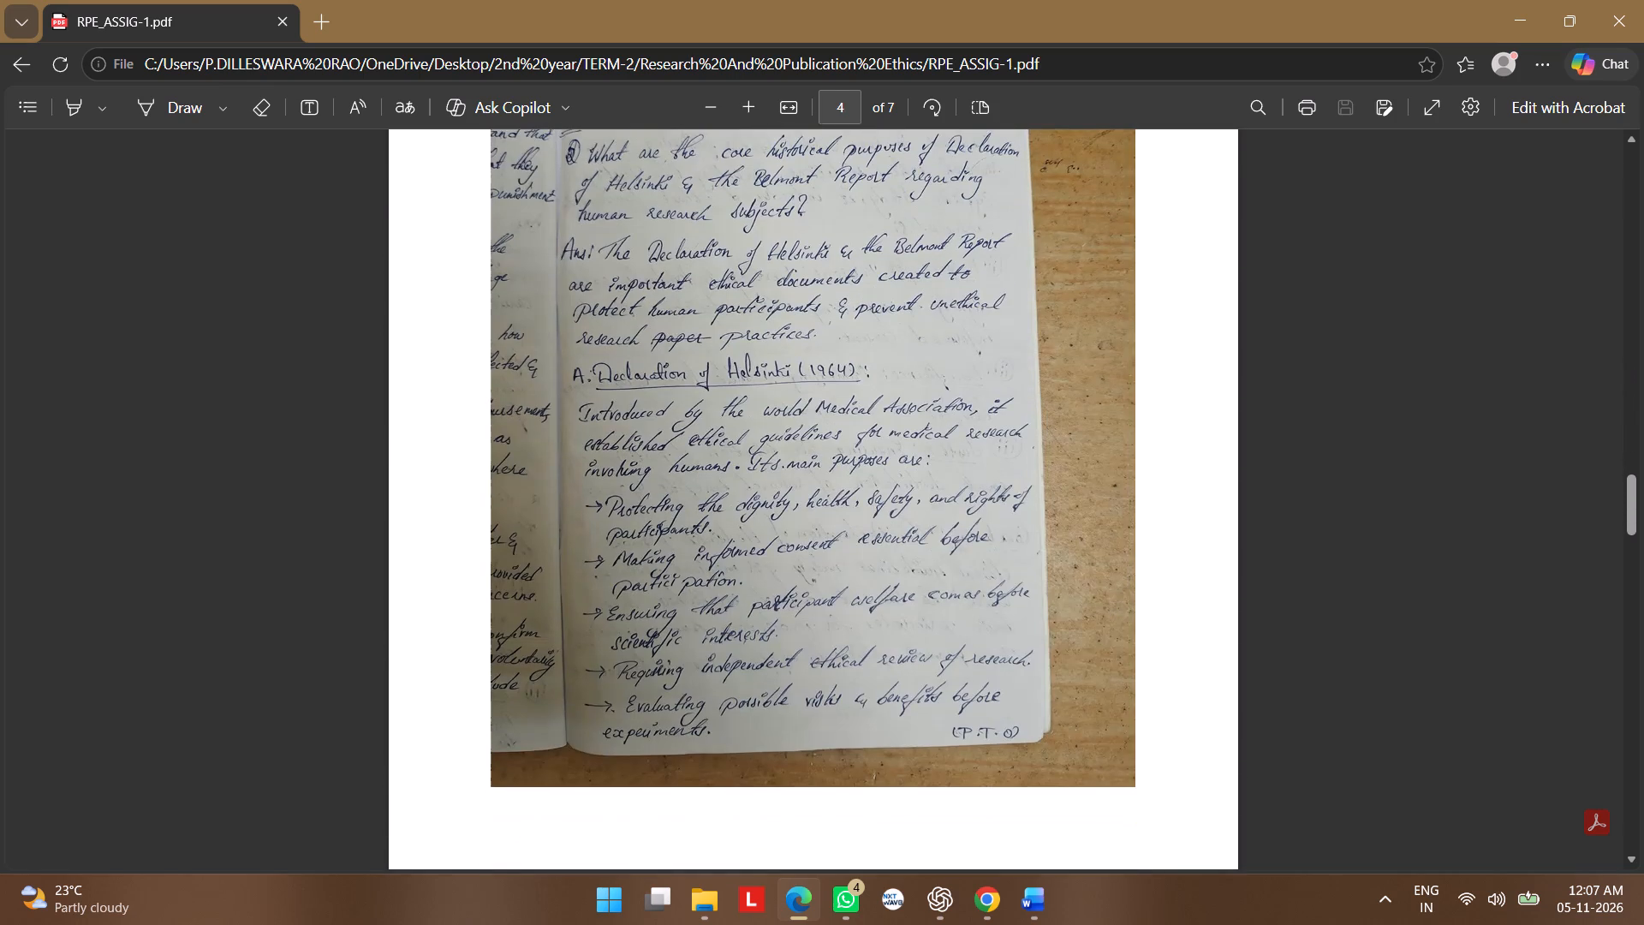
{"action": "scroll", "coordinate": [682, 540], "scroll_direction": "down", "scroll_amount": 1}
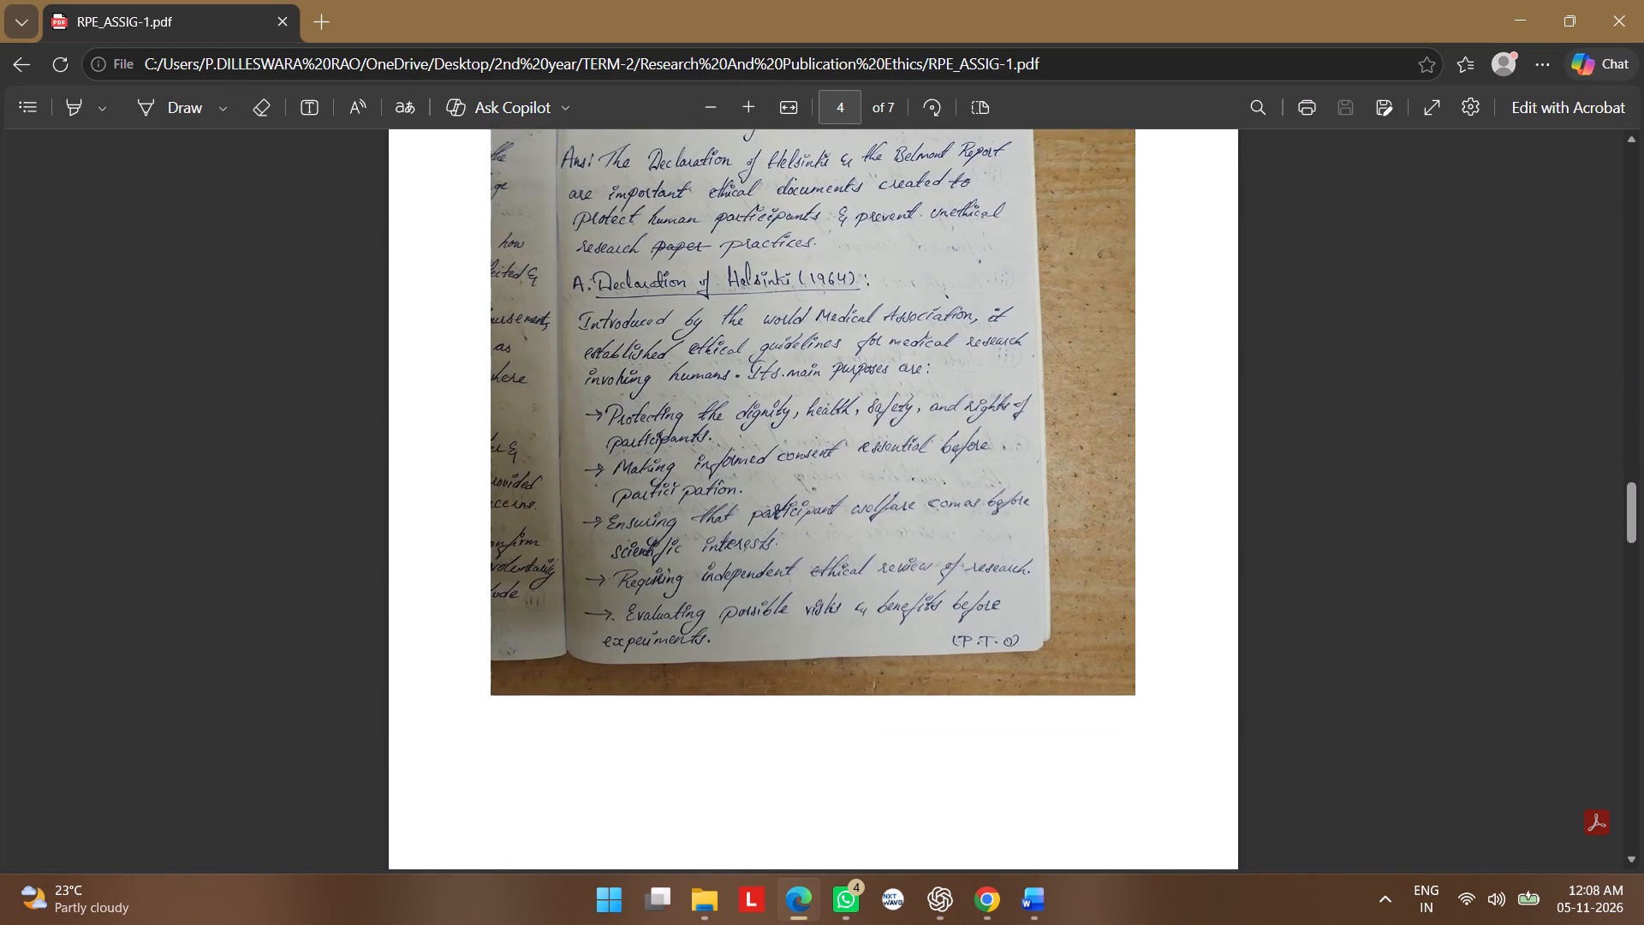
{"action": "scroll", "coordinate": [674, 538], "scroll_direction": "down", "scroll_amount": 1}
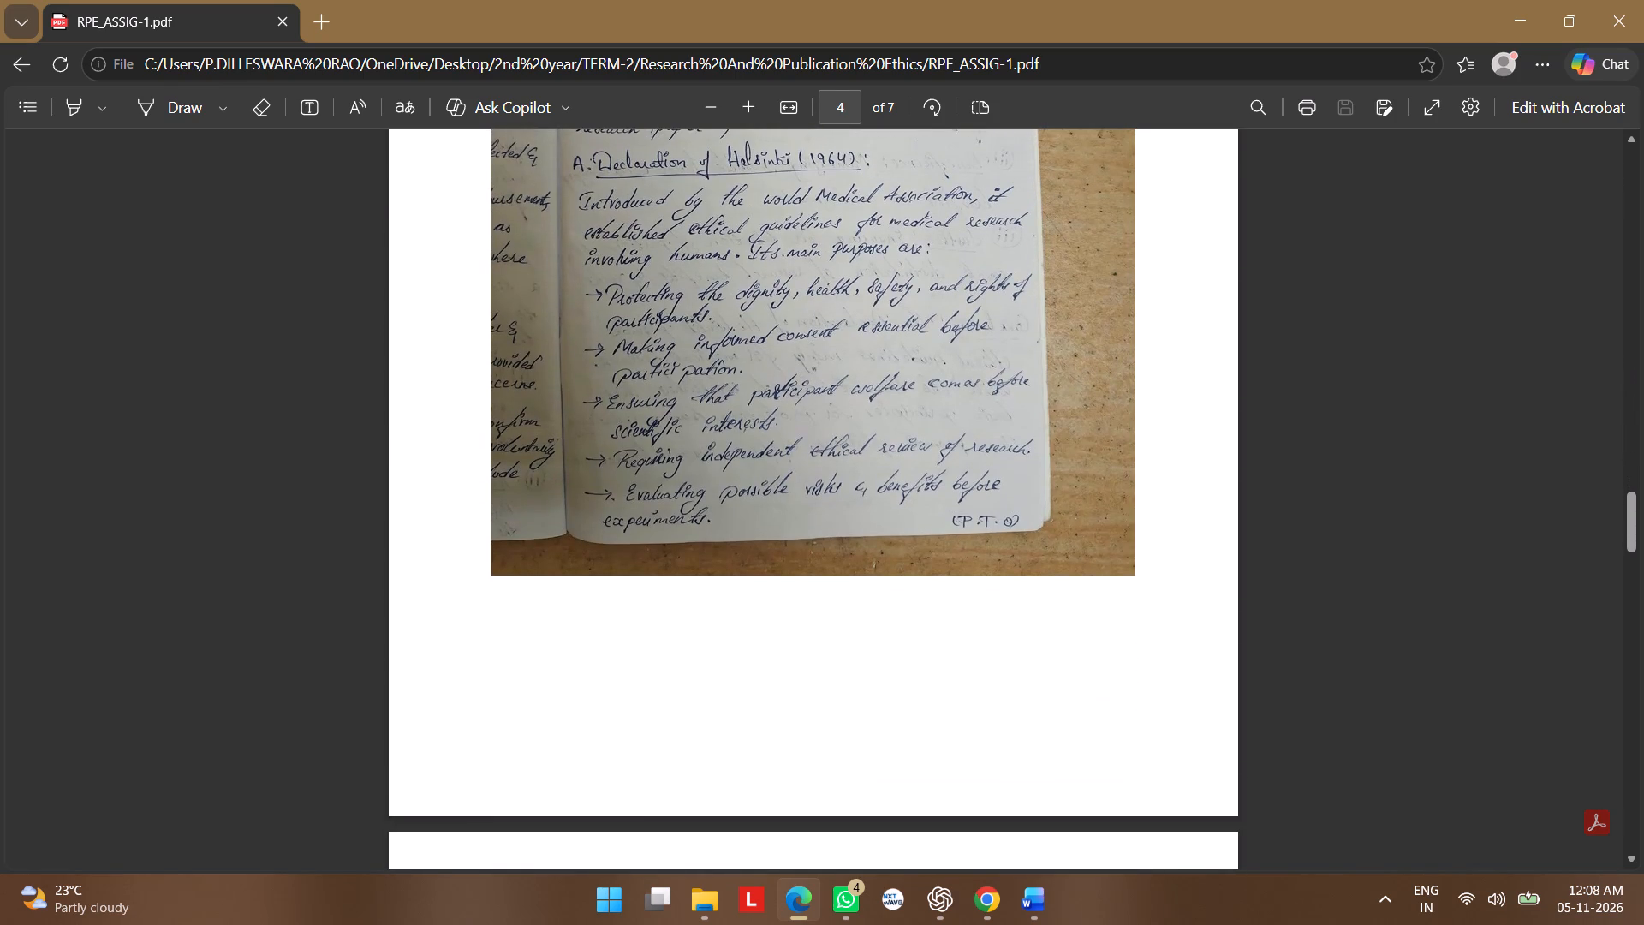
{"action": "scroll", "coordinate": [662, 540], "scroll_direction": "down", "scroll_amount": 7}
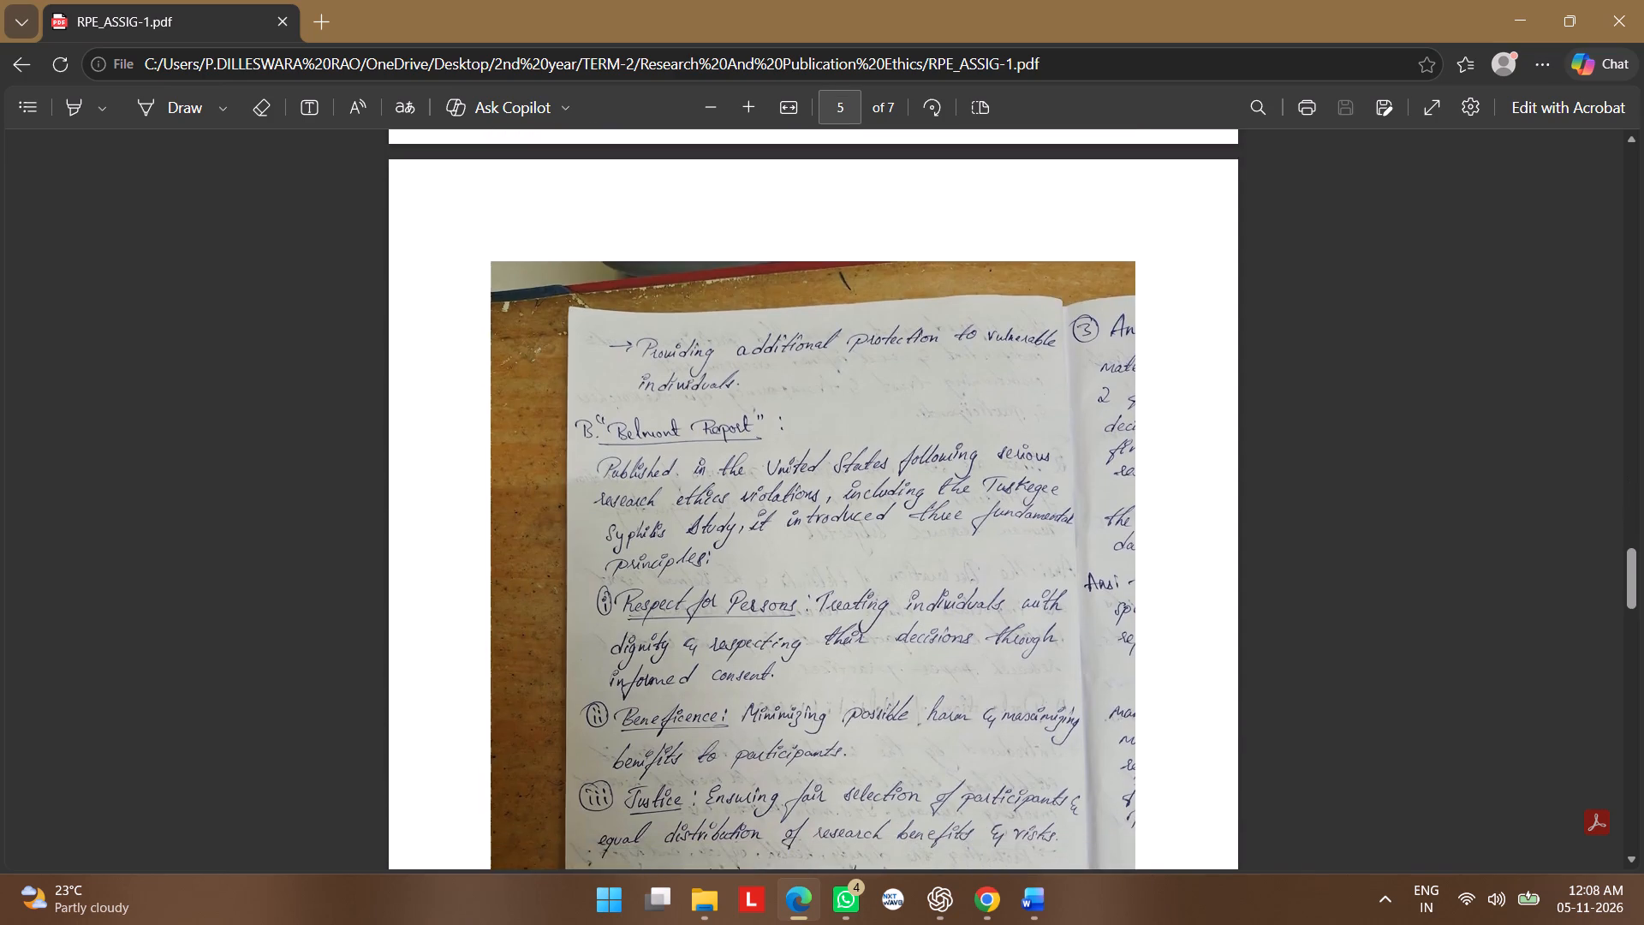
{"action": "scroll", "coordinate": [662, 540], "scroll_direction": "down", "scroll_amount": 19}
{"action": "scroll", "coordinate": [658, 518], "scroll_direction": "down", "scroll_amount": 8}
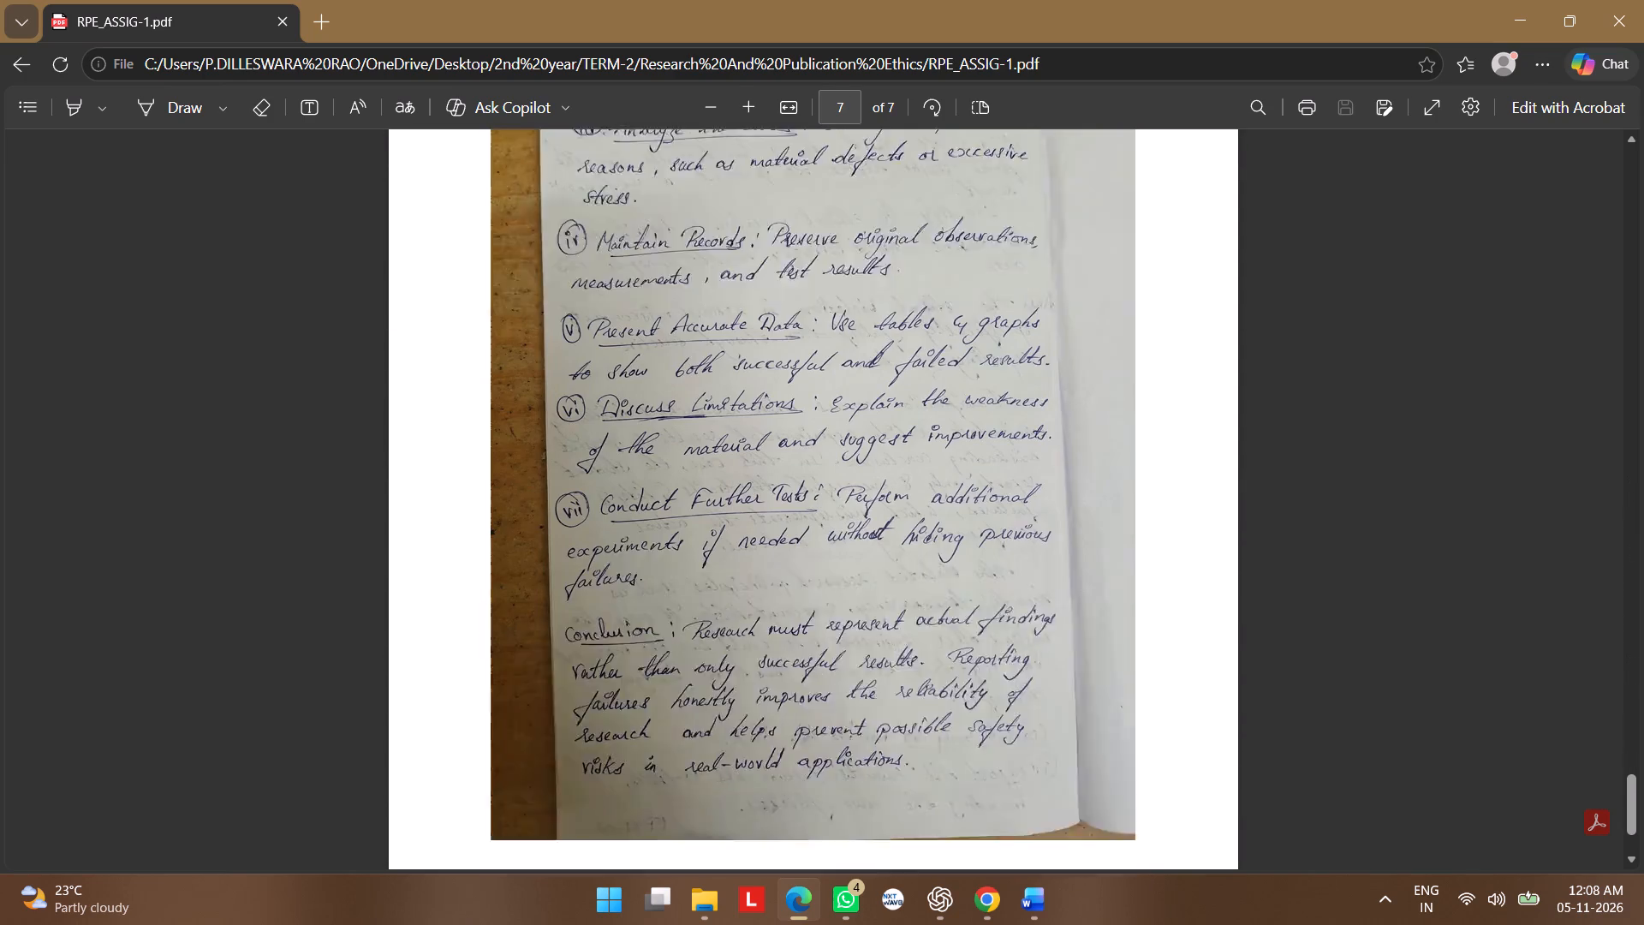
{"action": "scroll", "coordinate": [654, 522], "scroll_direction": "down", "scroll_amount": 7}
{"action": "scroll", "coordinate": [653, 520], "scroll_direction": "up", "scroll_amount": 15}
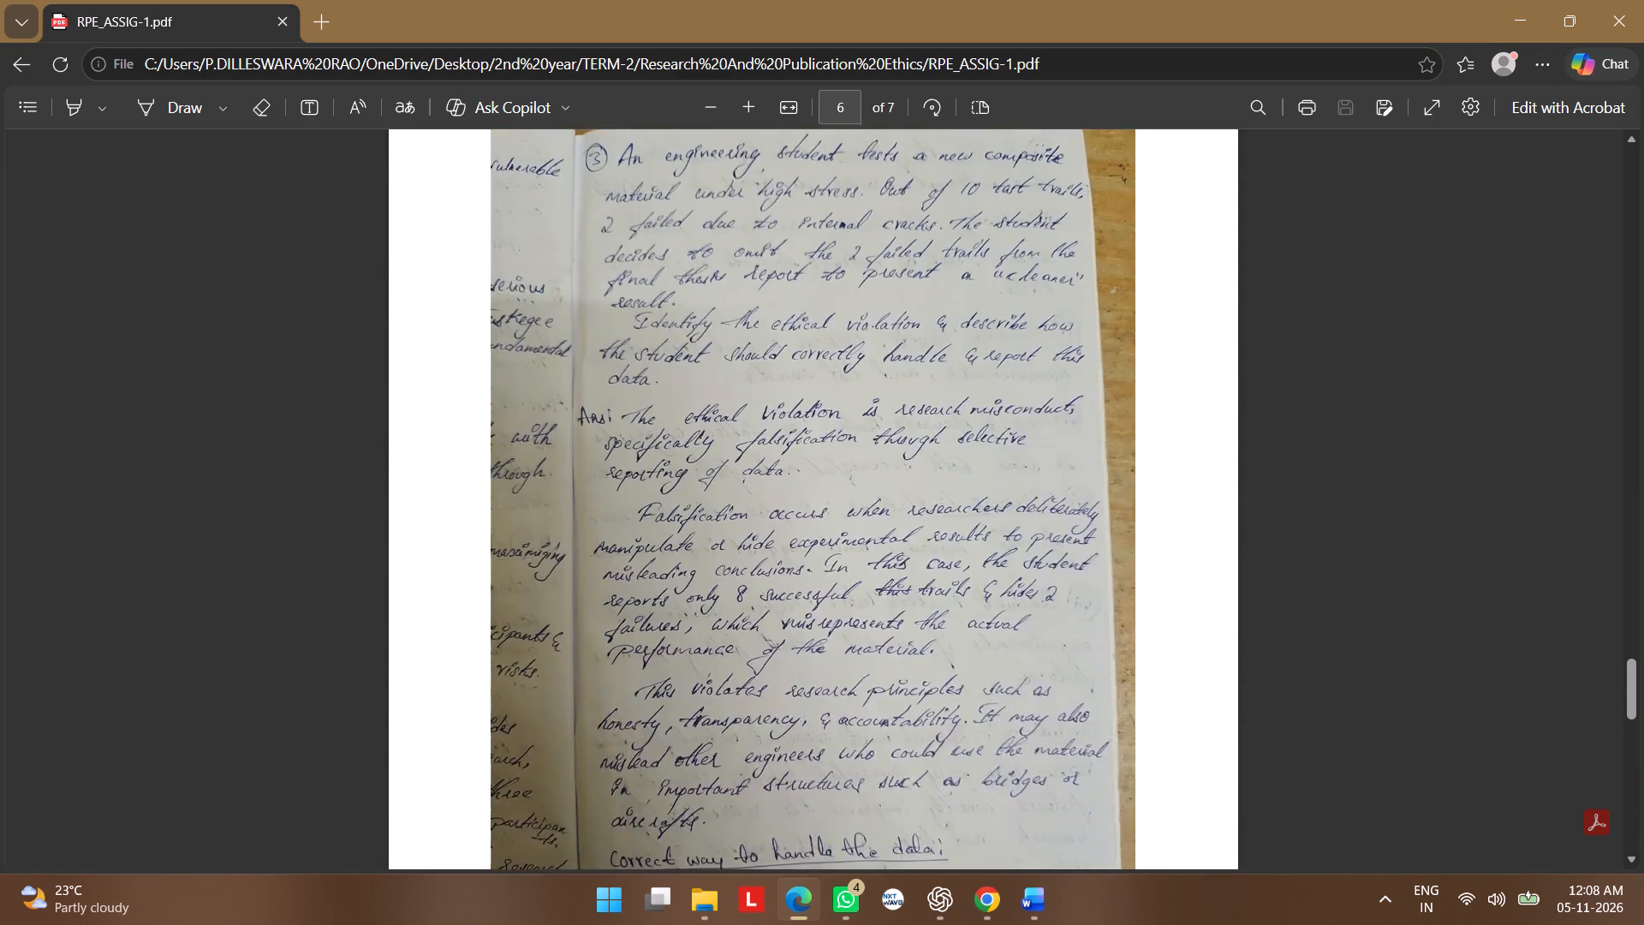
{"action": "scroll", "coordinate": [655, 513], "scroll_direction": "up", "scroll_amount": 20}
{"action": "scroll", "coordinate": [655, 513], "scroll_direction": "up", "scroll_amount": 20}
{"action": "scroll", "coordinate": [655, 513], "scroll_direction": "up", "scroll_amount": 11}
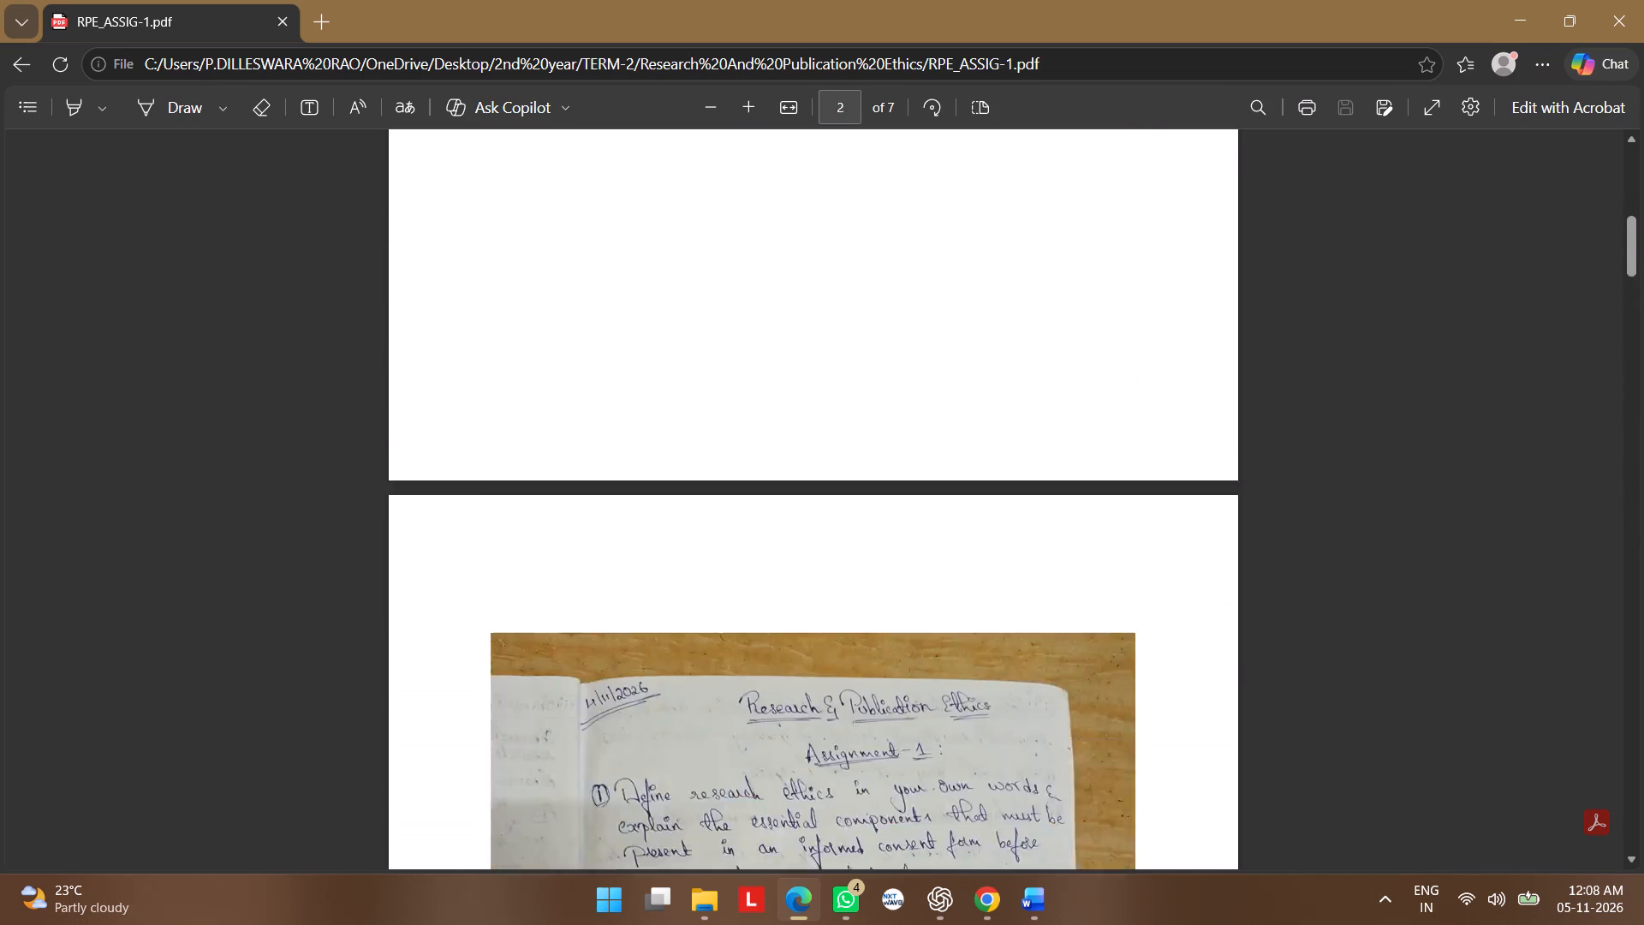
{"action": "scroll", "coordinate": [700, 516], "scroll_direction": "up", "scroll_amount": 10}
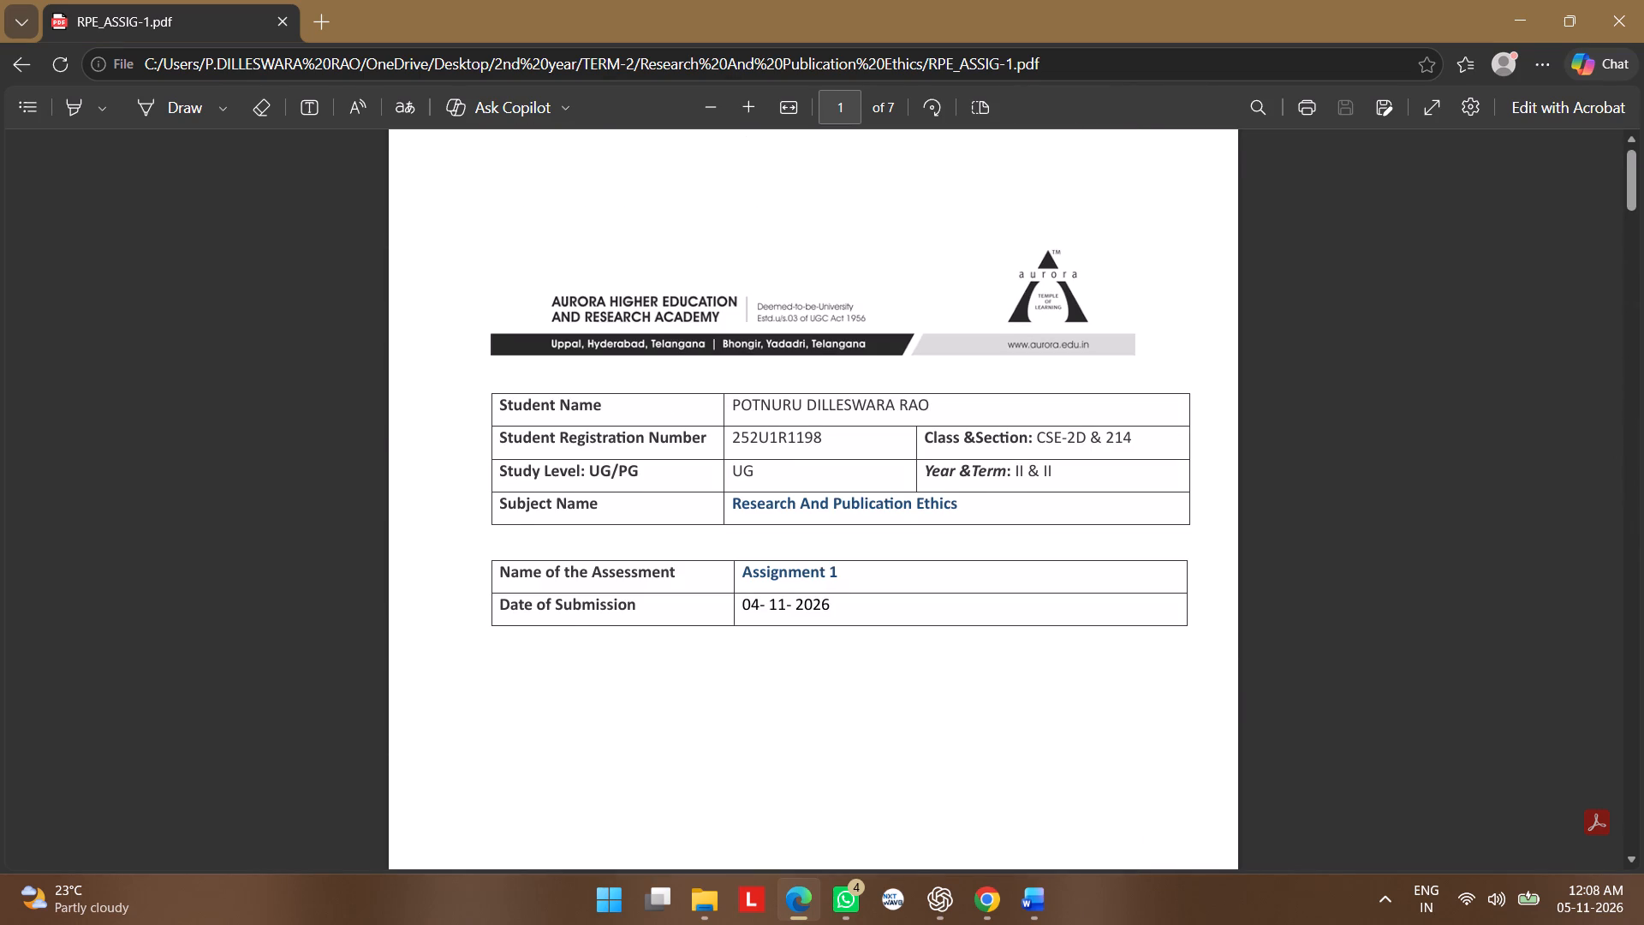
Switch to Chrome and open the details of Assignment 1 in the Research And Publication Ethics assessments.
{"action": "left_click", "coordinate": [978, 904]}
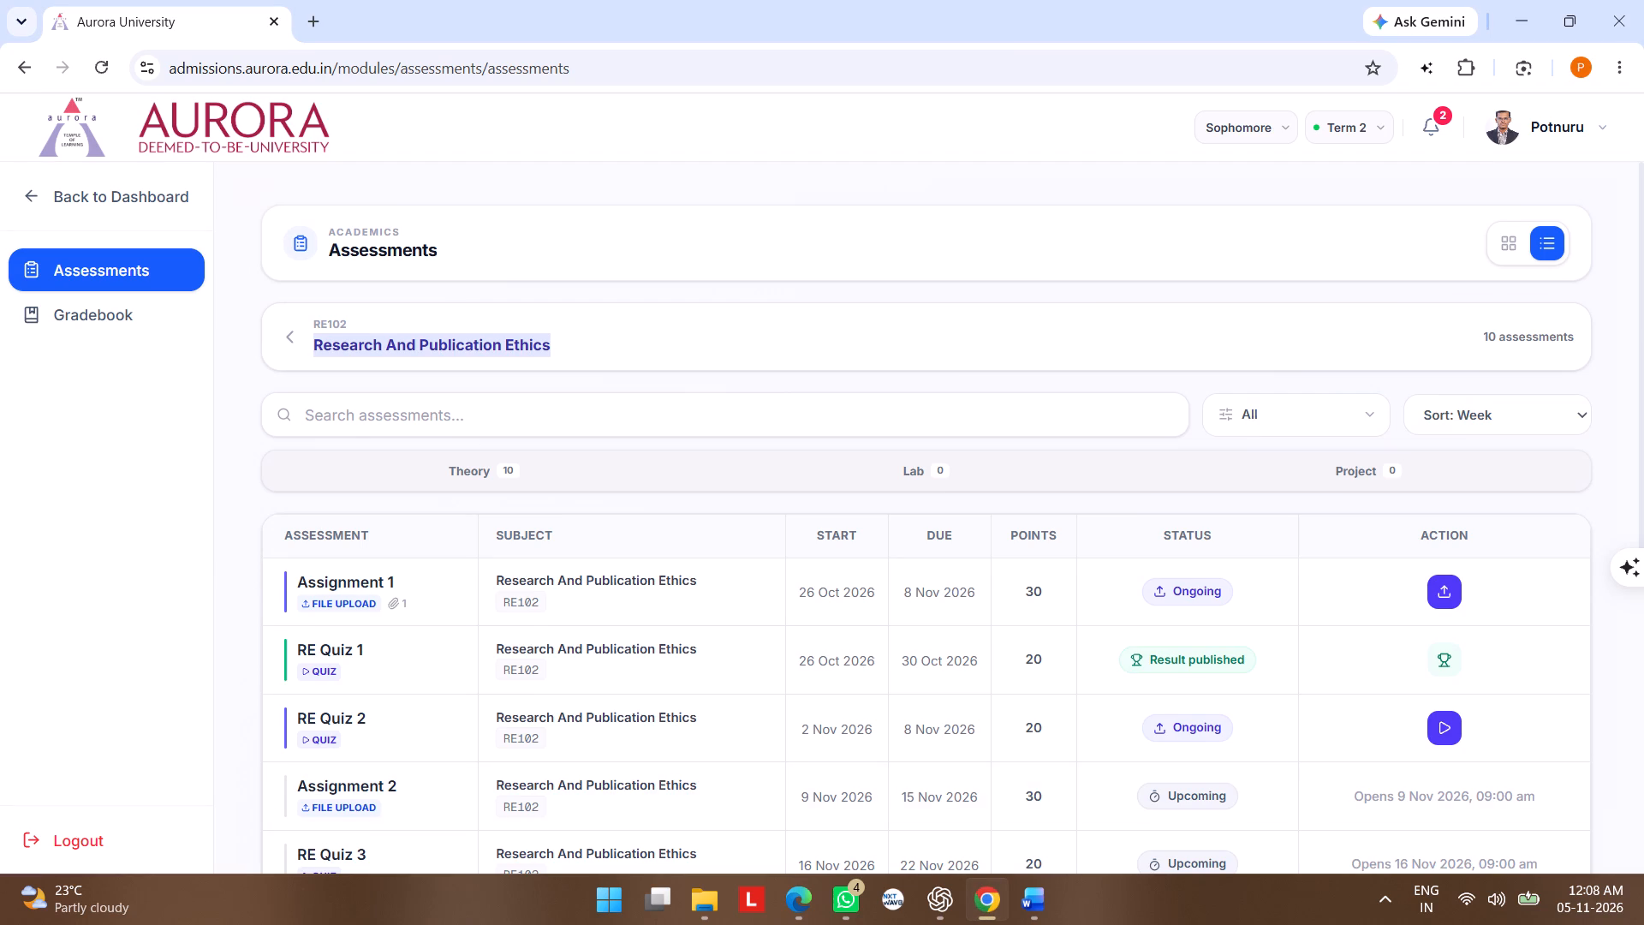
{"action": "scroll", "coordinate": [841, 472], "scroll_direction": "down", "scroll_amount": 3}
{"action": "scroll", "coordinate": [842, 479], "scroll_direction": "up", "scroll_amount": 1}
{"action": "left_click", "coordinate": [752, 366]}
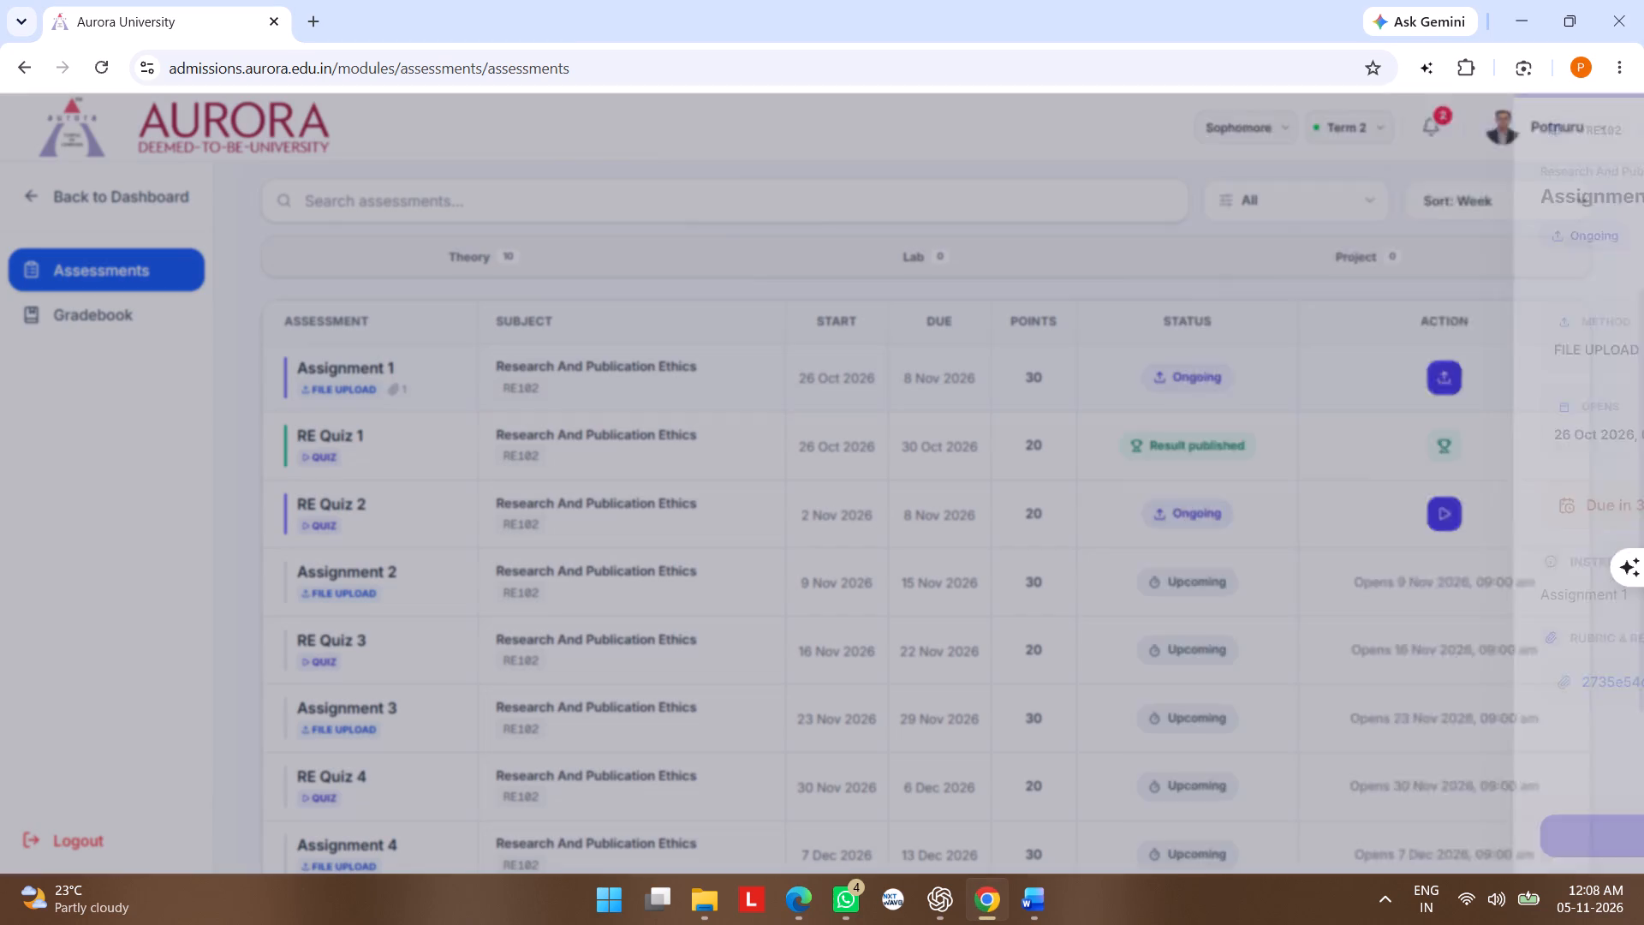
Upload the RPE_ASSIG-1 PDF from Desktop > 2nd year > TERM-2 > Research And Publication Ethics for Assignment 1 and close its details.
{"action": "left_click", "coordinate": [1355, 826]}
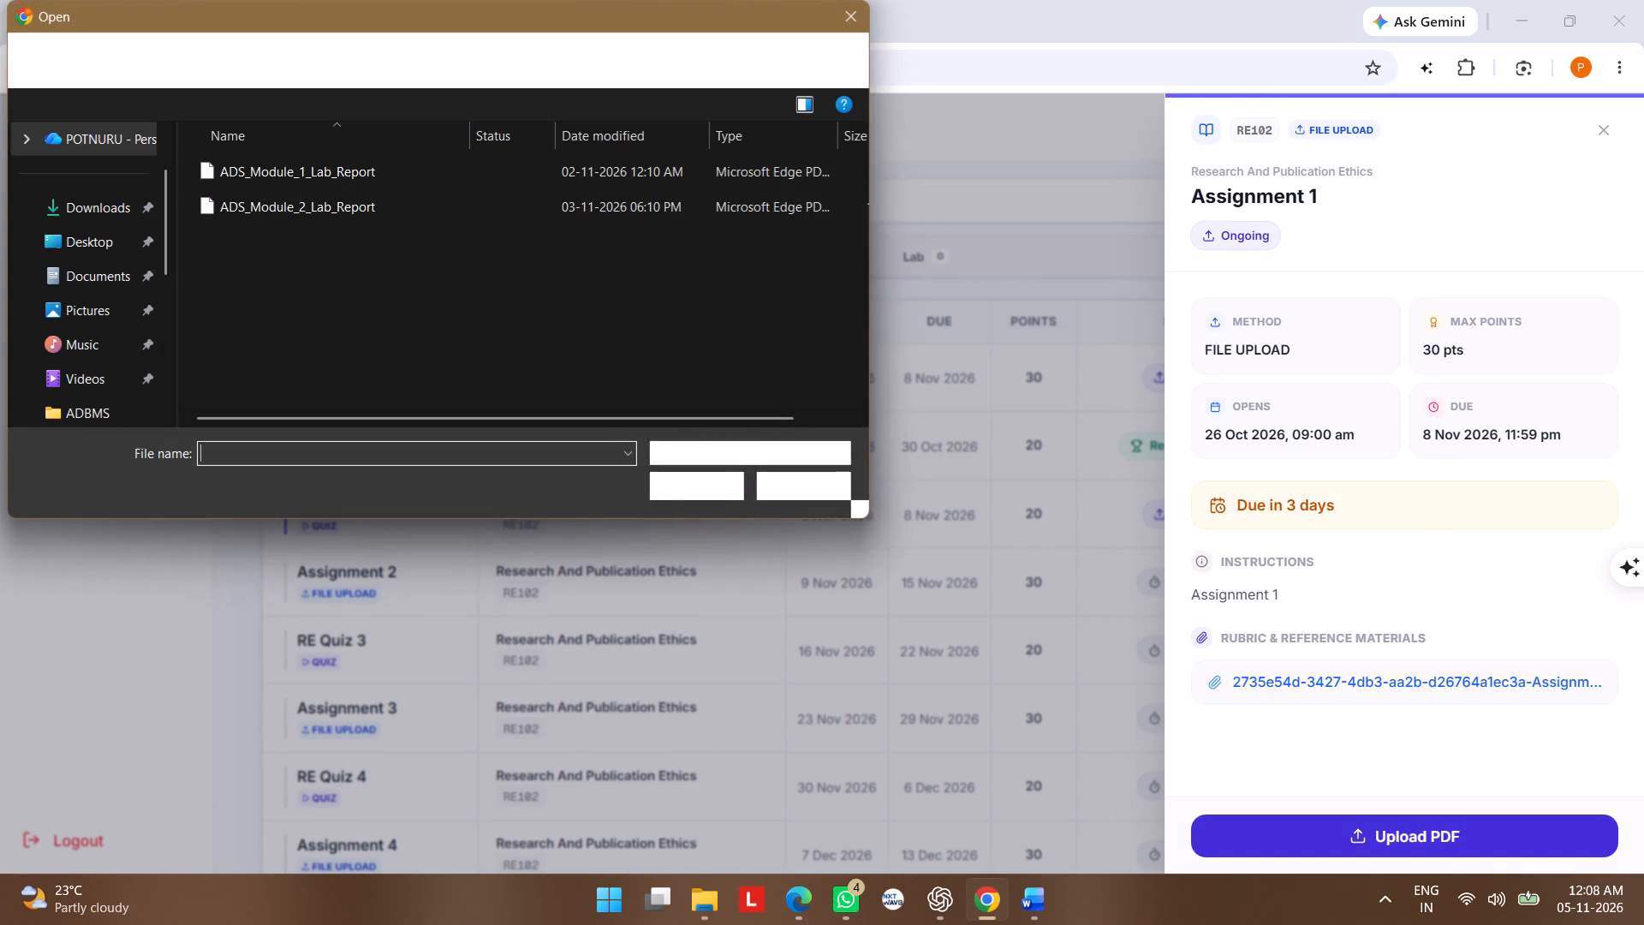
{"action": "scroll", "coordinate": [110, 278], "scroll_direction": "down", "scroll_amount": 1}
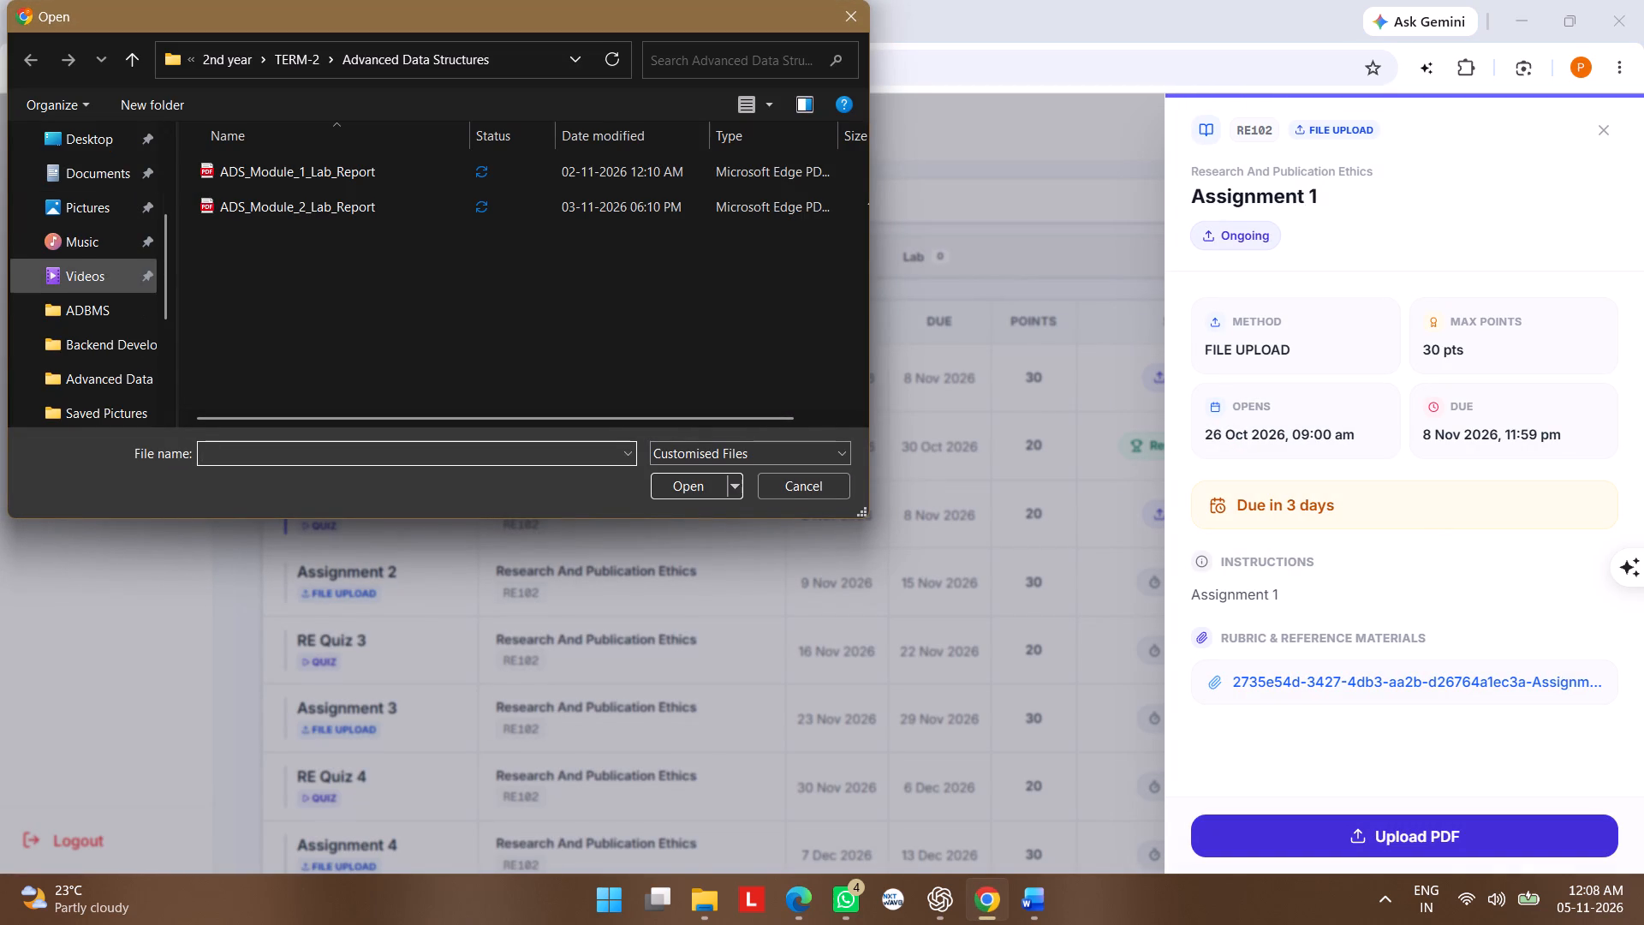
{"action": "scroll", "coordinate": [115, 280], "scroll_direction": "down", "scroll_amount": 1}
{"action": "scroll", "coordinate": [115, 280], "scroll_direction": "up", "scroll_amount": 3}
{"action": "left_click", "coordinate": [120, 312]}
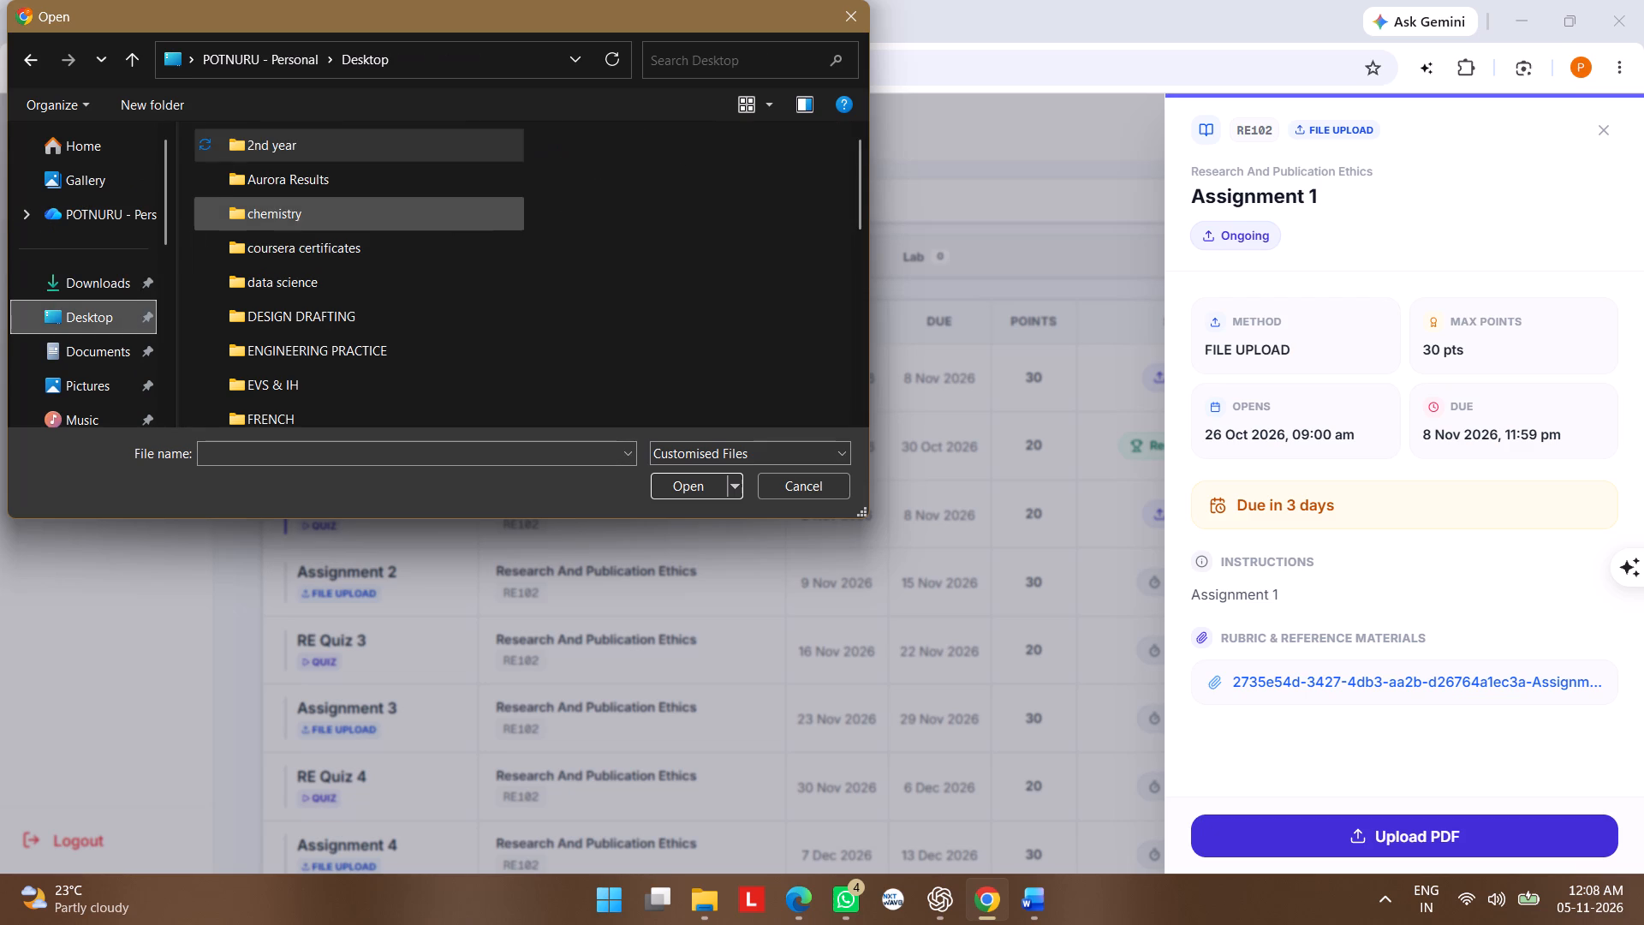
{"action": "double_click", "coordinate": [307, 155]}
{"action": "double_click", "coordinate": [301, 201]}
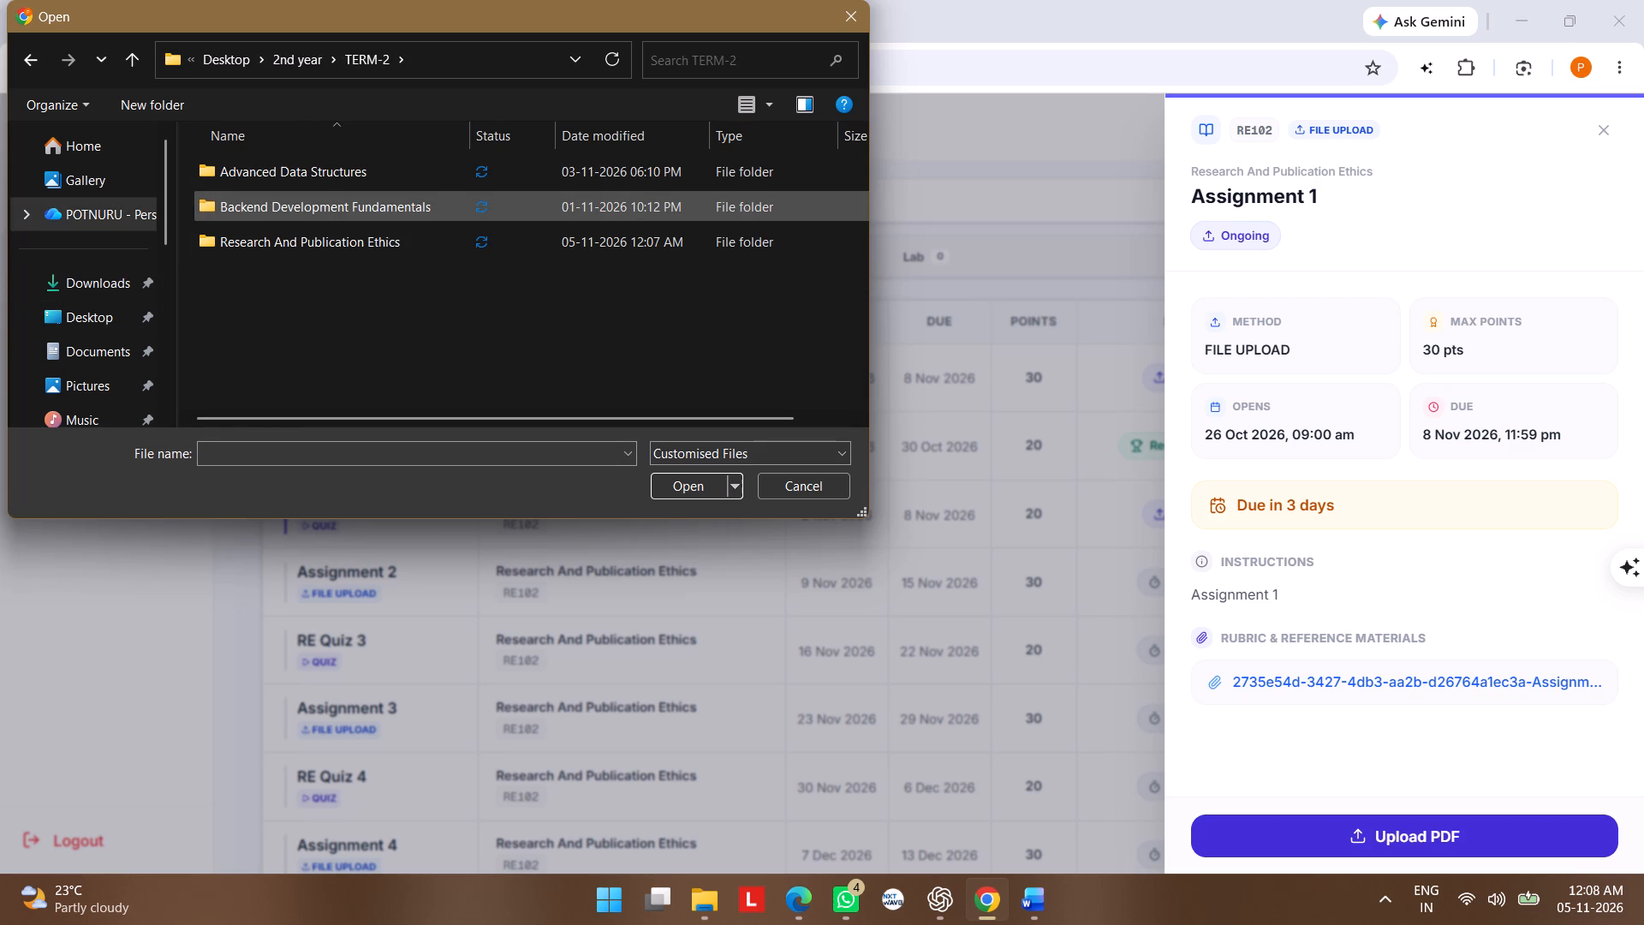
{"action": "double_click", "coordinate": [315, 238]}
{"action": "left_click", "coordinate": [322, 174]}
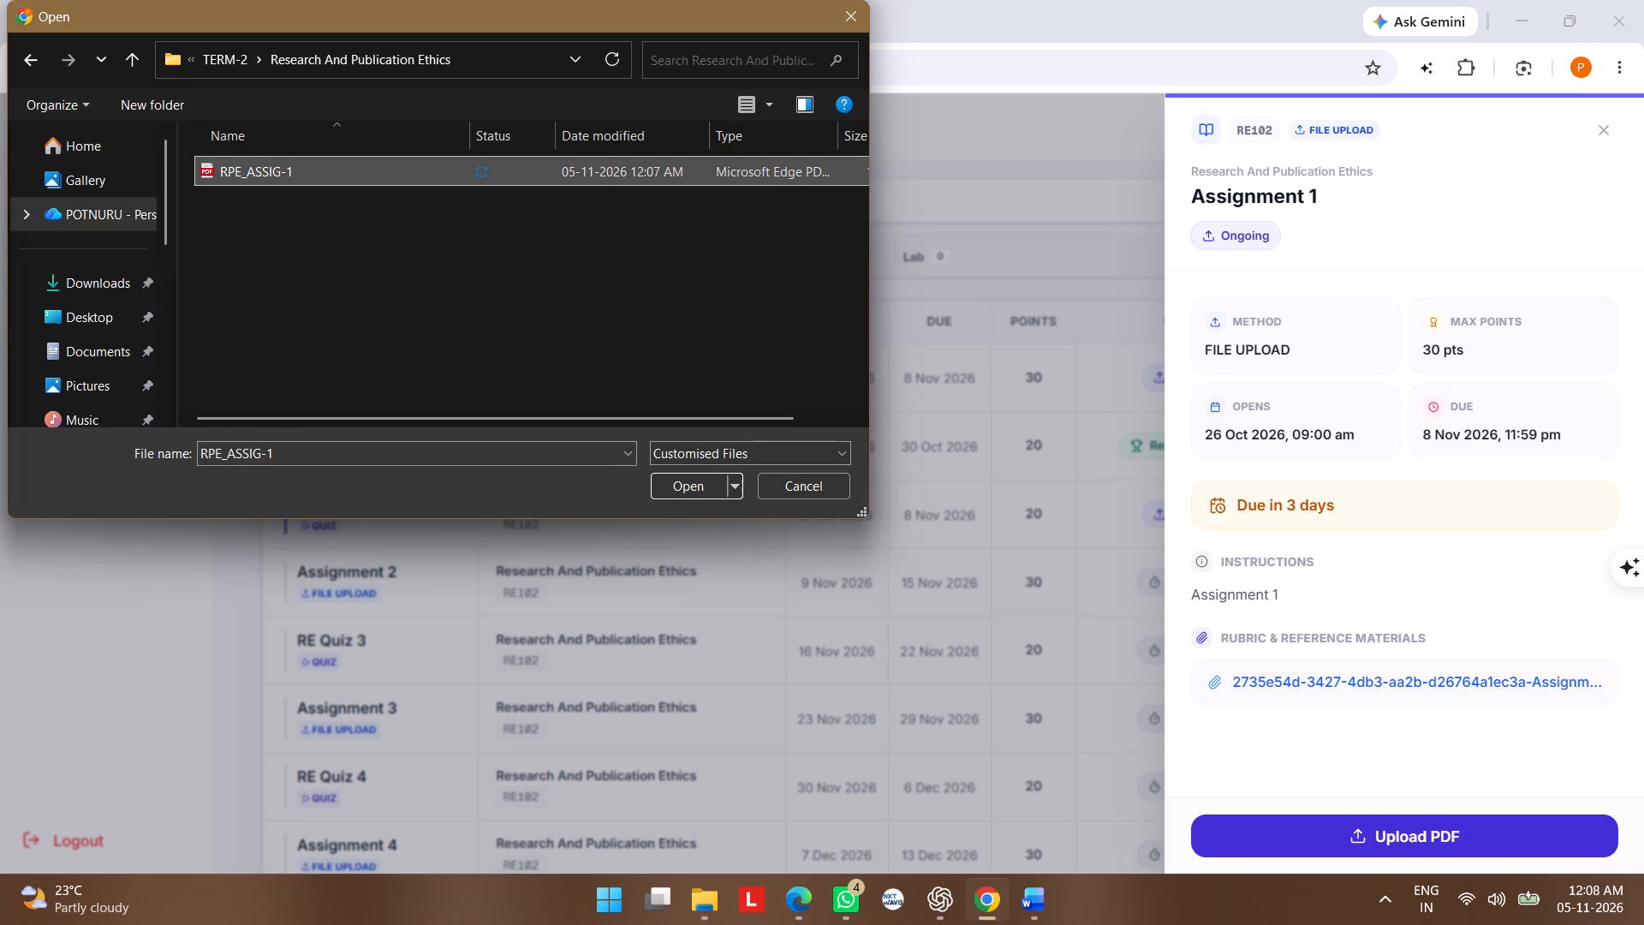
{"action": "left_click", "coordinate": [685, 487]}
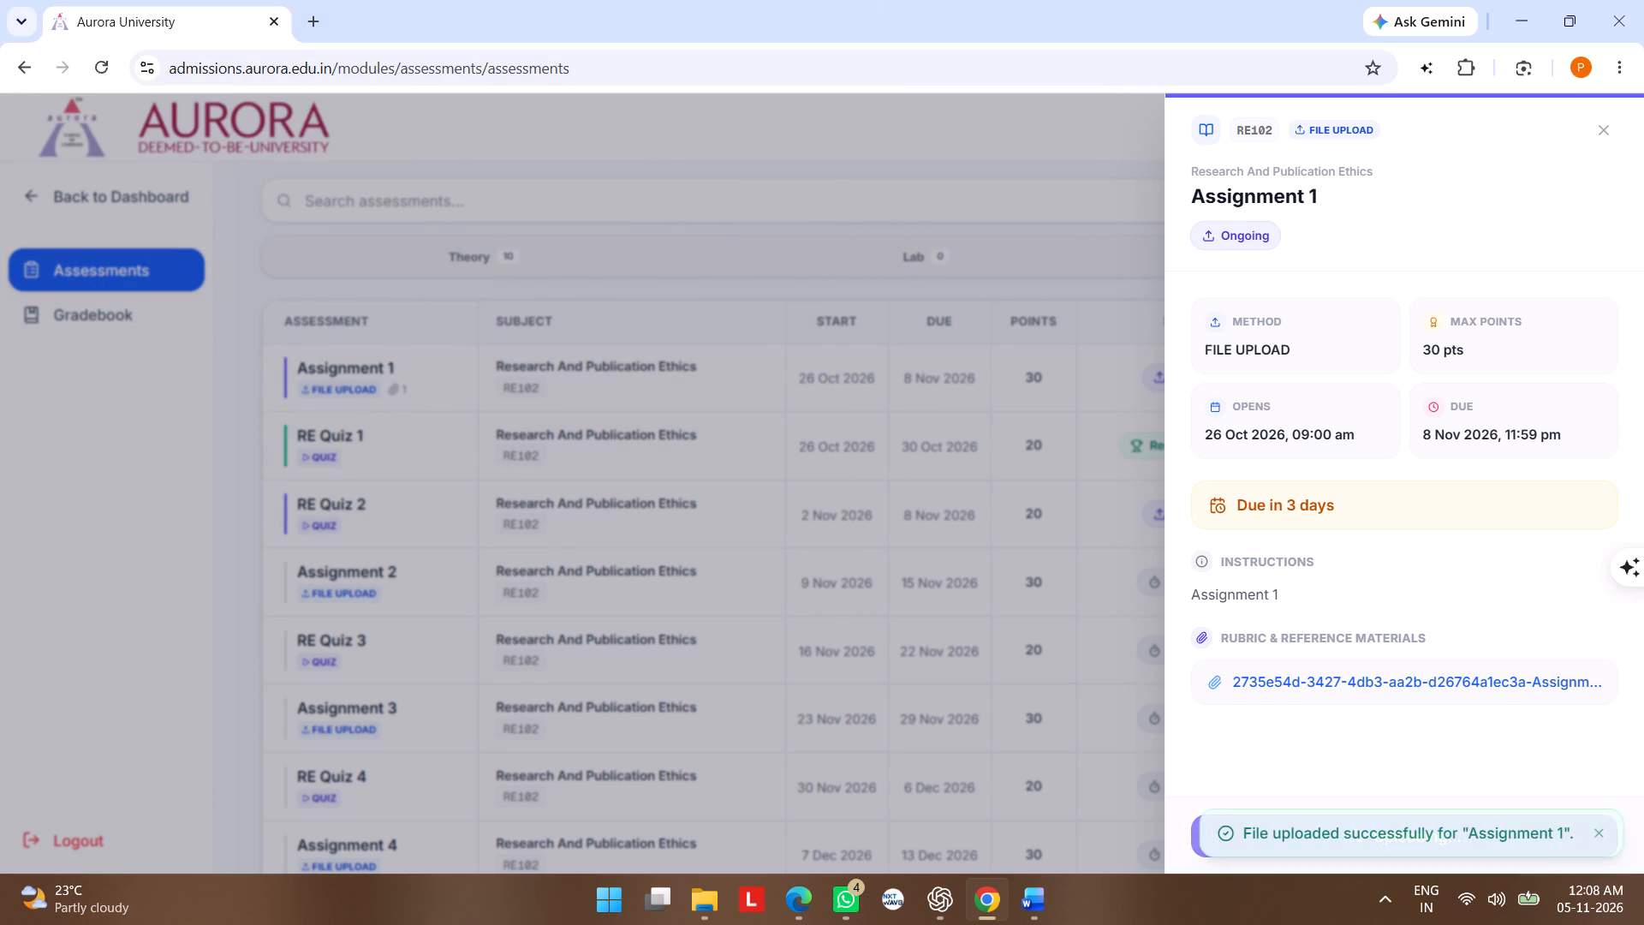
{"action": "left_click", "coordinate": [1602, 831]}
{"action": "left_click", "coordinate": [920, 726]}
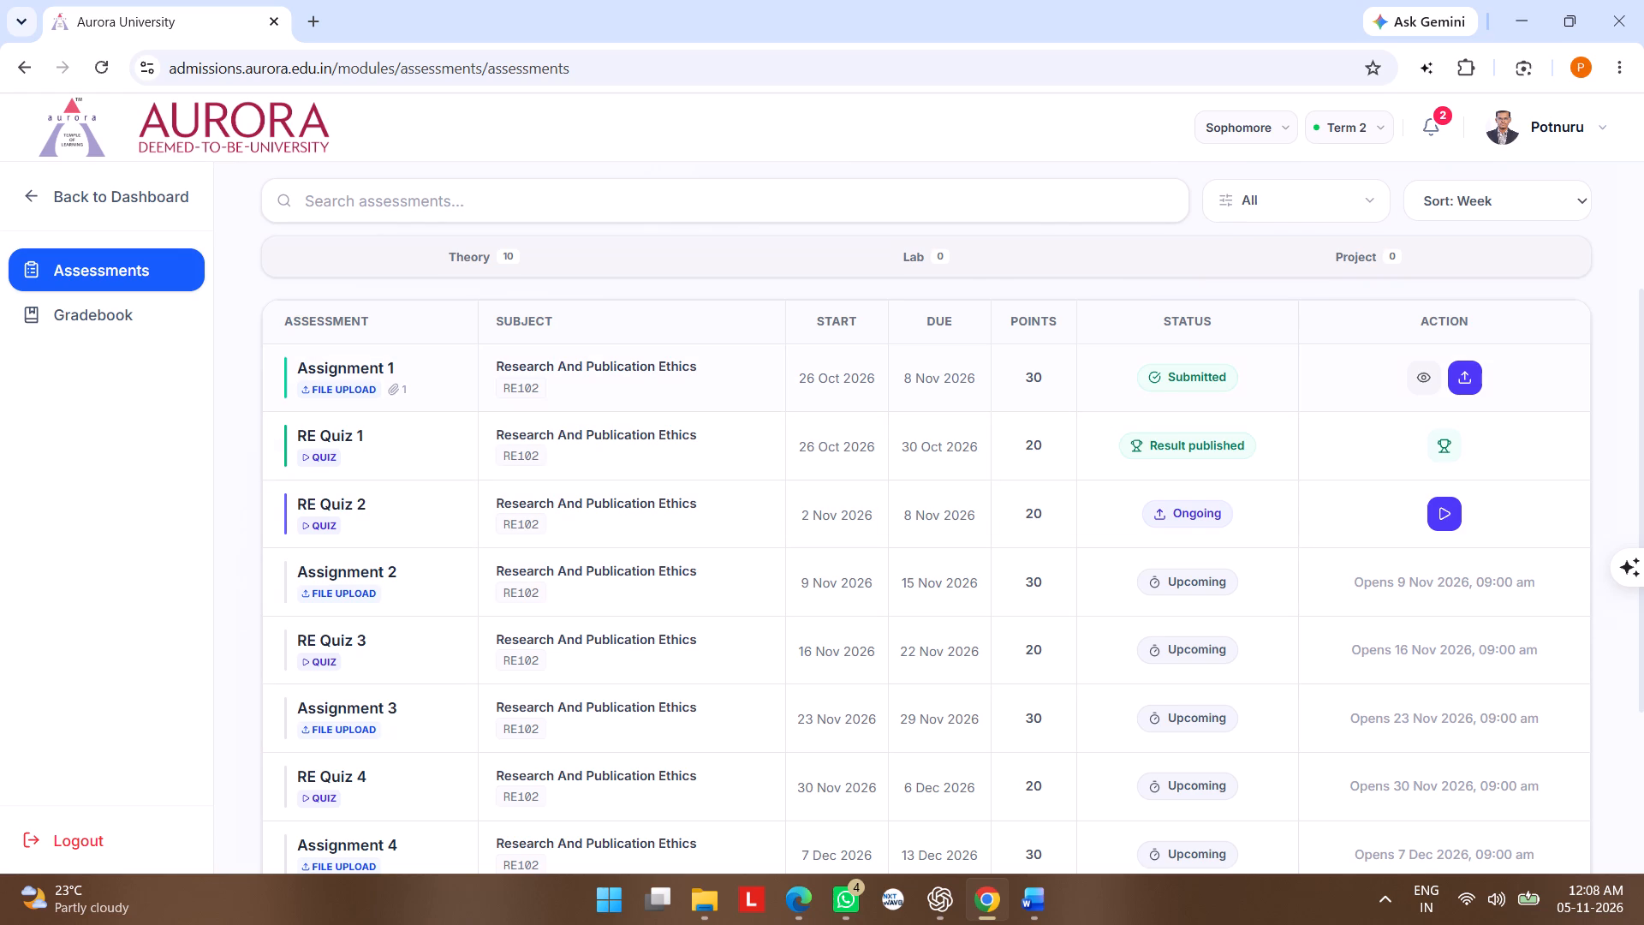
View the submitted file for Assignment 1 and return to the university assessments page.
{"action": "left_click", "coordinate": [1055, 380]}
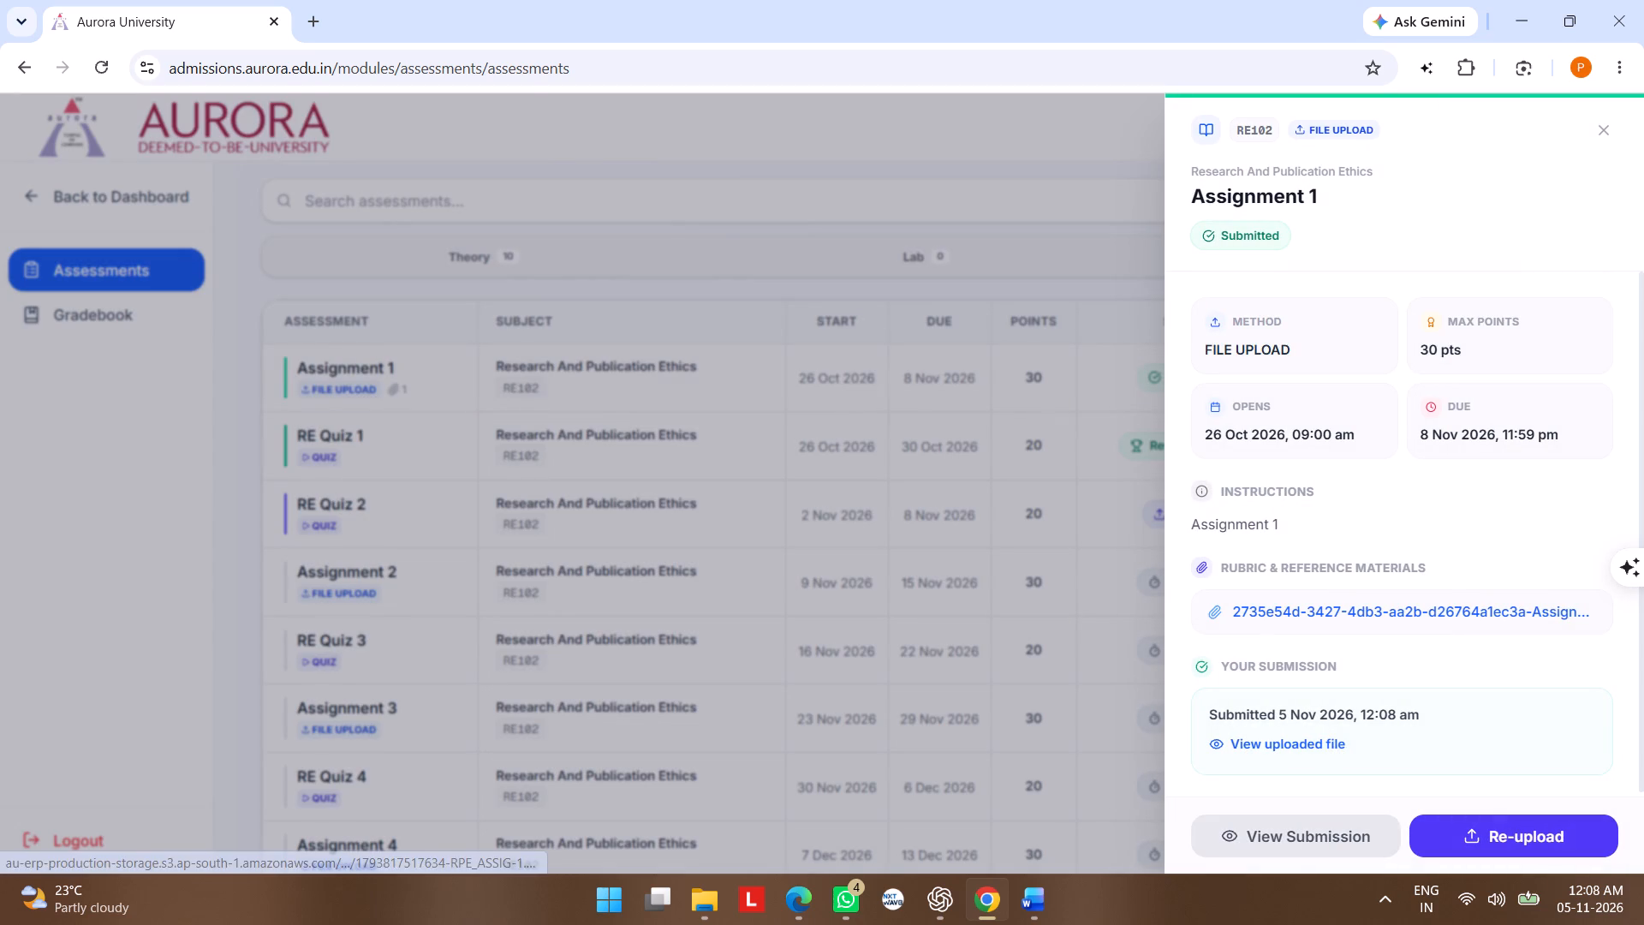
{"action": "left_click", "coordinate": [1337, 852]}
{"action": "left_click", "coordinate": [157, 3]}
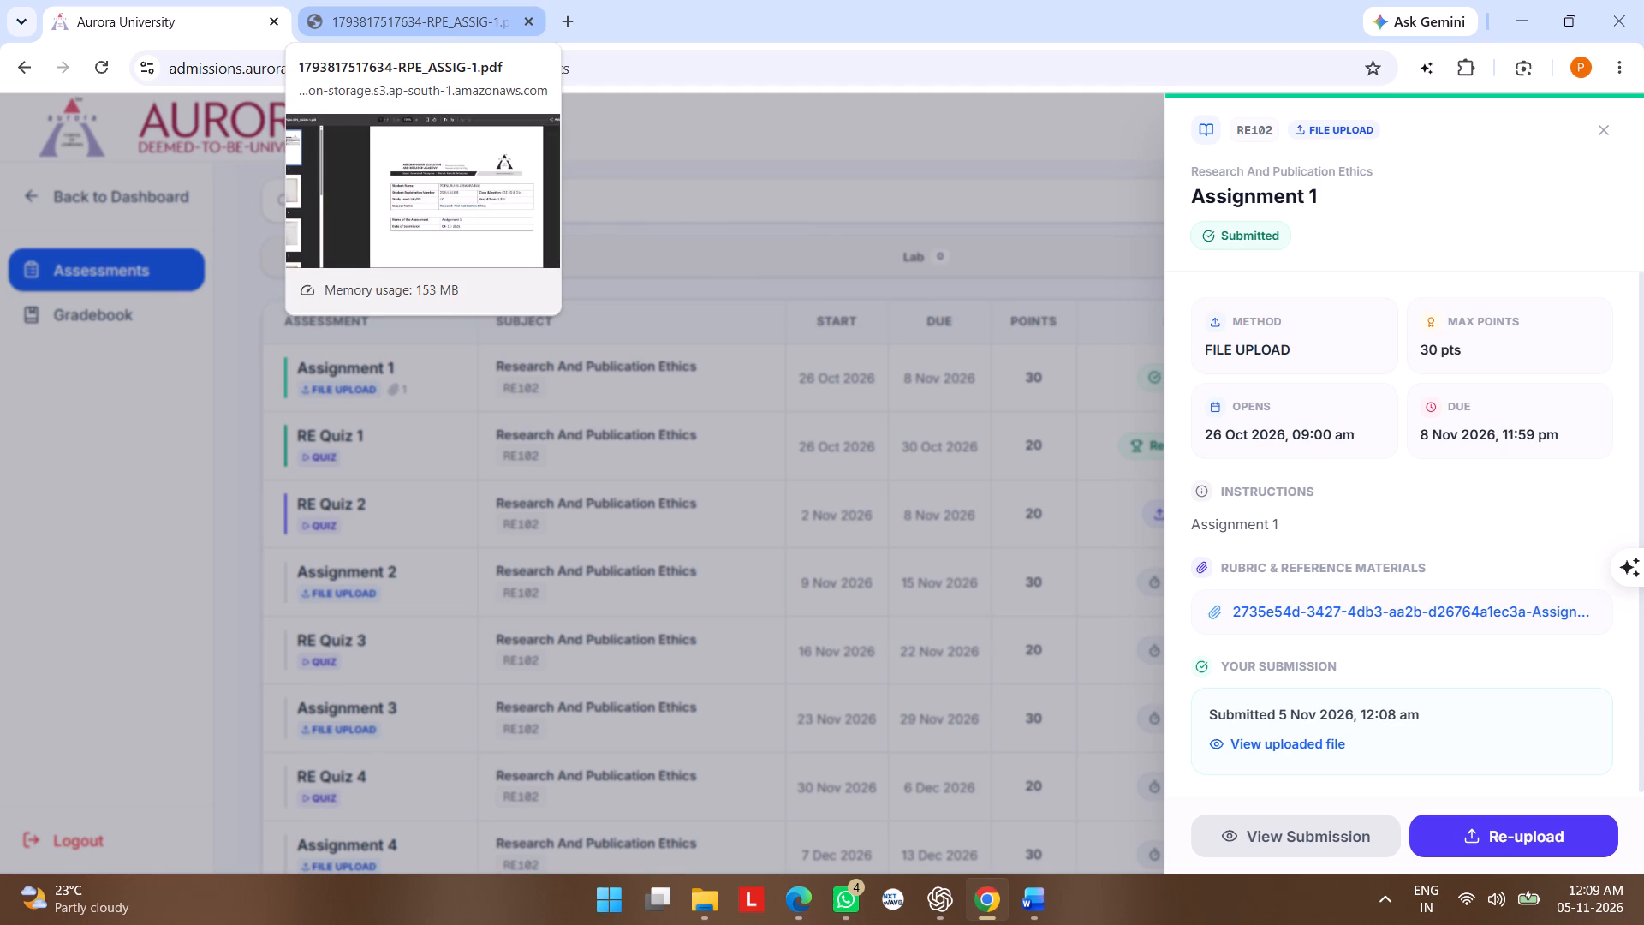
Examine the submitted RPE_ASSIG-1 PDF's cover page and first handwritten page against the Assignment 1 submission details, ending on the assessments page.
{"action": "left_click", "coordinate": [450, 2]}
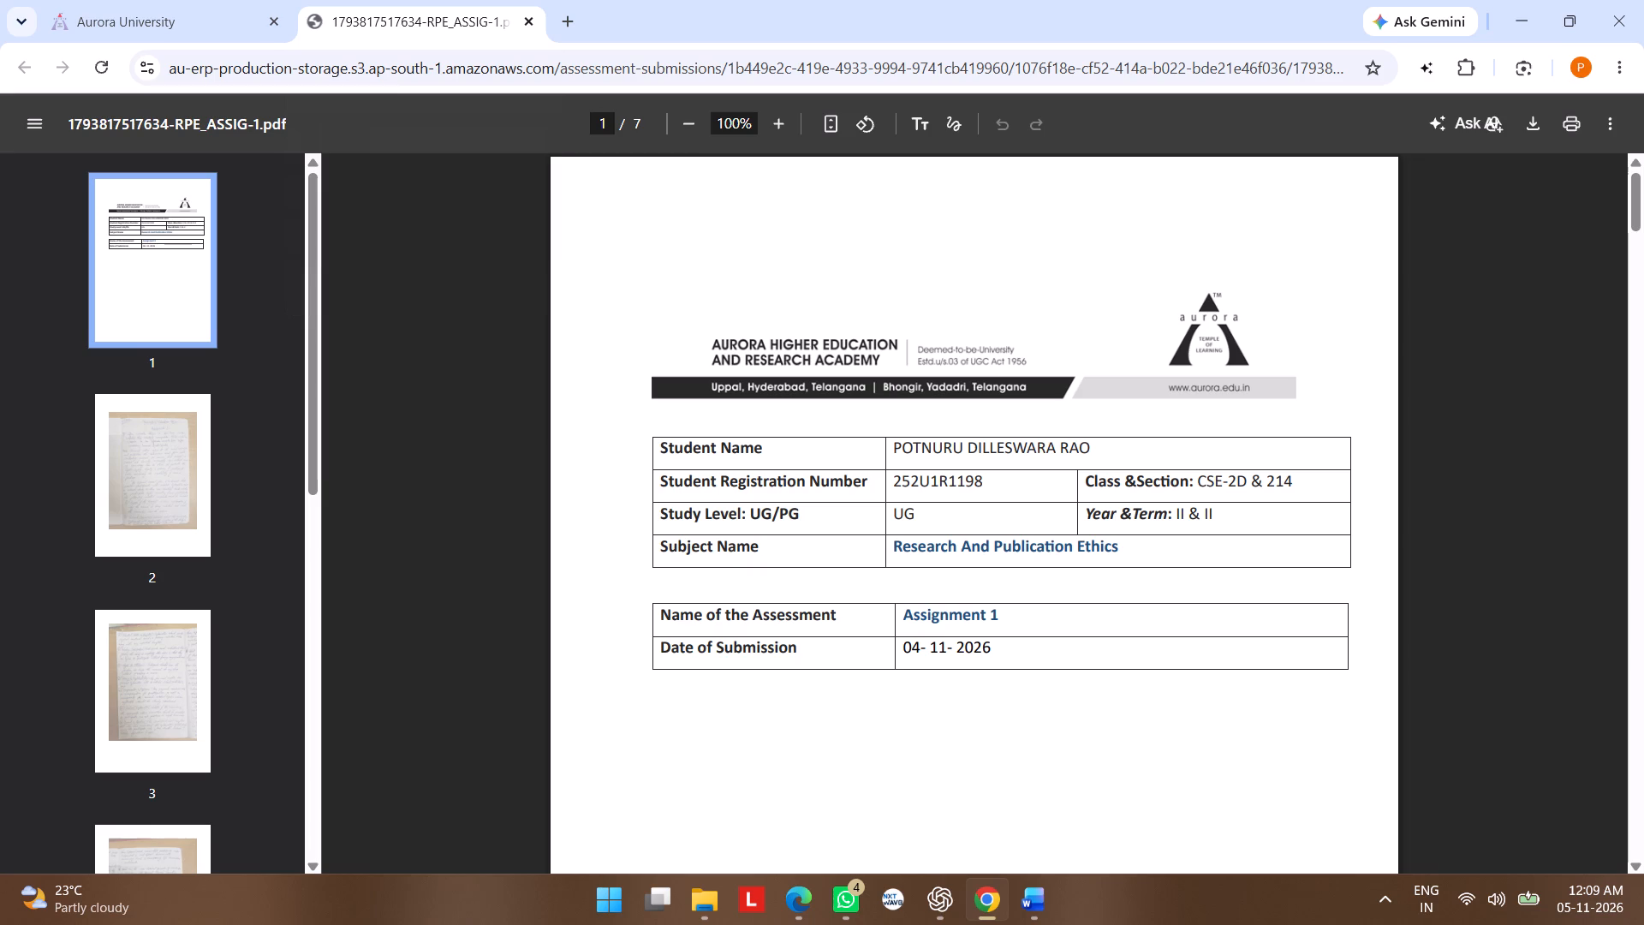
{"action": "left_click", "coordinate": [158, 0]}
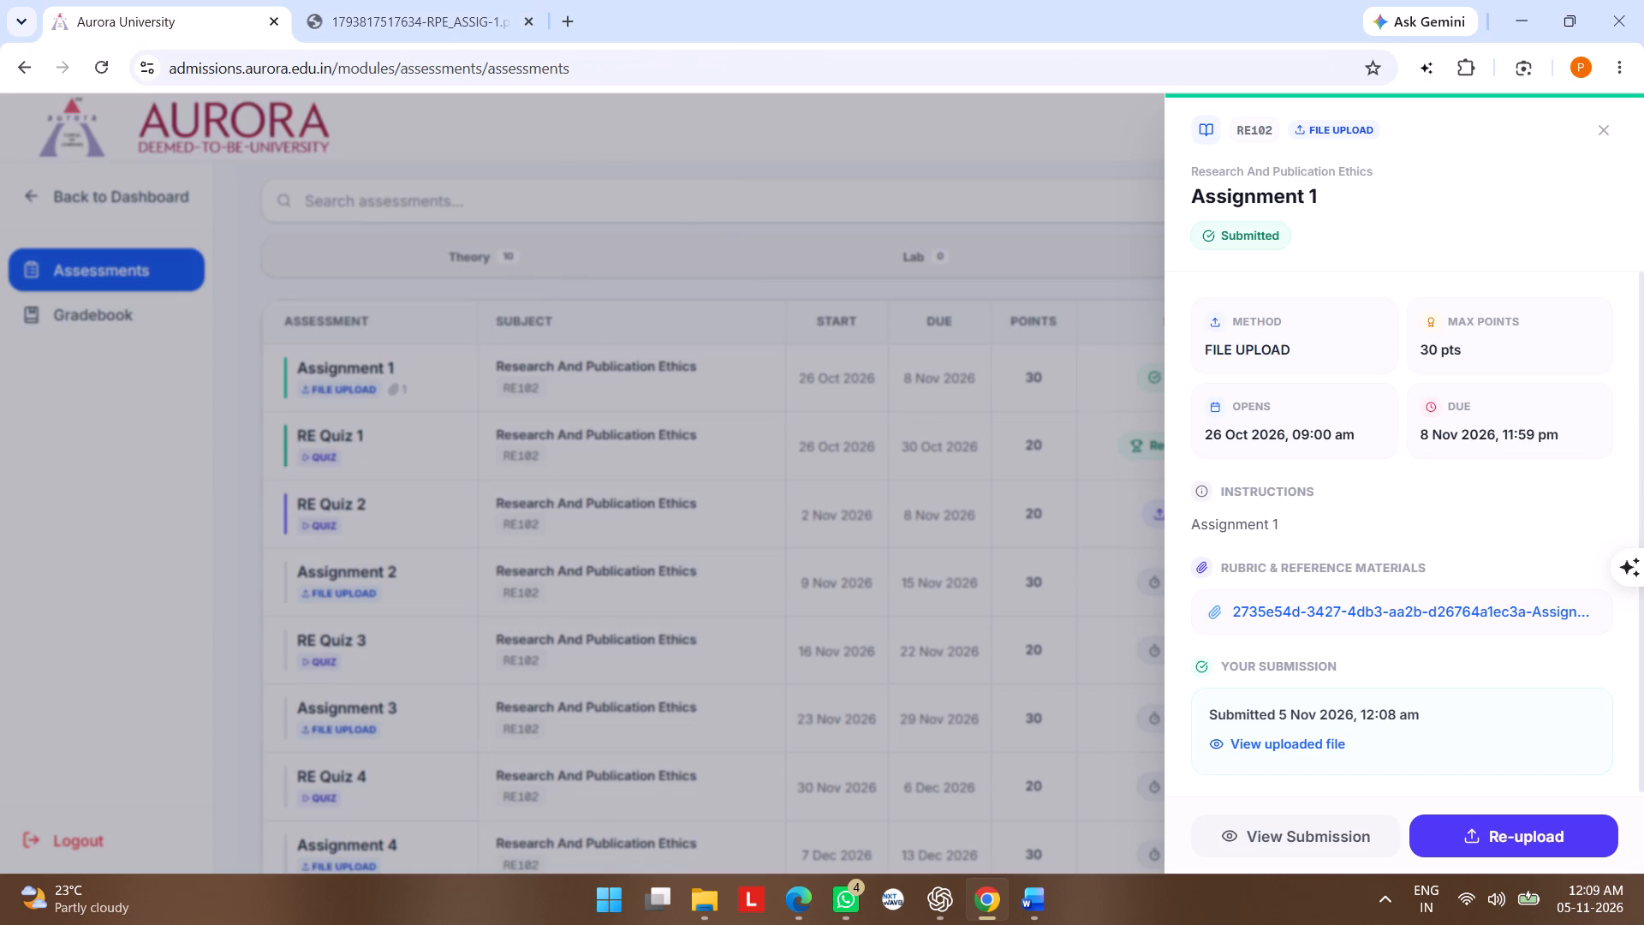
{"action": "left_click", "coordinate": [364, 0]}
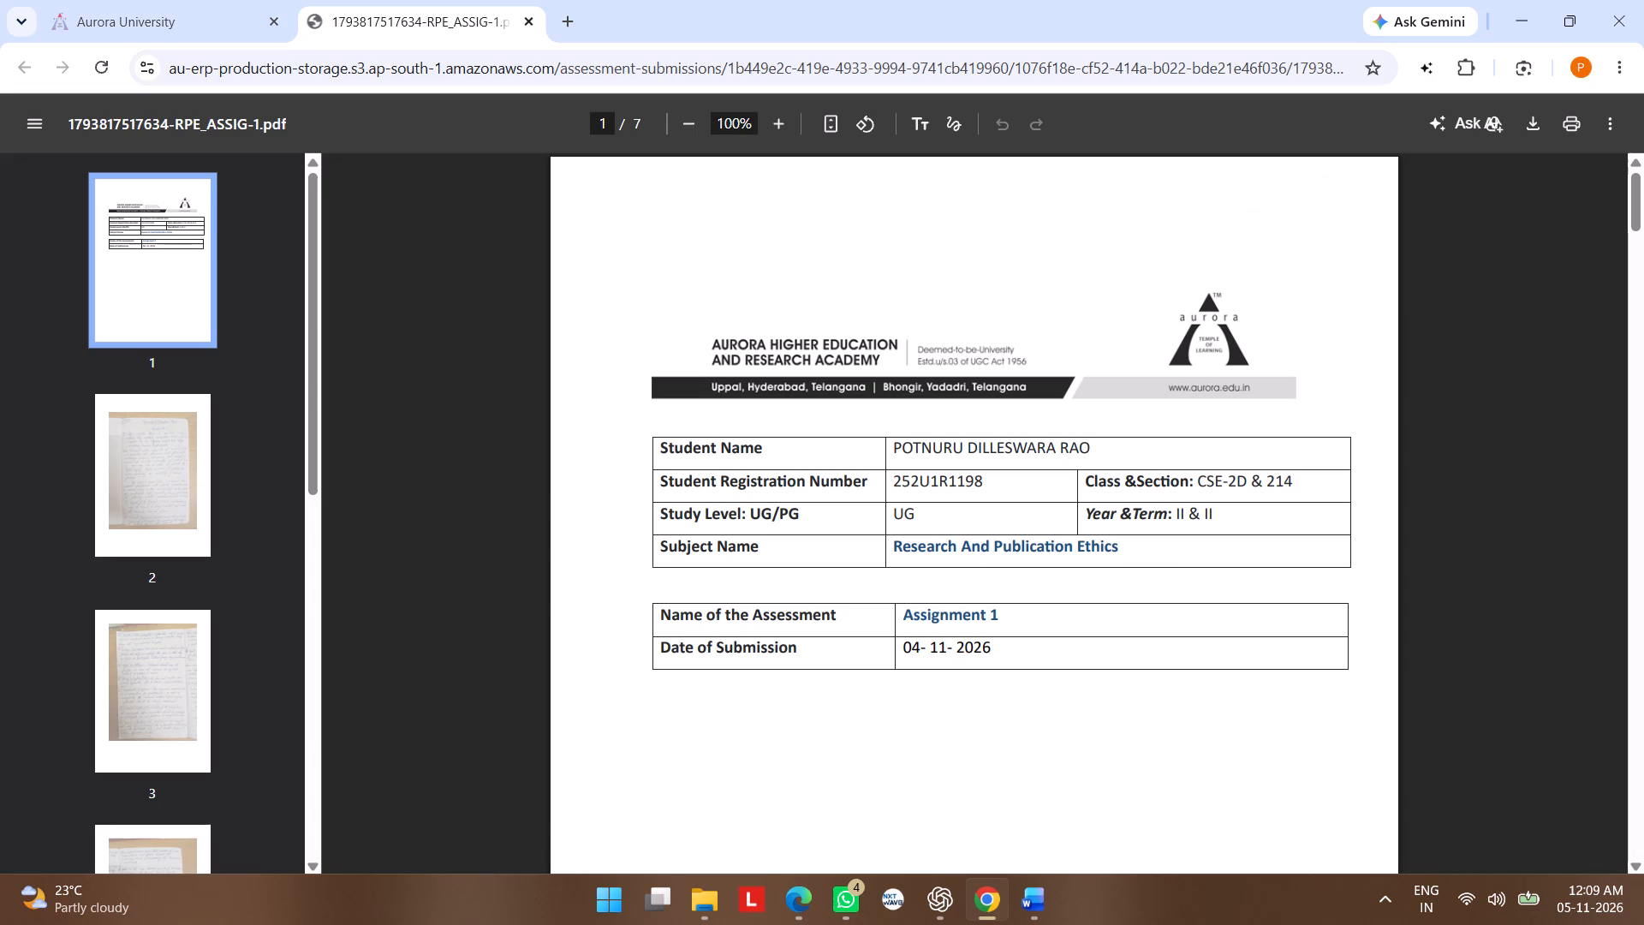
{"action": "left_click", "coordinate": [179, 4]}
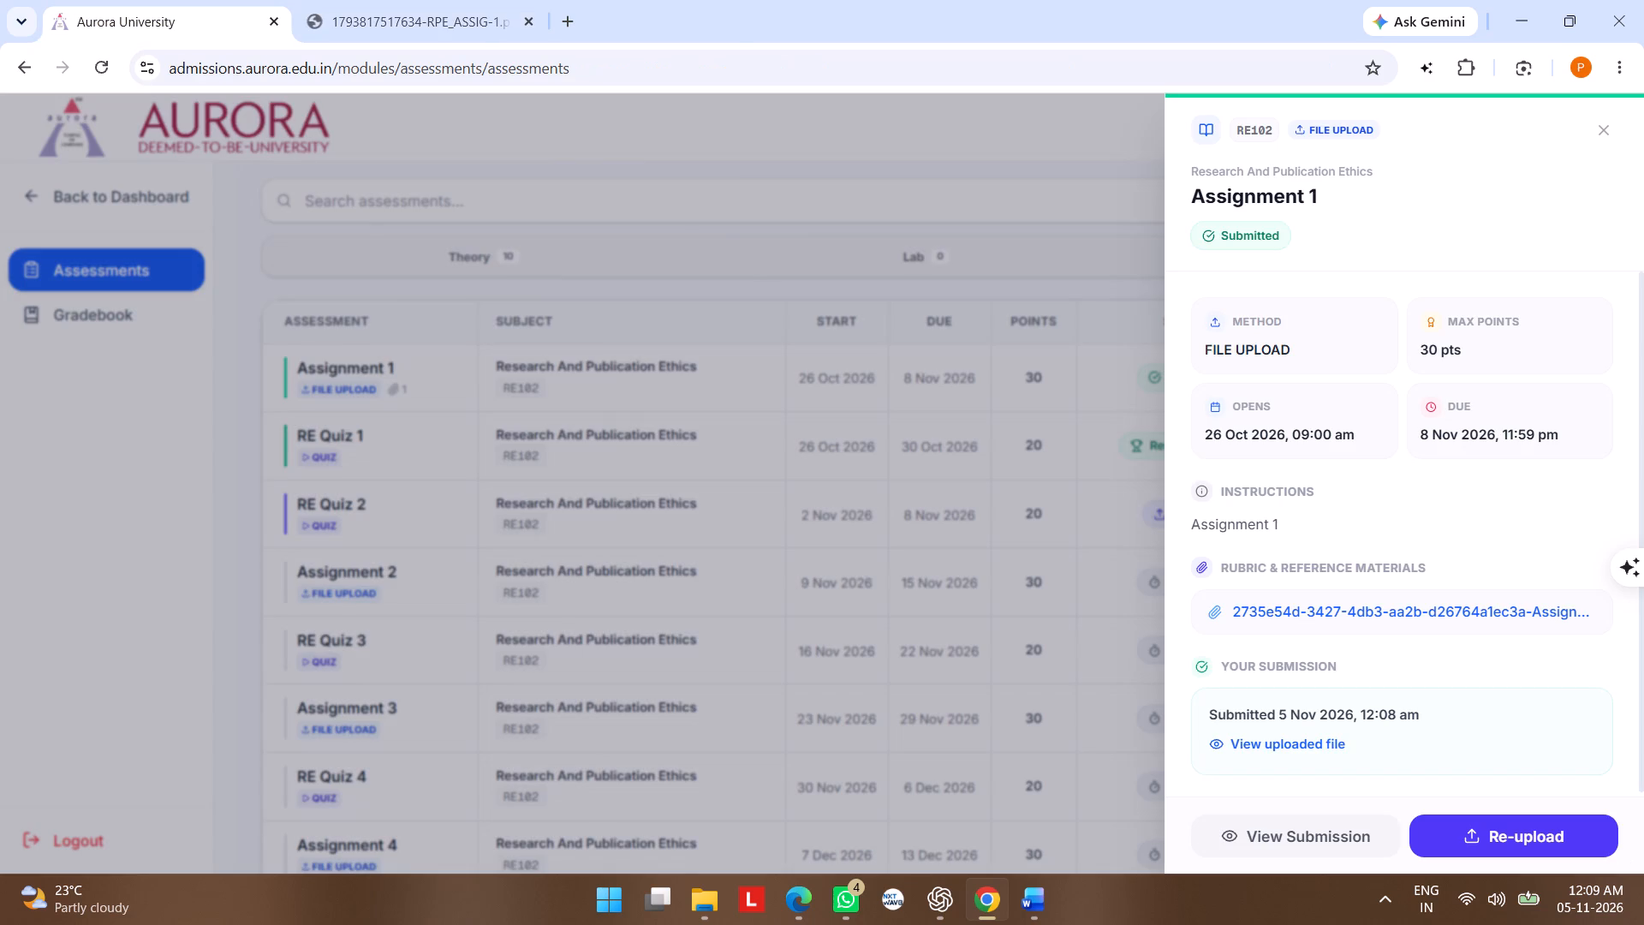
{"action": "left_click", "coordinate": [408, 0]}
{"action": "scroll", "coordinate": [708, 434], "scroll_direction": "down", "scroll_amount": 17}
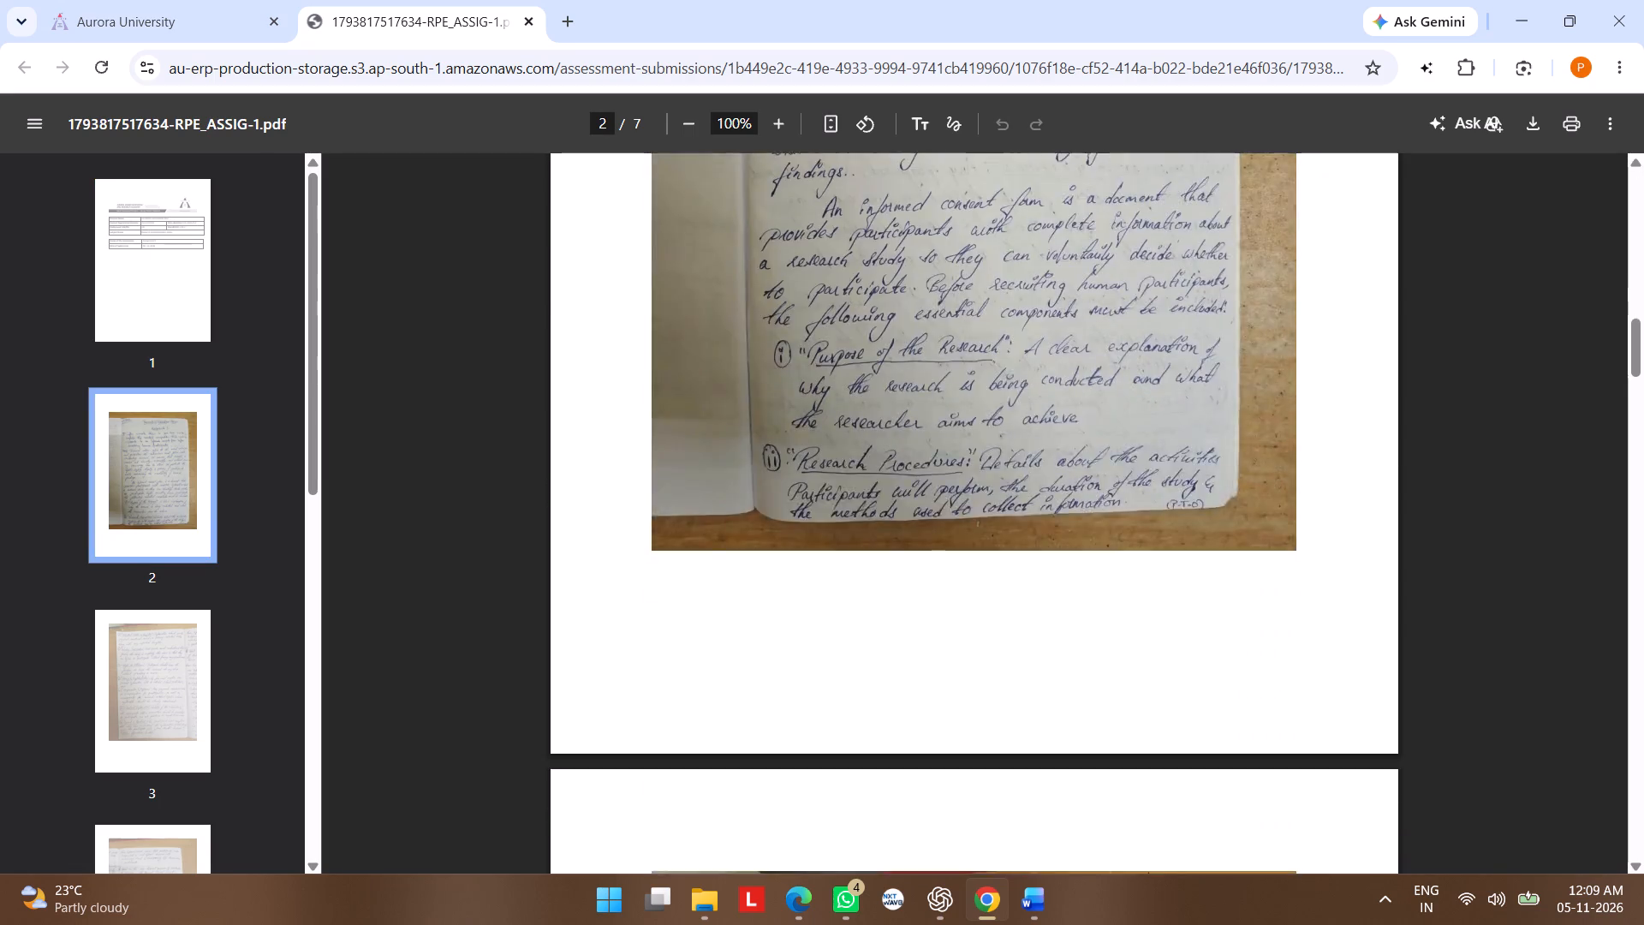
{"action": "scroll", "coordinate": [715, 428], "scroll_direction": "up", "scroll_amount": 7}
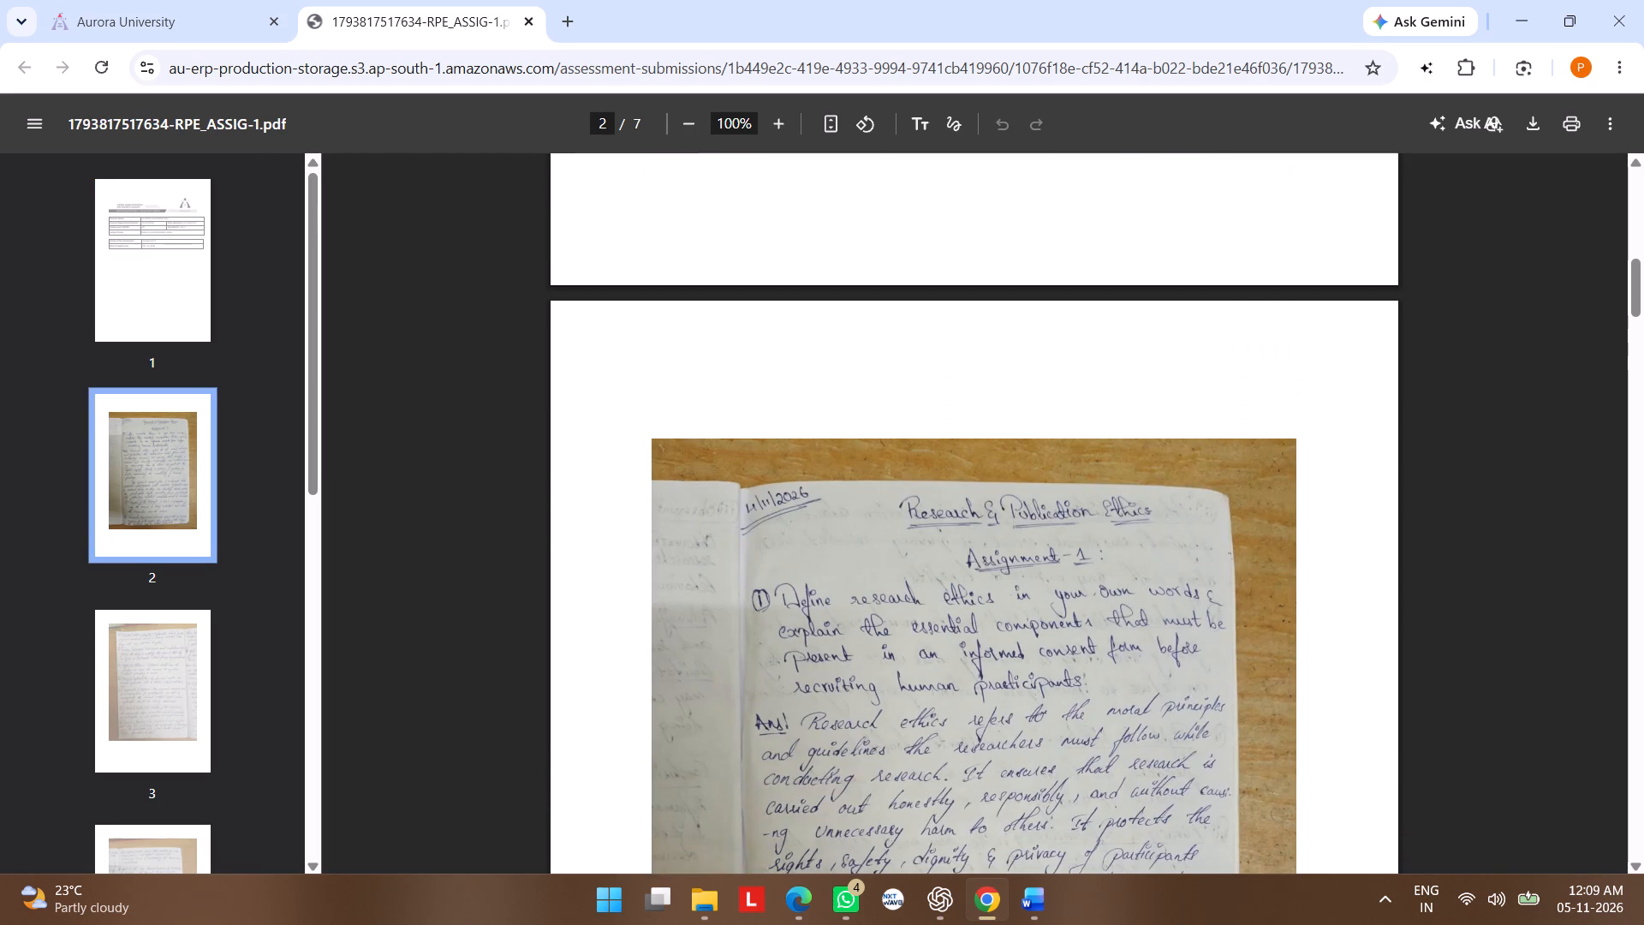
{"action": "left_click", "coordinate": [140, 0]}
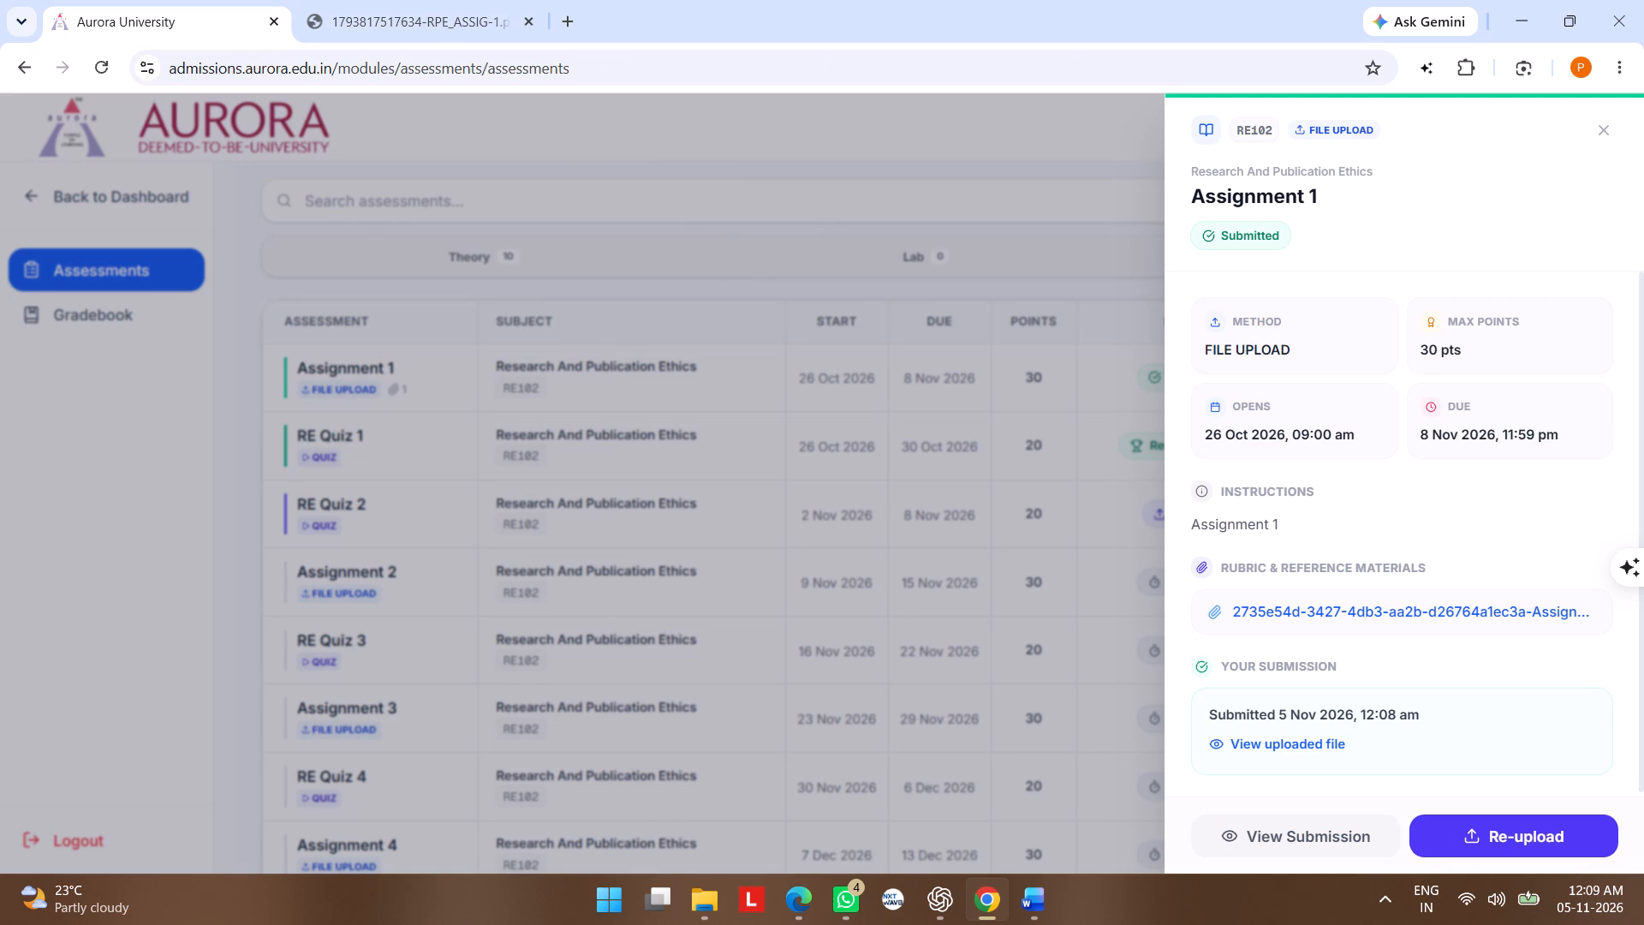
{"action": "left_click", "coordinate": [361, 5]}
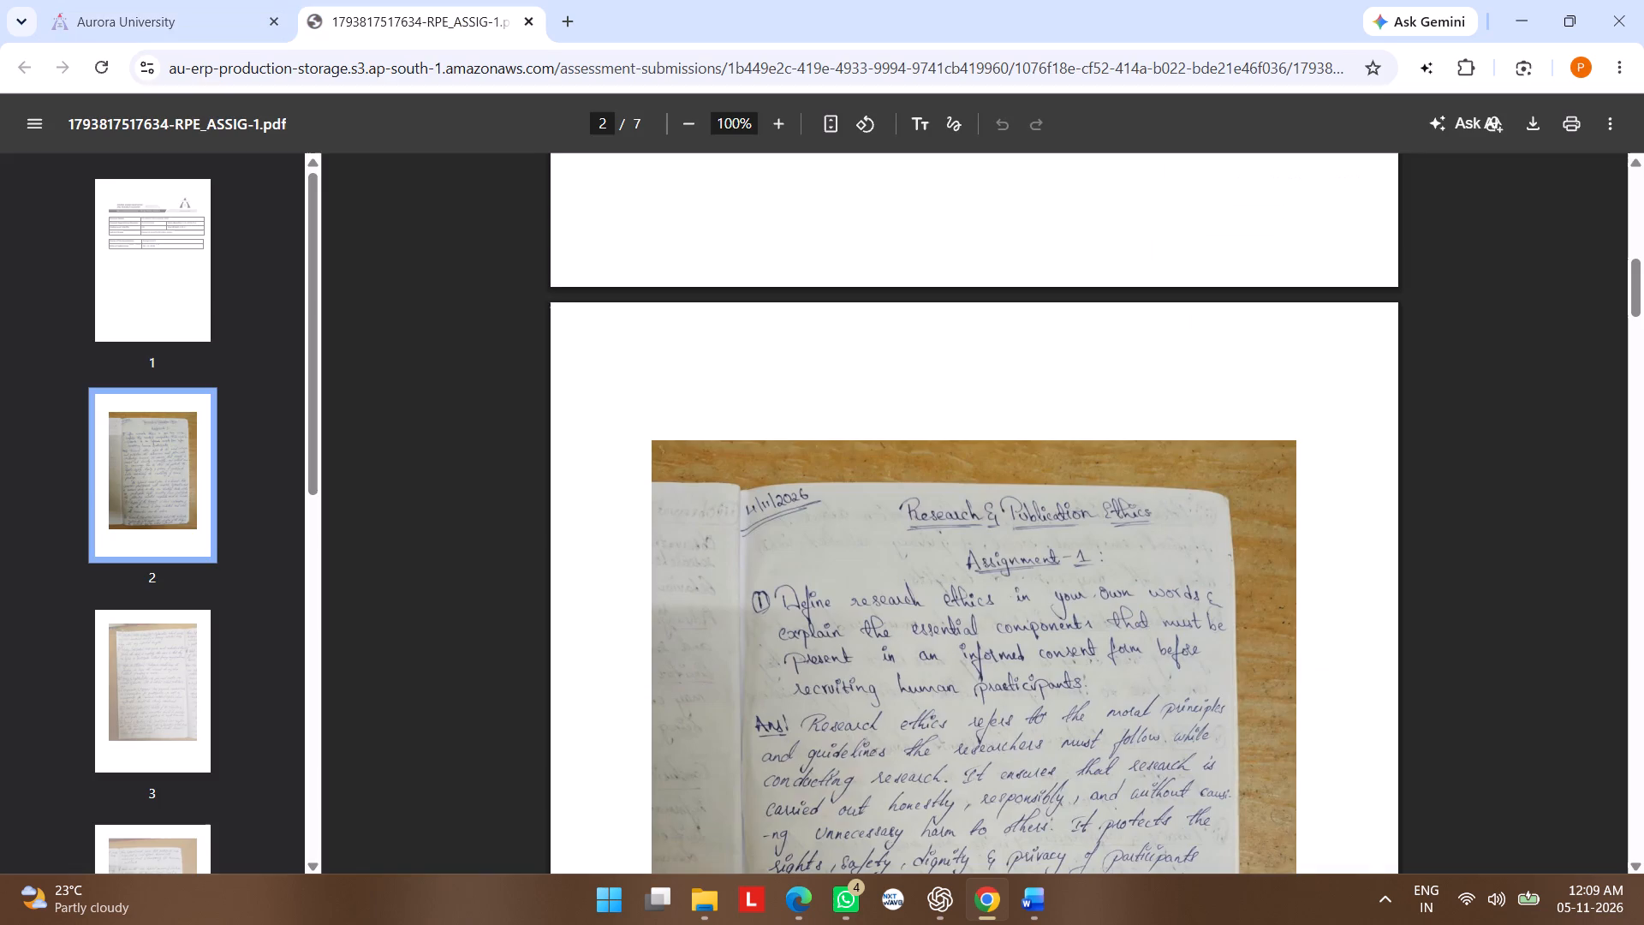
{"action": "left_click", "coordinate": [102, 0]}
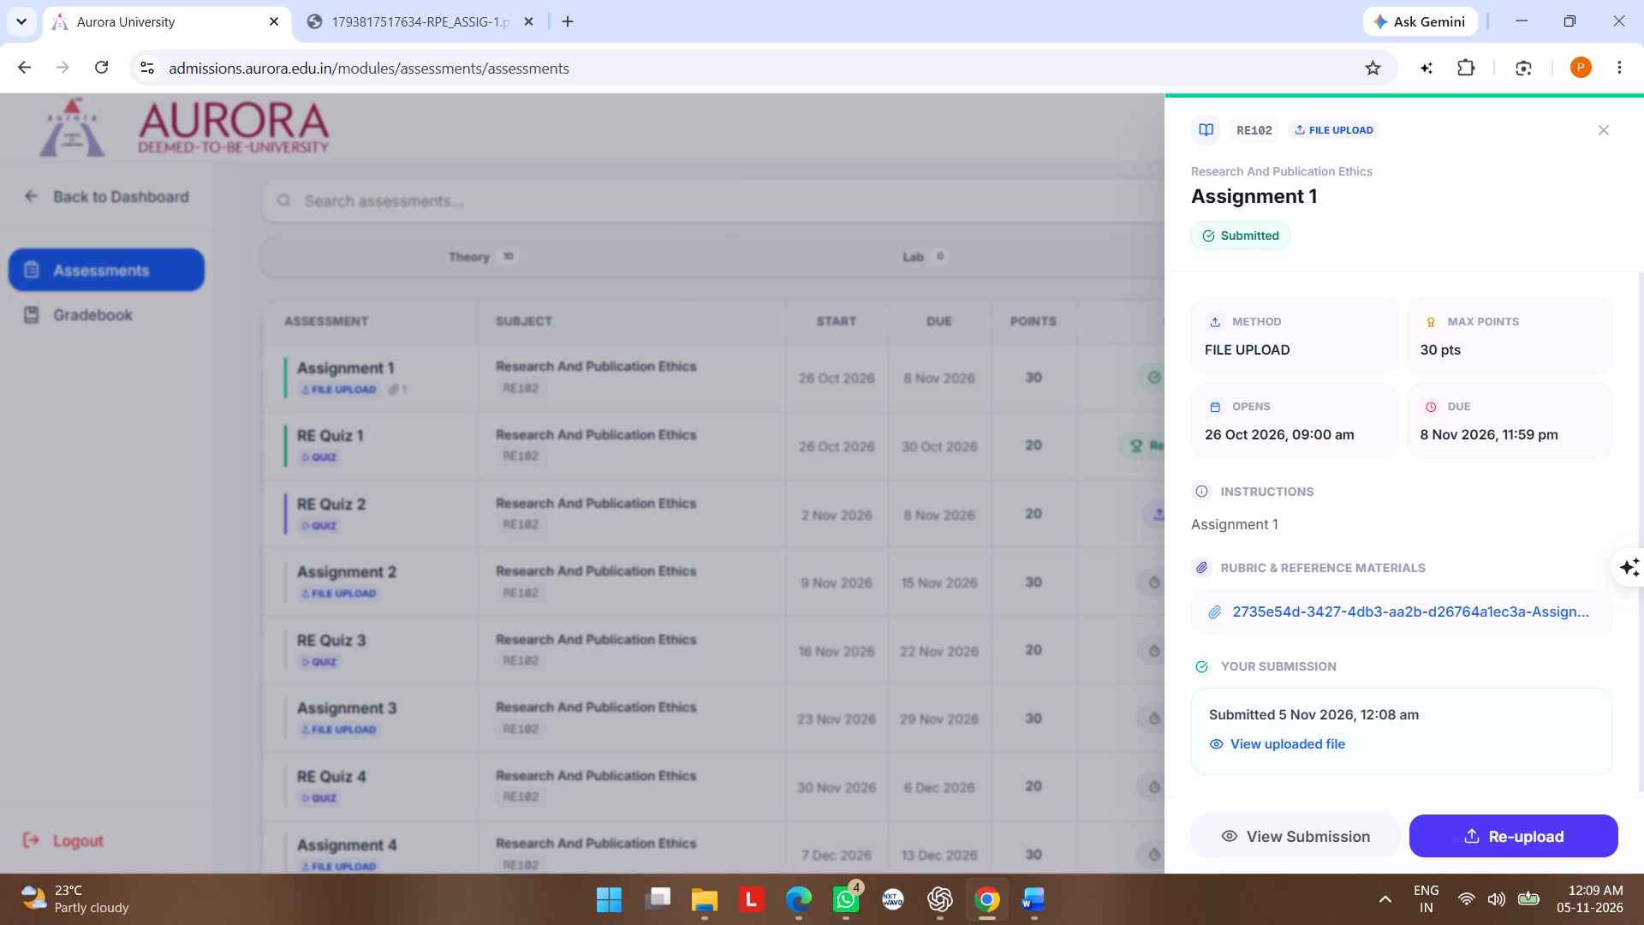
Recheck the submitted RPE_ASSIG-1 PDF's cover page against the Assignment 1 submission details and close the details.
{"action": "left_click", "coordinate": [403, 6]}
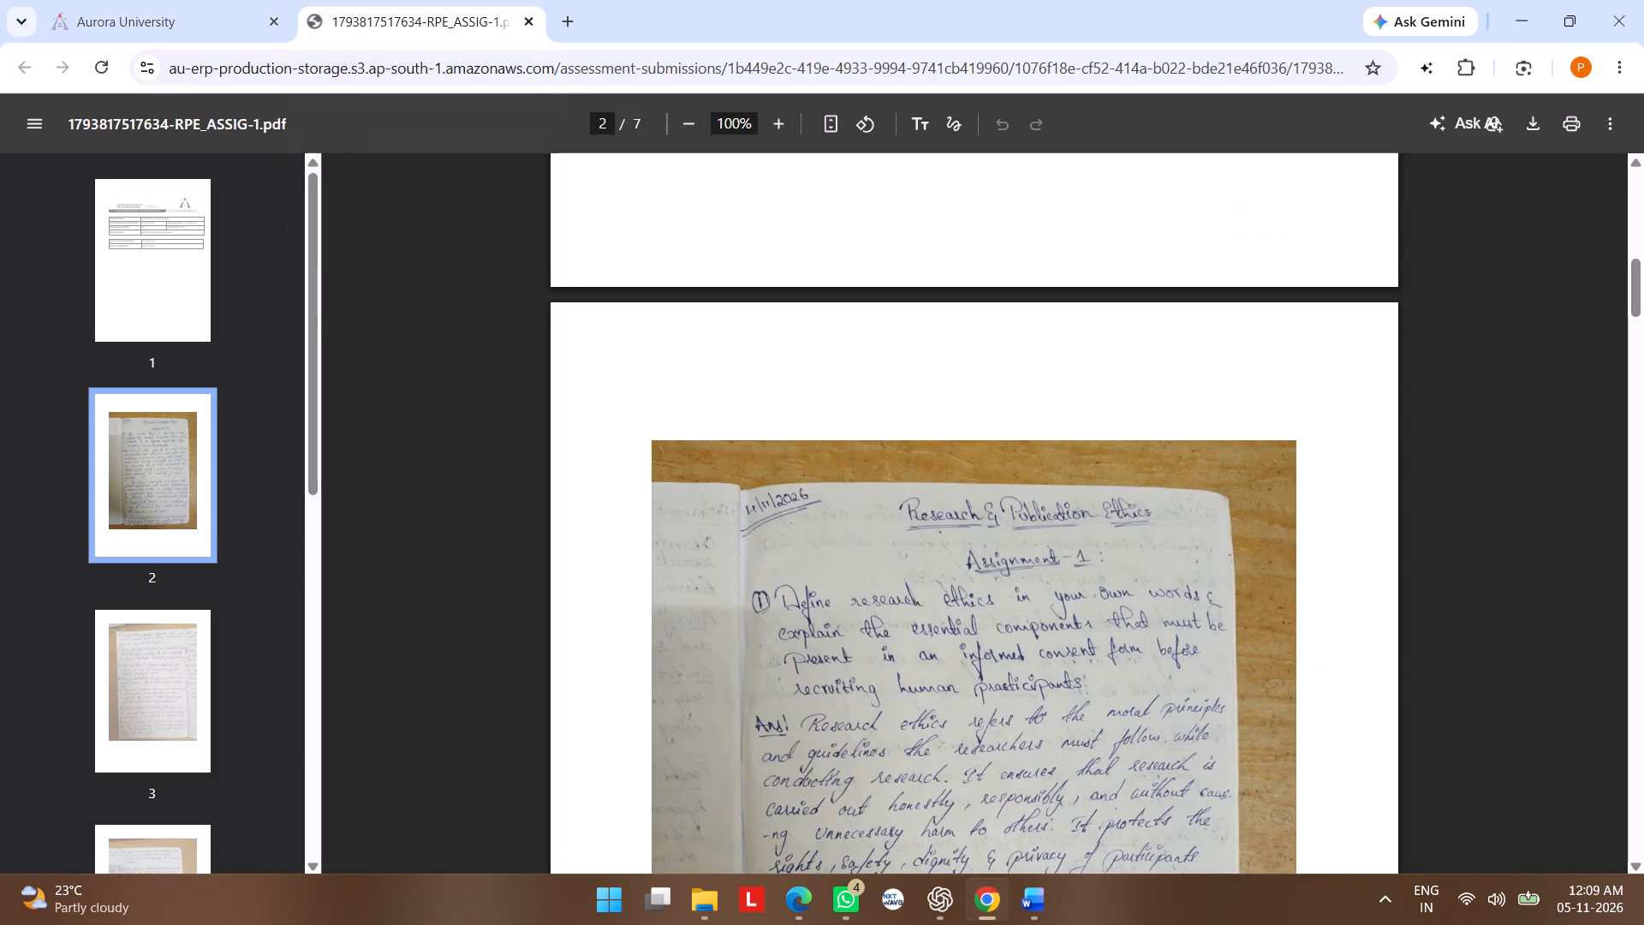
{"action": "left_click", "coordinate": [143, 12]}
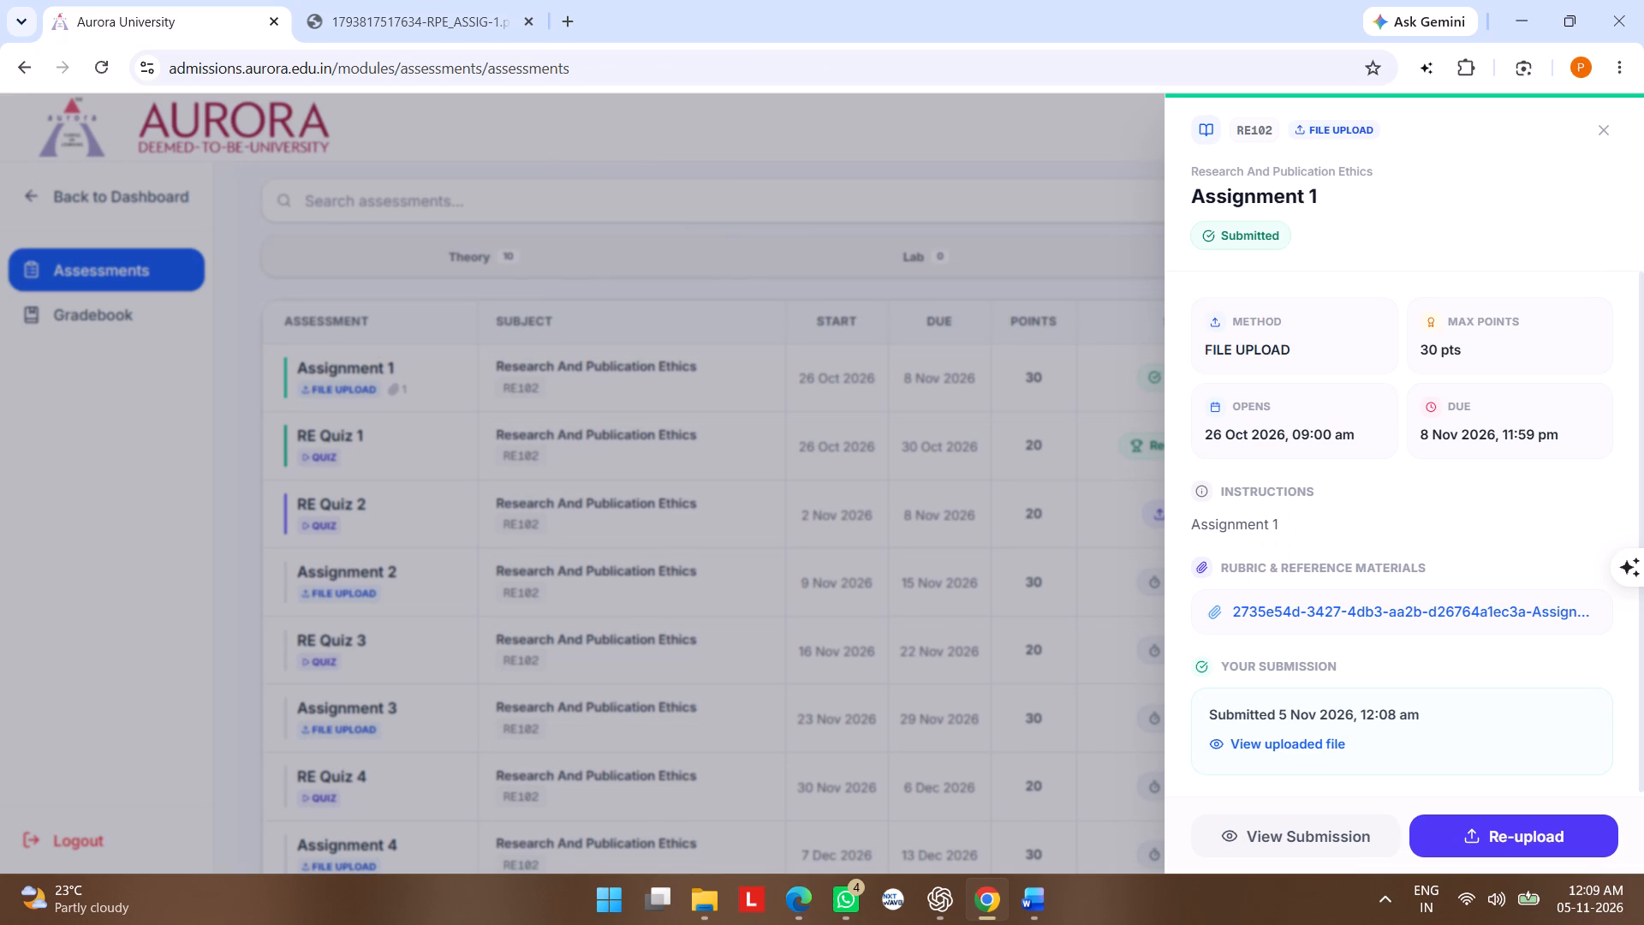
{"action": "left_click", "coordinate": [366, 0]}
{"action": "scroll", "coordinate": [831, 271], "scroll_direction": "down", "scroll_amount": 4}
{"action": "scroll", "coordinate": [840, 296], "scroll_direction": "up", "scroll_amount": 15}
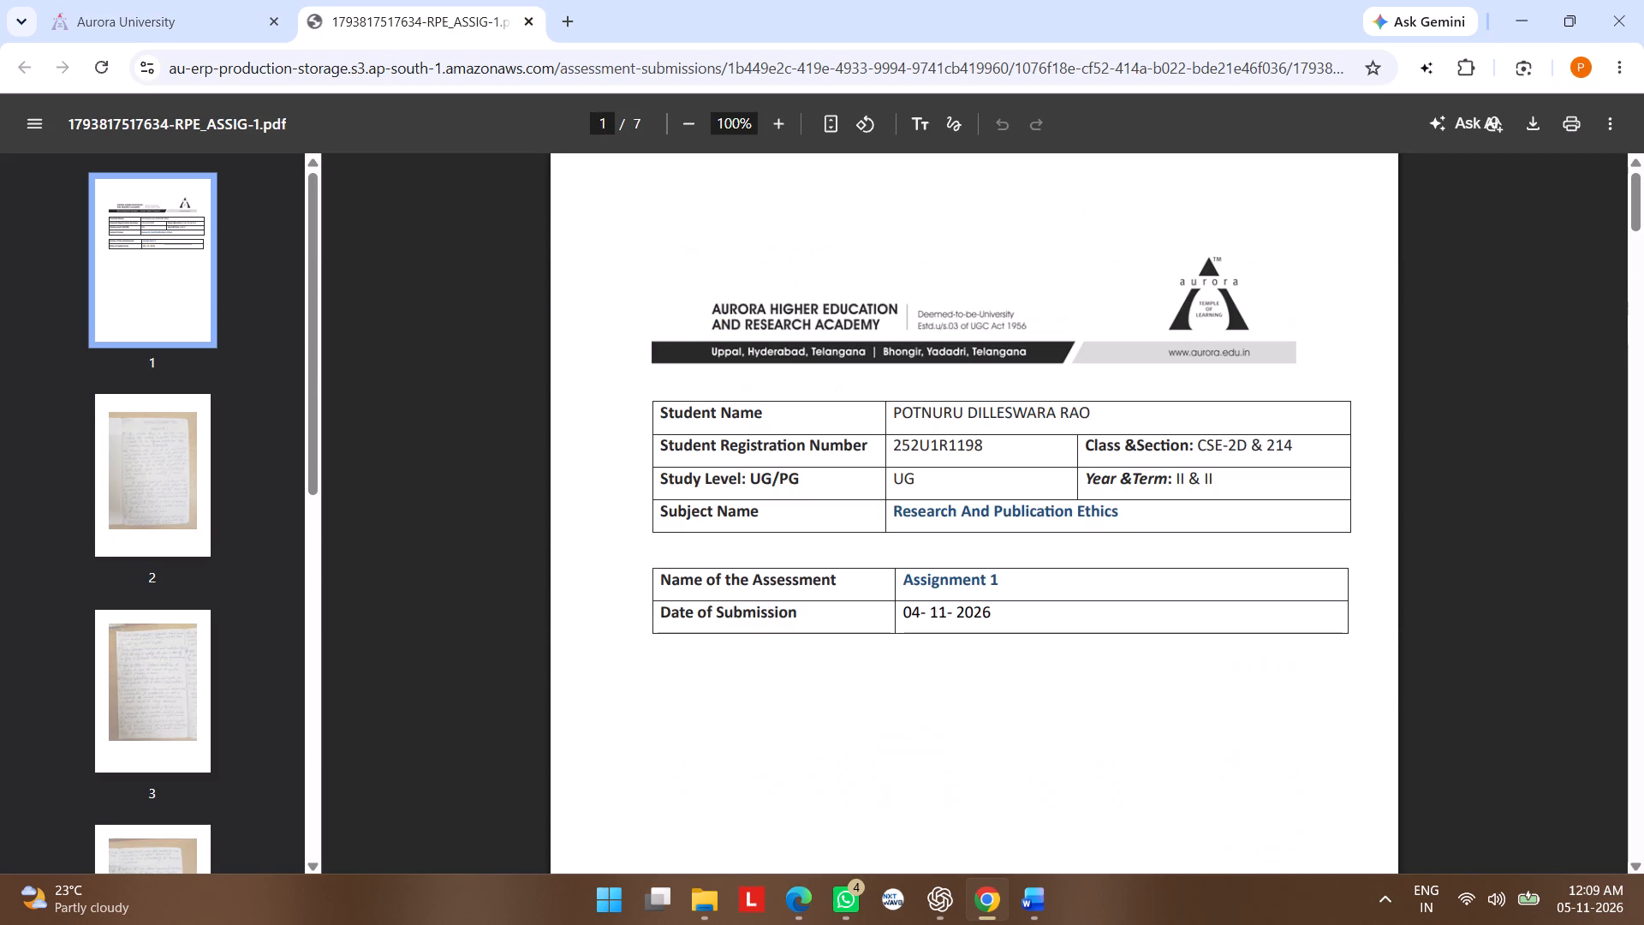
{"action": "left_click", "coordinate": [232, 0]}
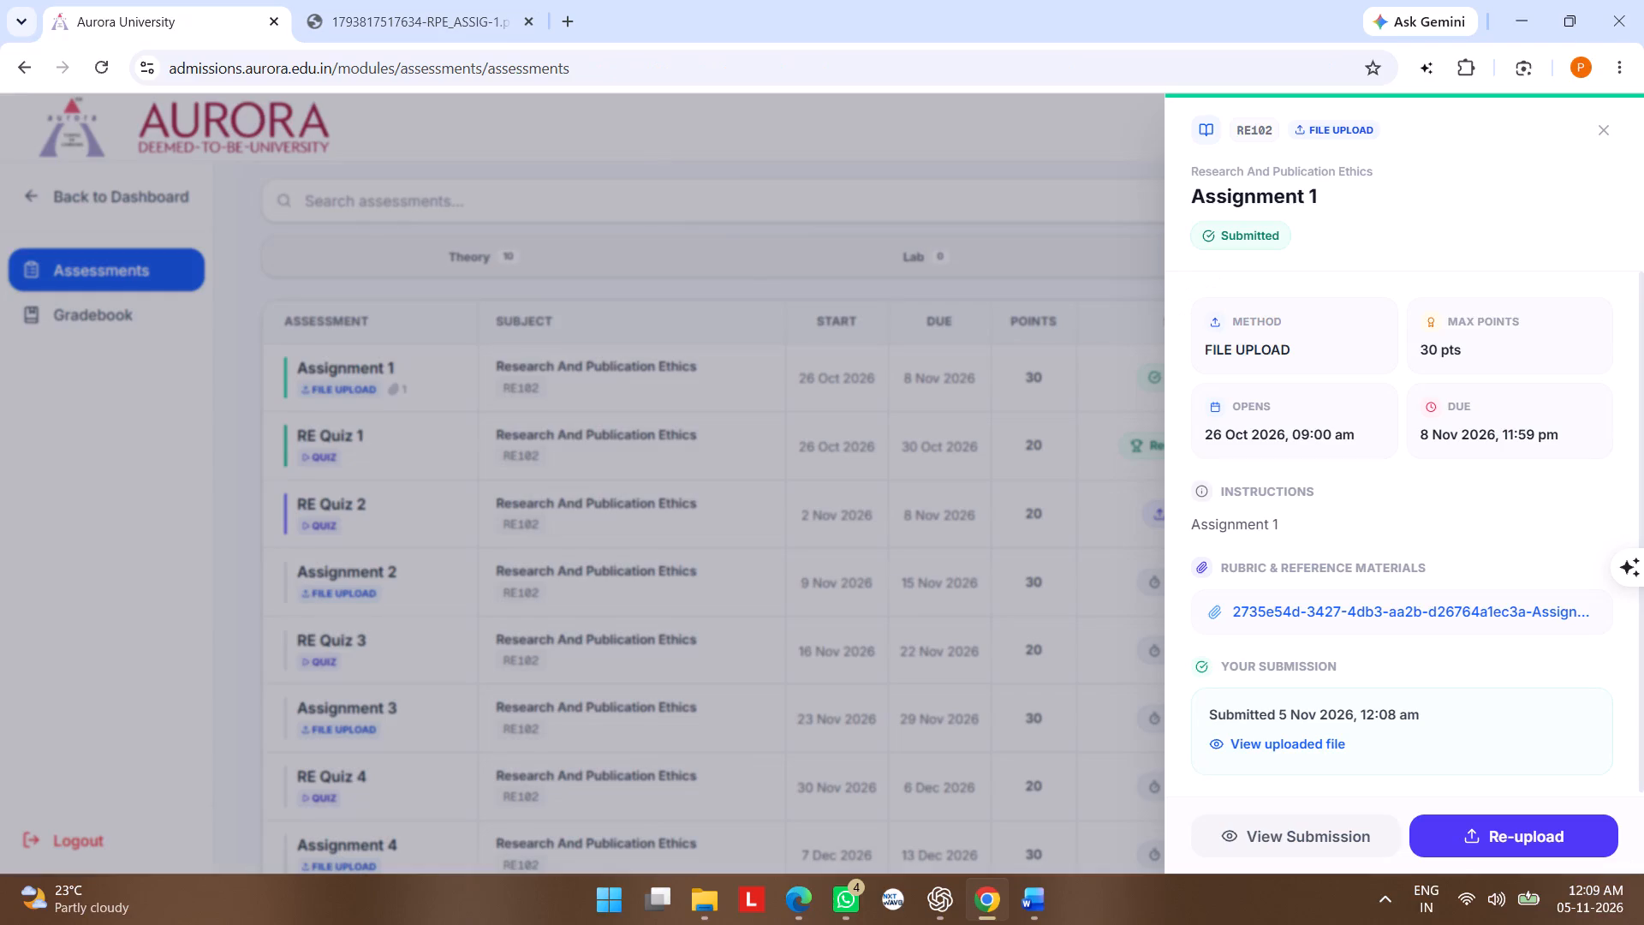
{"action": "left_click", "coordinate": [429, 0]}
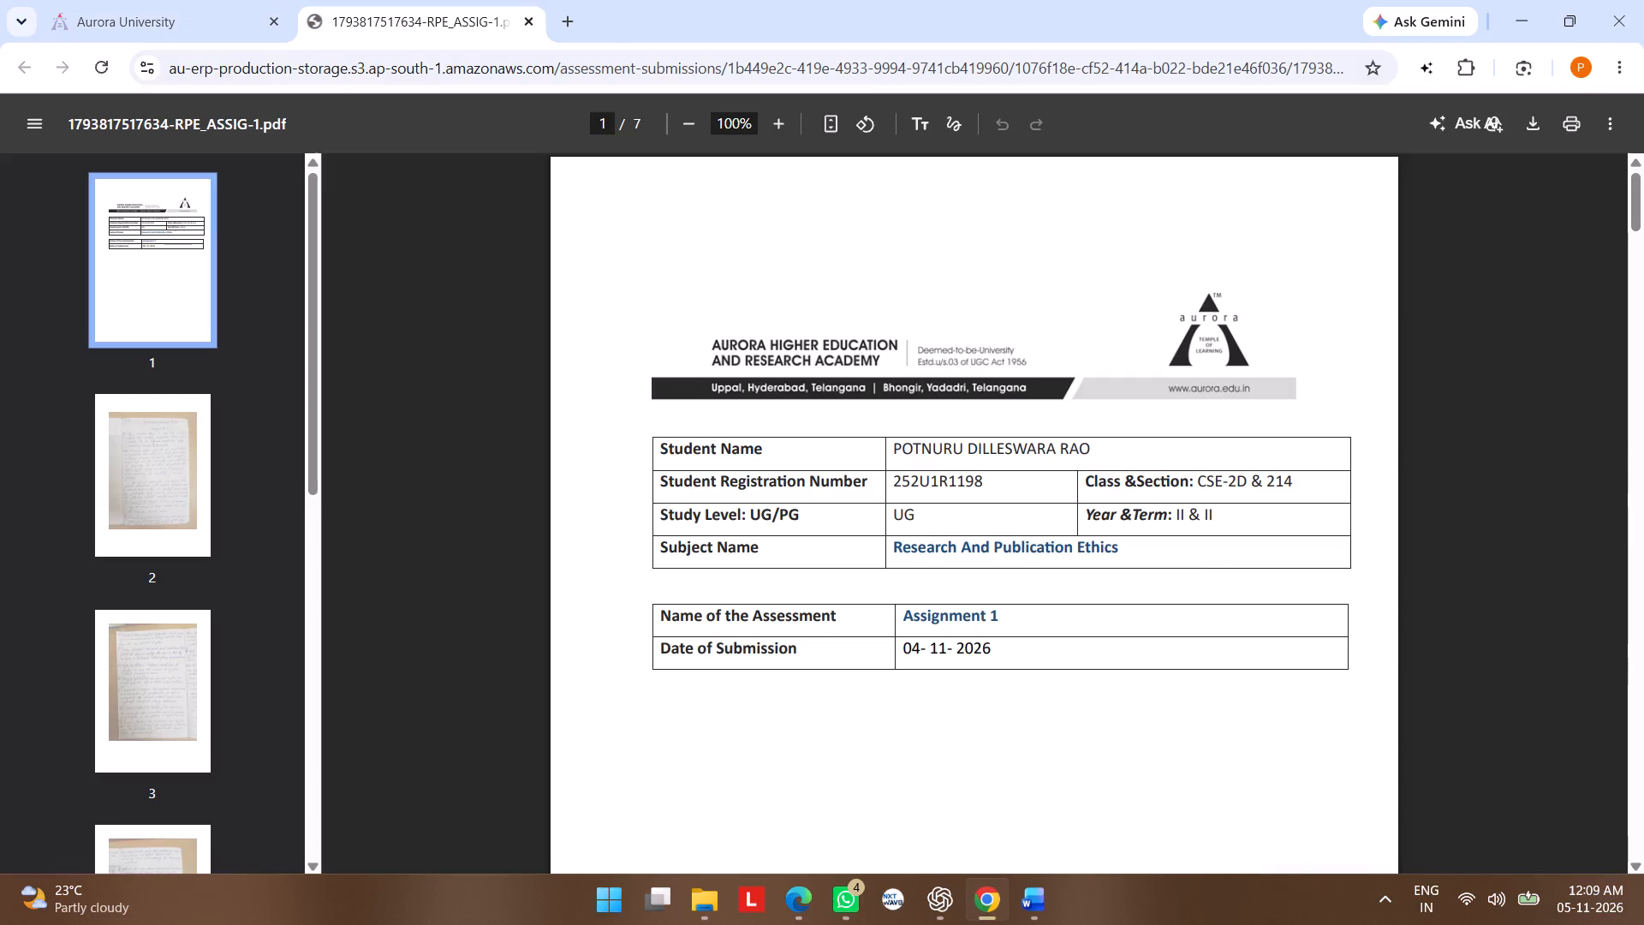
{"action": "left_click", "coordinate": [194, 0]}
{"action": "left_click", "coordinate": [605, 382]}
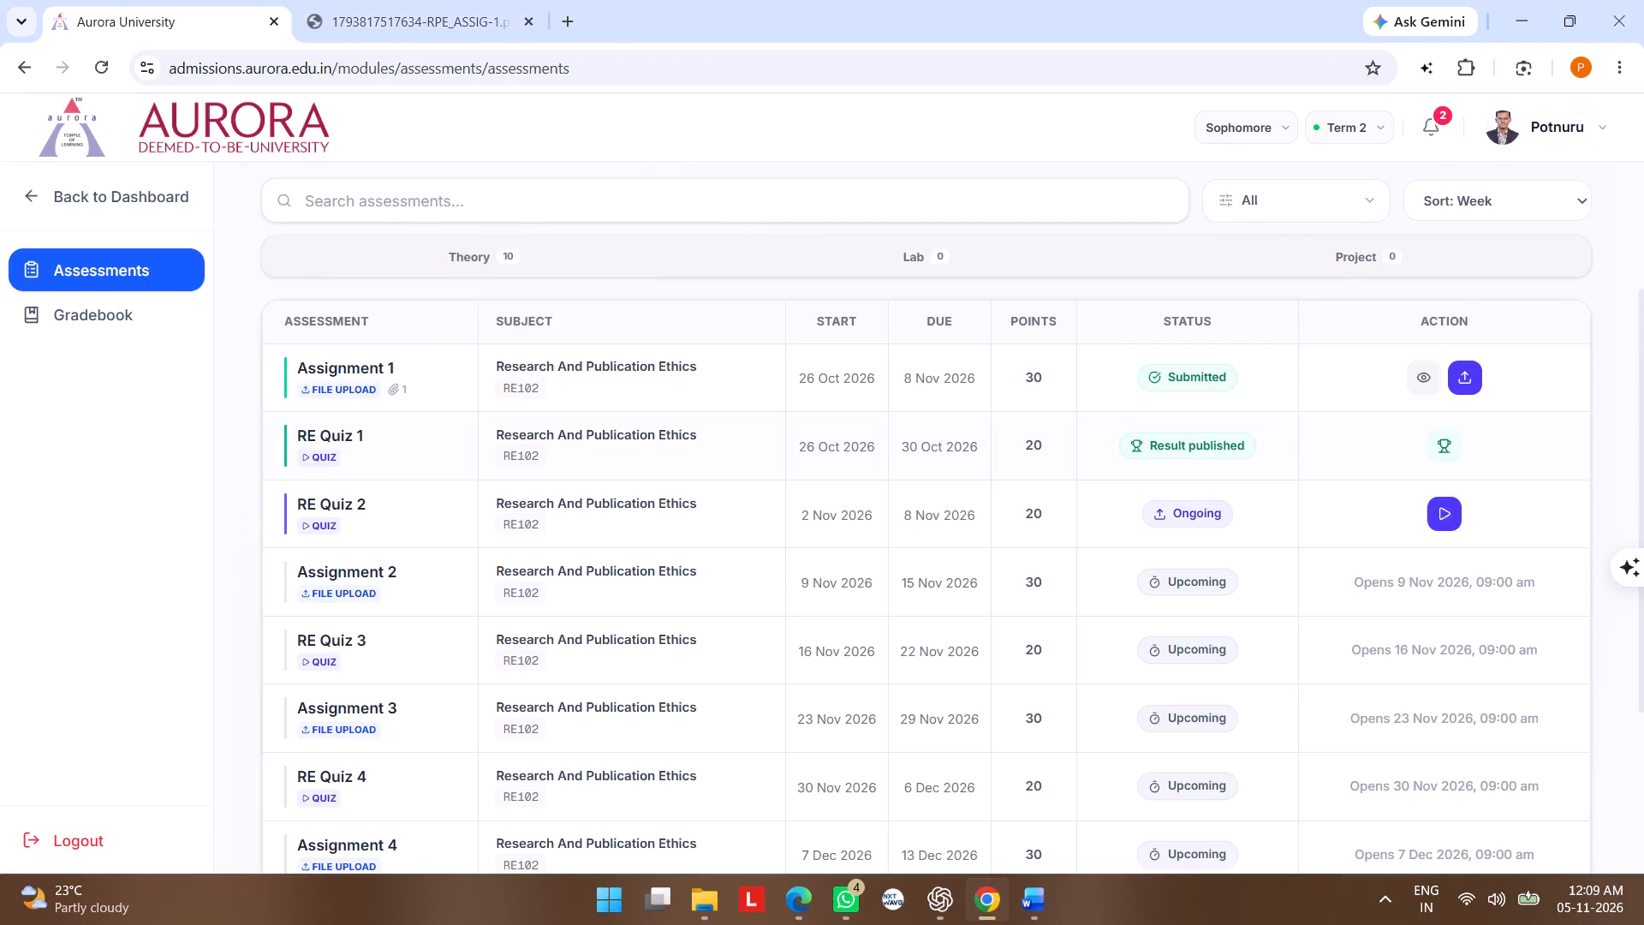
Open the RE Quiz 2 details, go to its quiz page and return to the Research And Publication Ethics assessments list.
{"action": "left_click", "coordinate": [974, 522]}
{"action": "left_click", "coordinate": [1261, 829]}
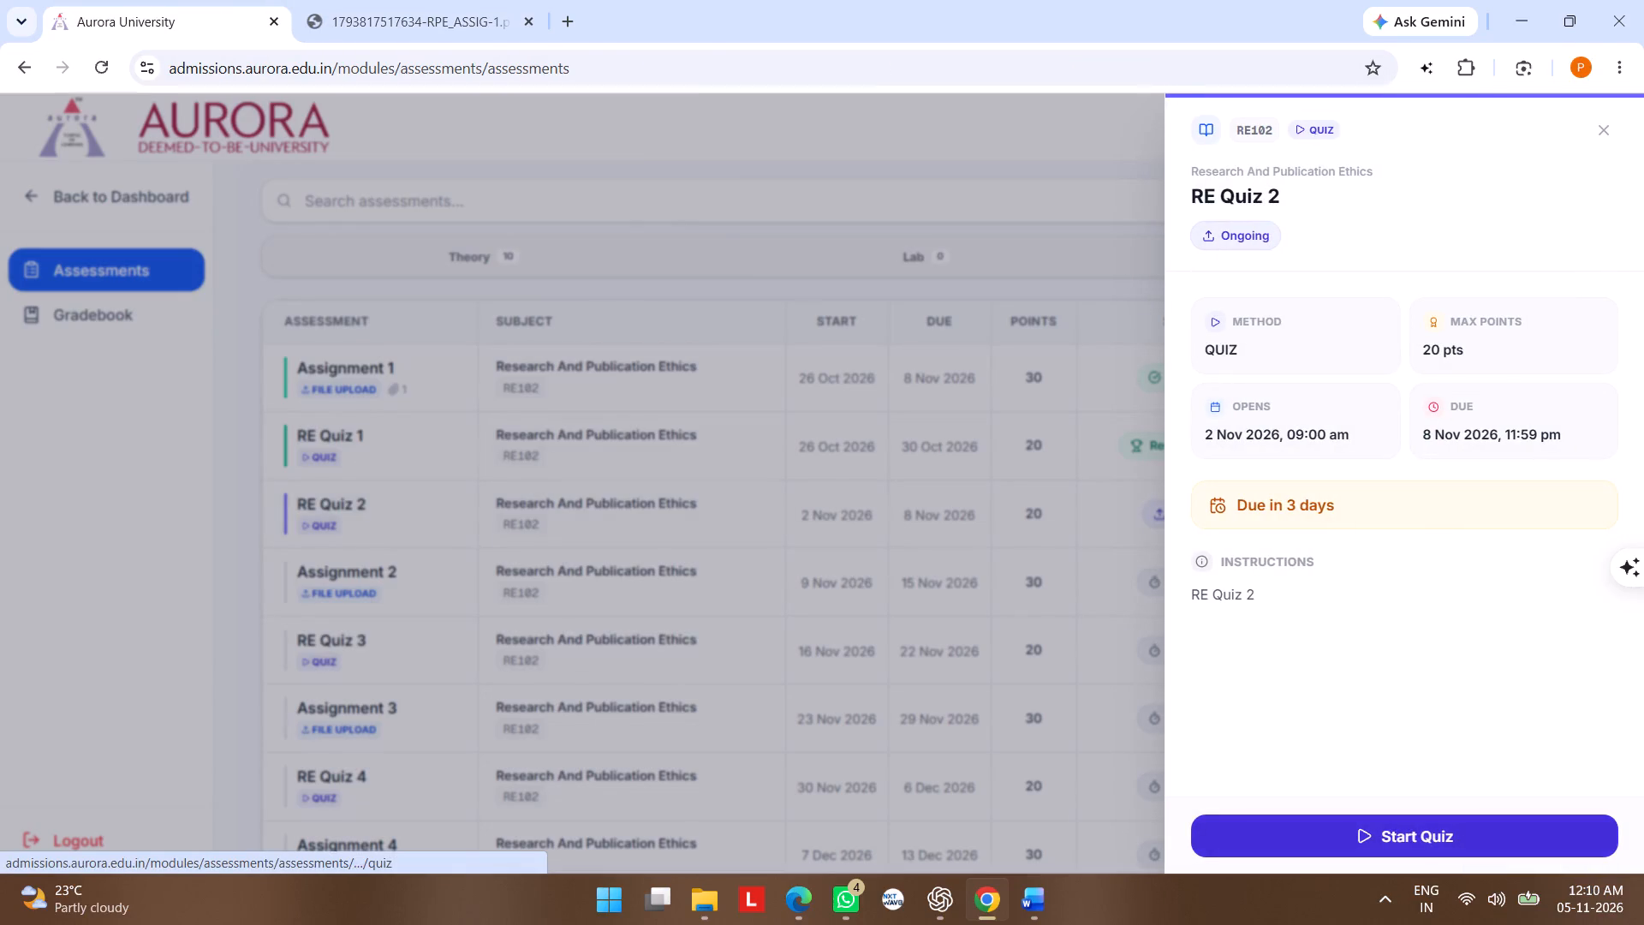